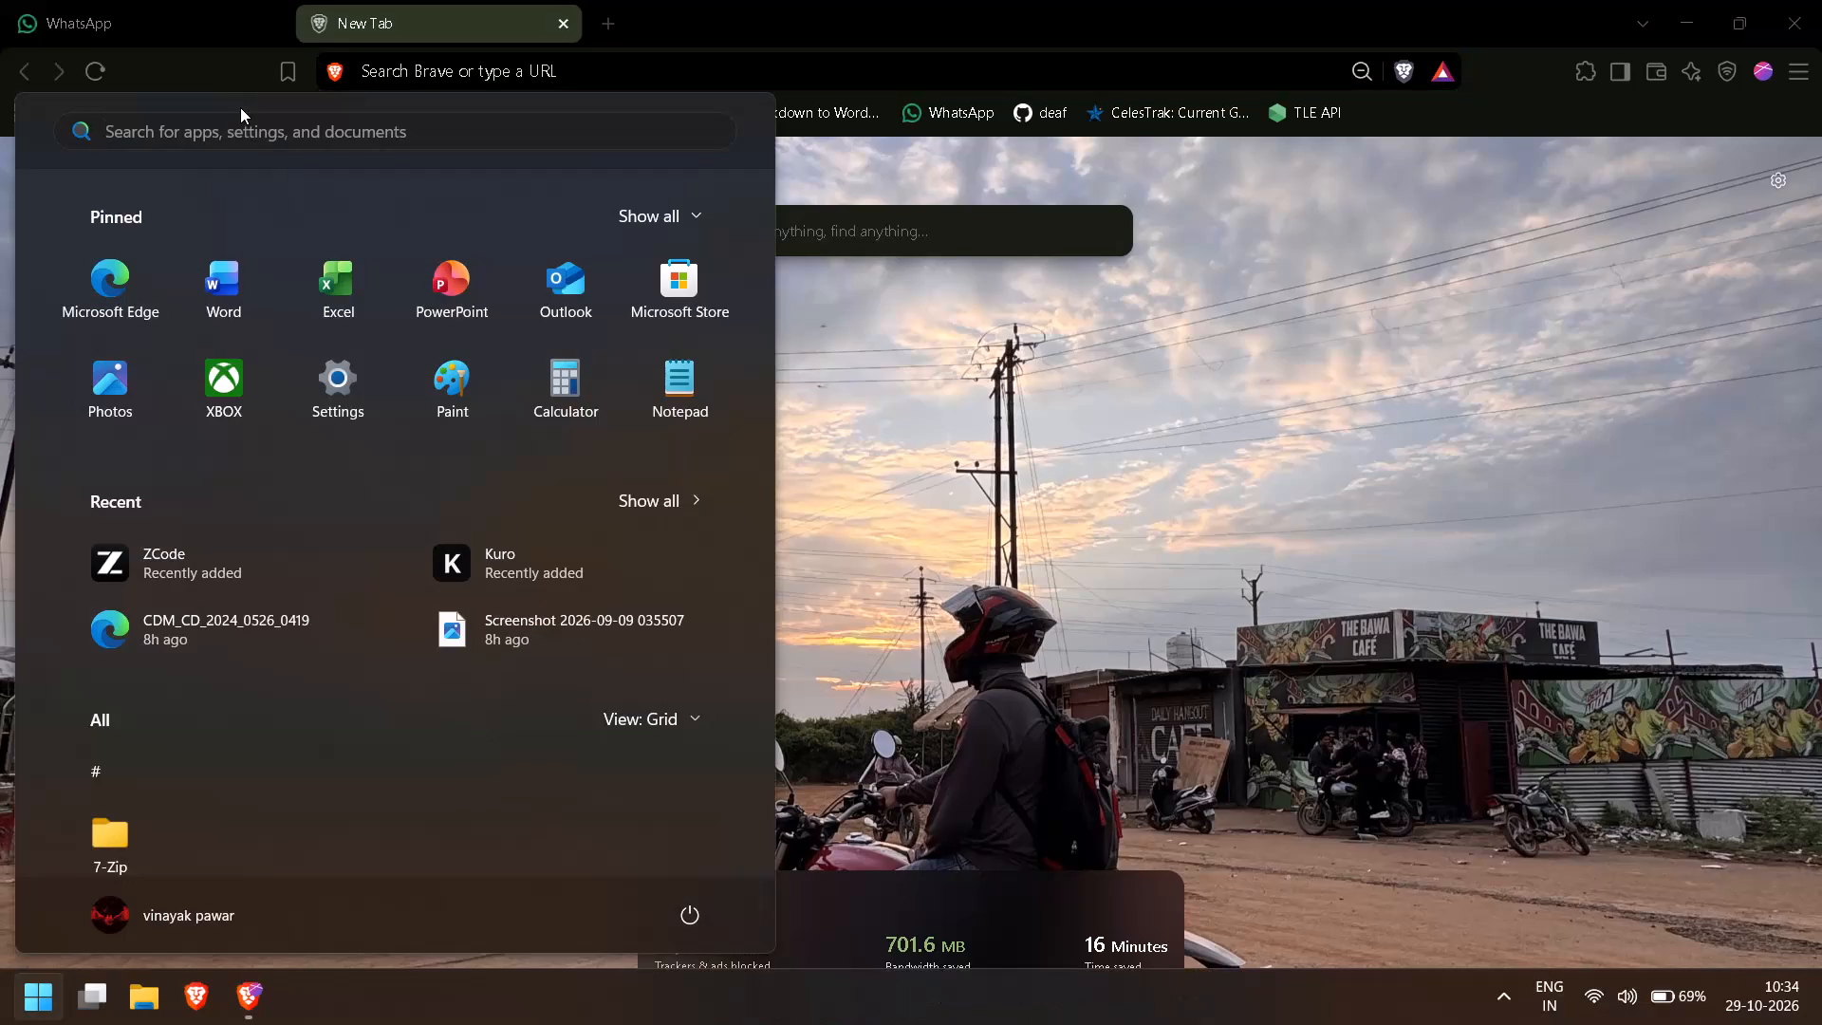
Open Word and create a new blank document.
key("w")
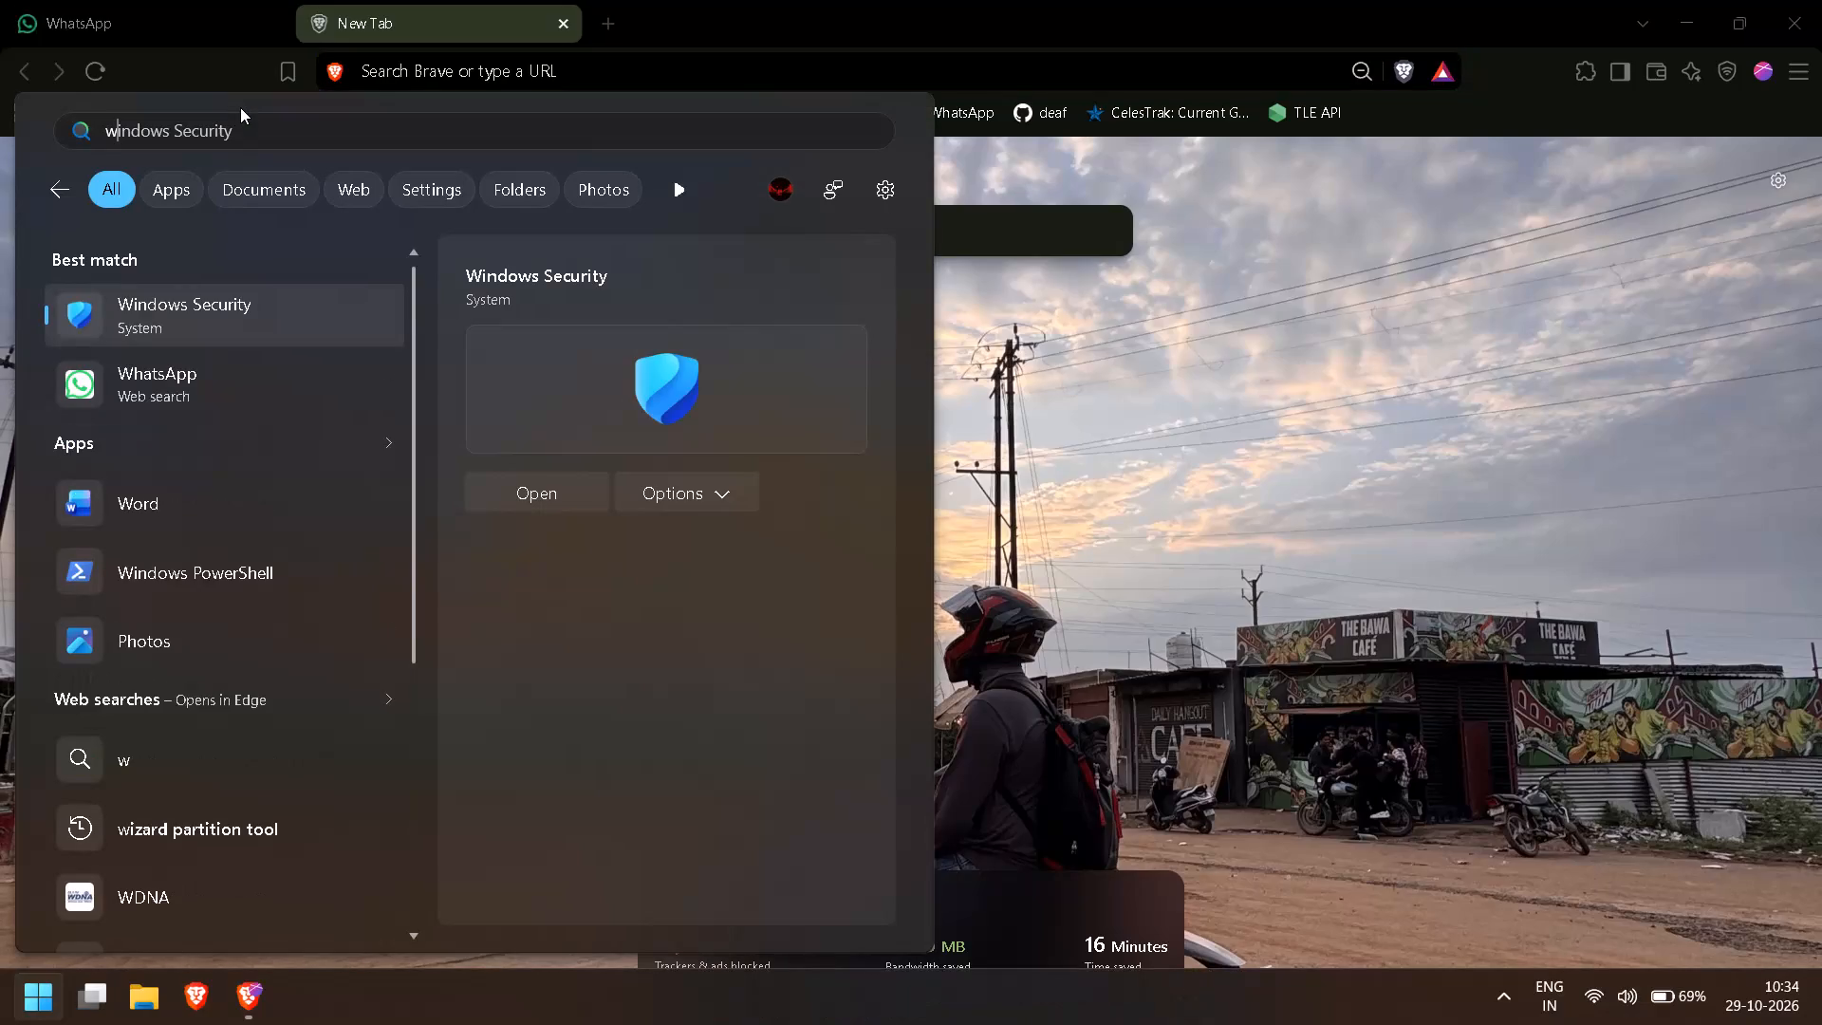
left_click(154, 509)
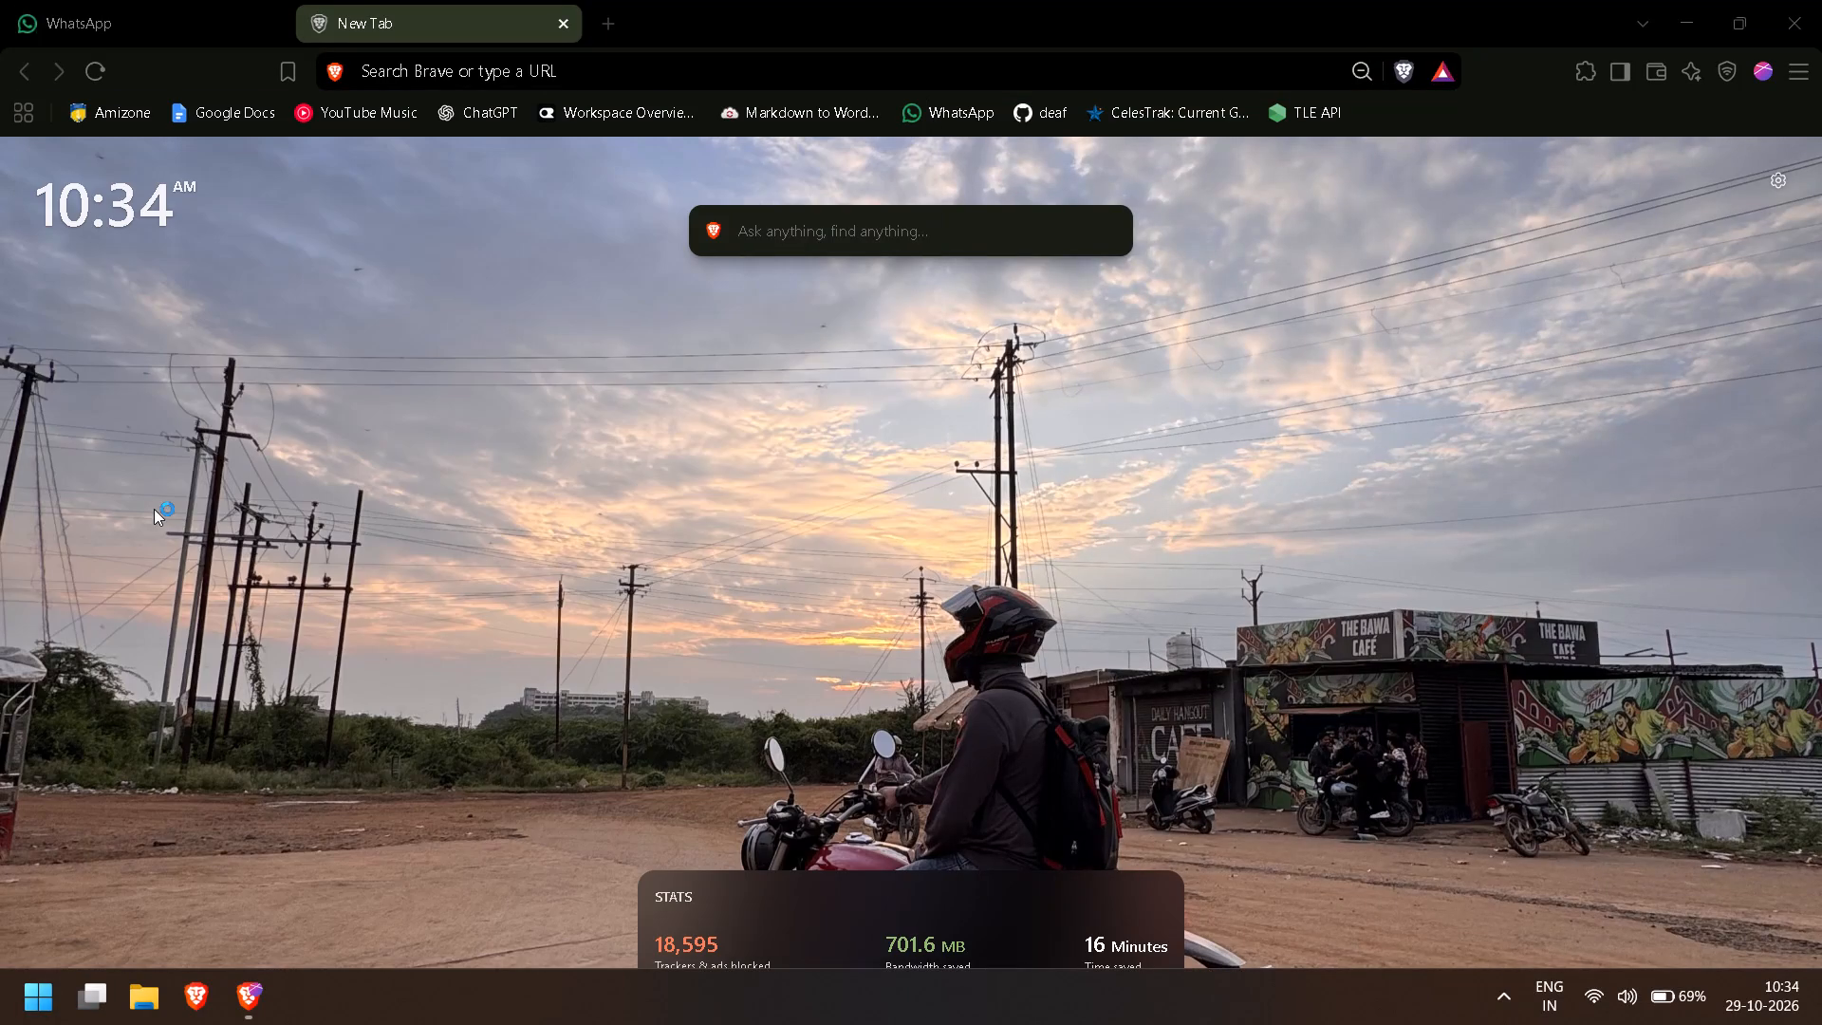
left_click(201, 0)
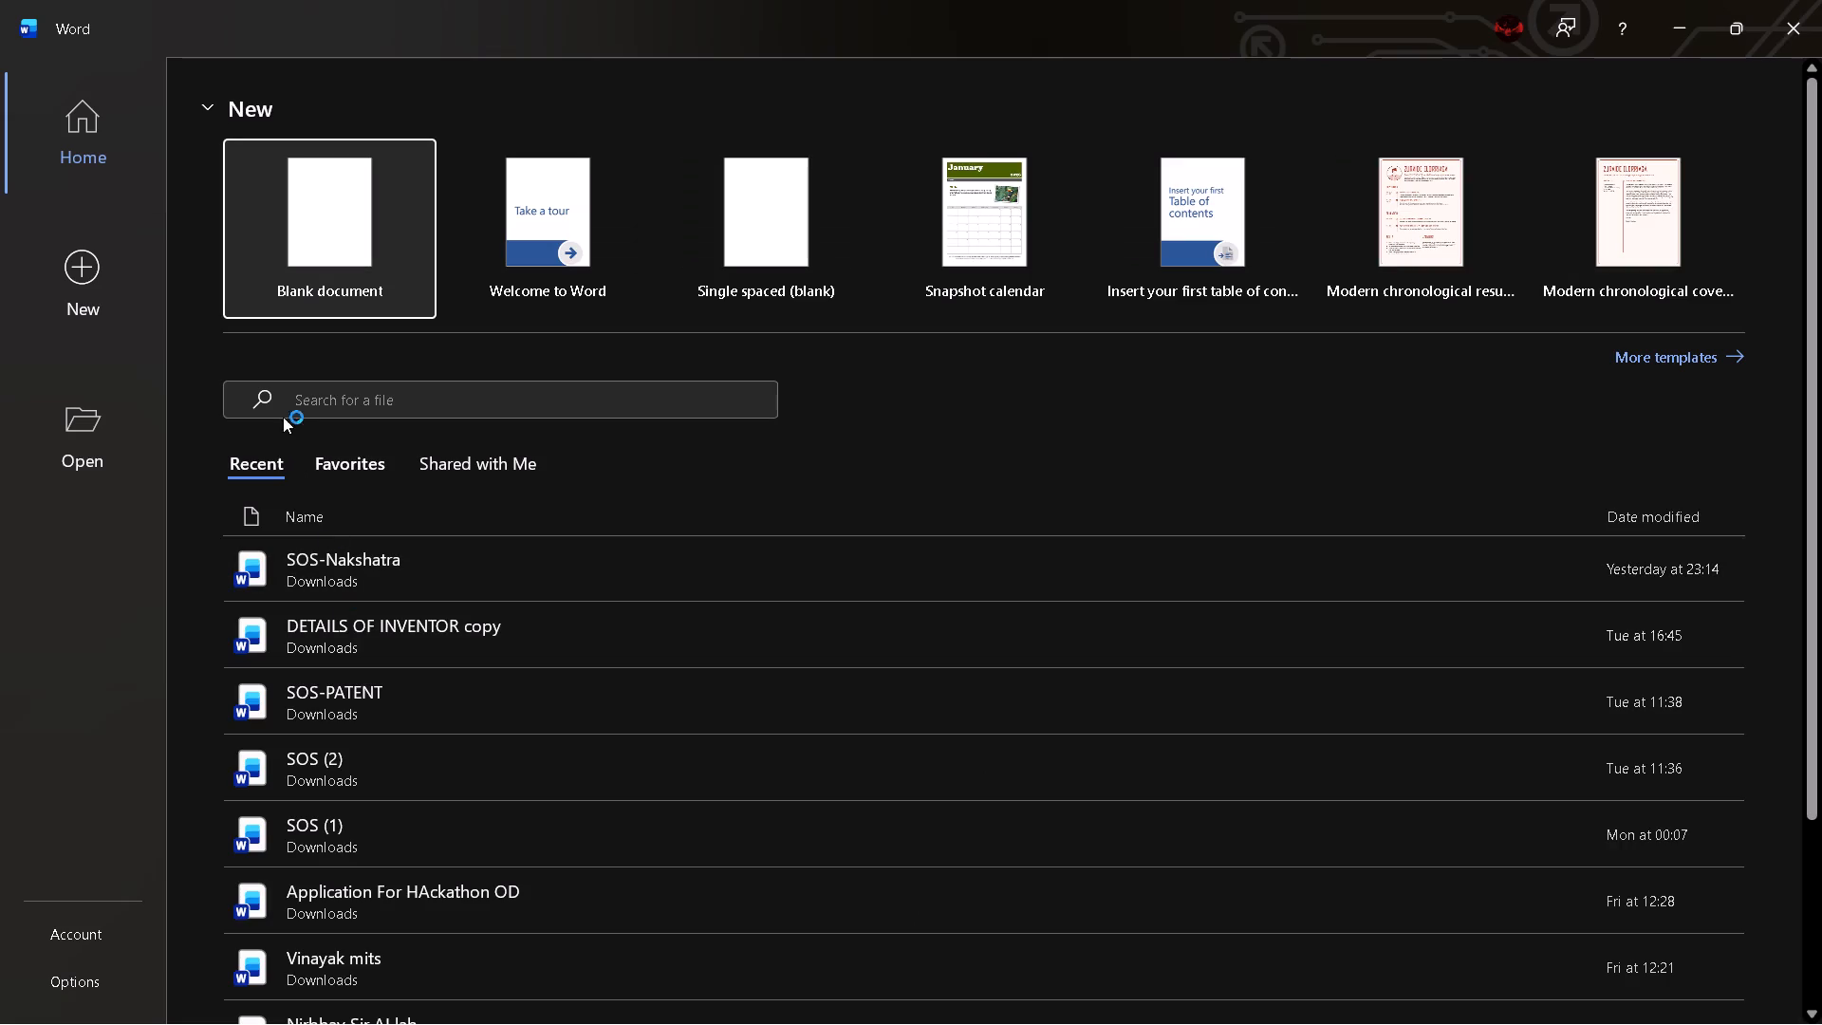
left_click(262, 205)
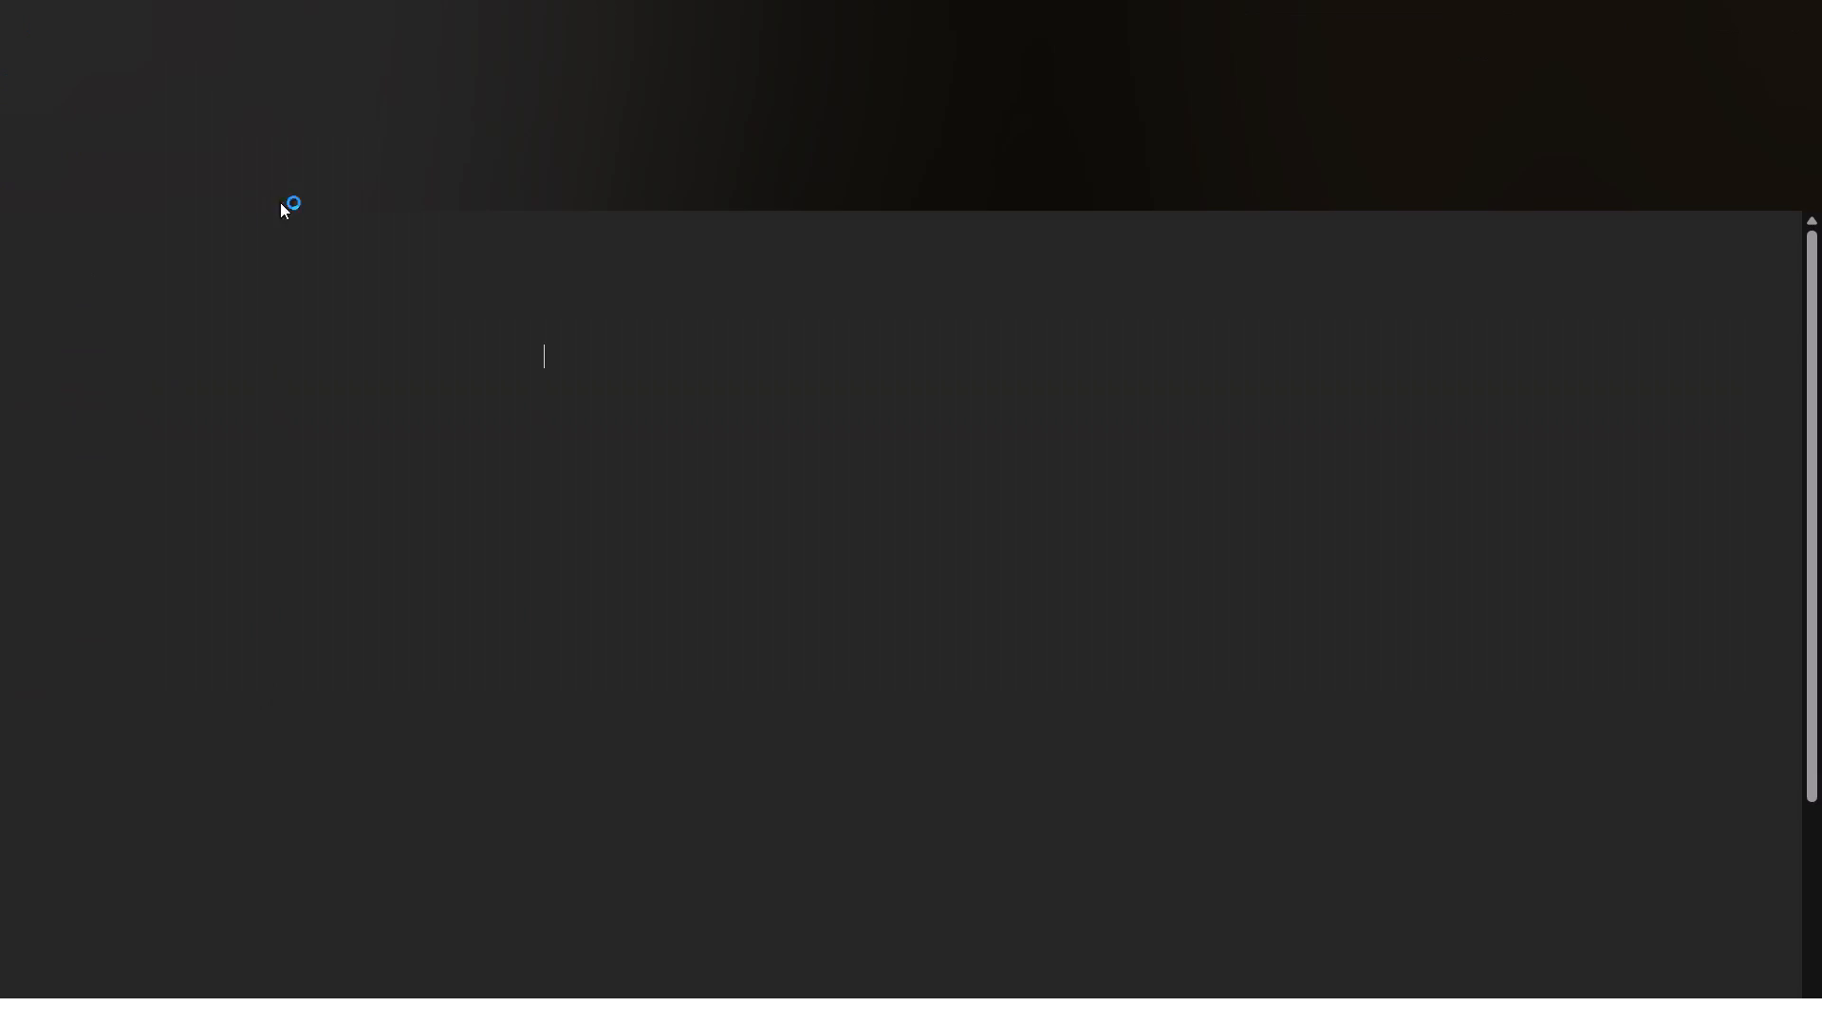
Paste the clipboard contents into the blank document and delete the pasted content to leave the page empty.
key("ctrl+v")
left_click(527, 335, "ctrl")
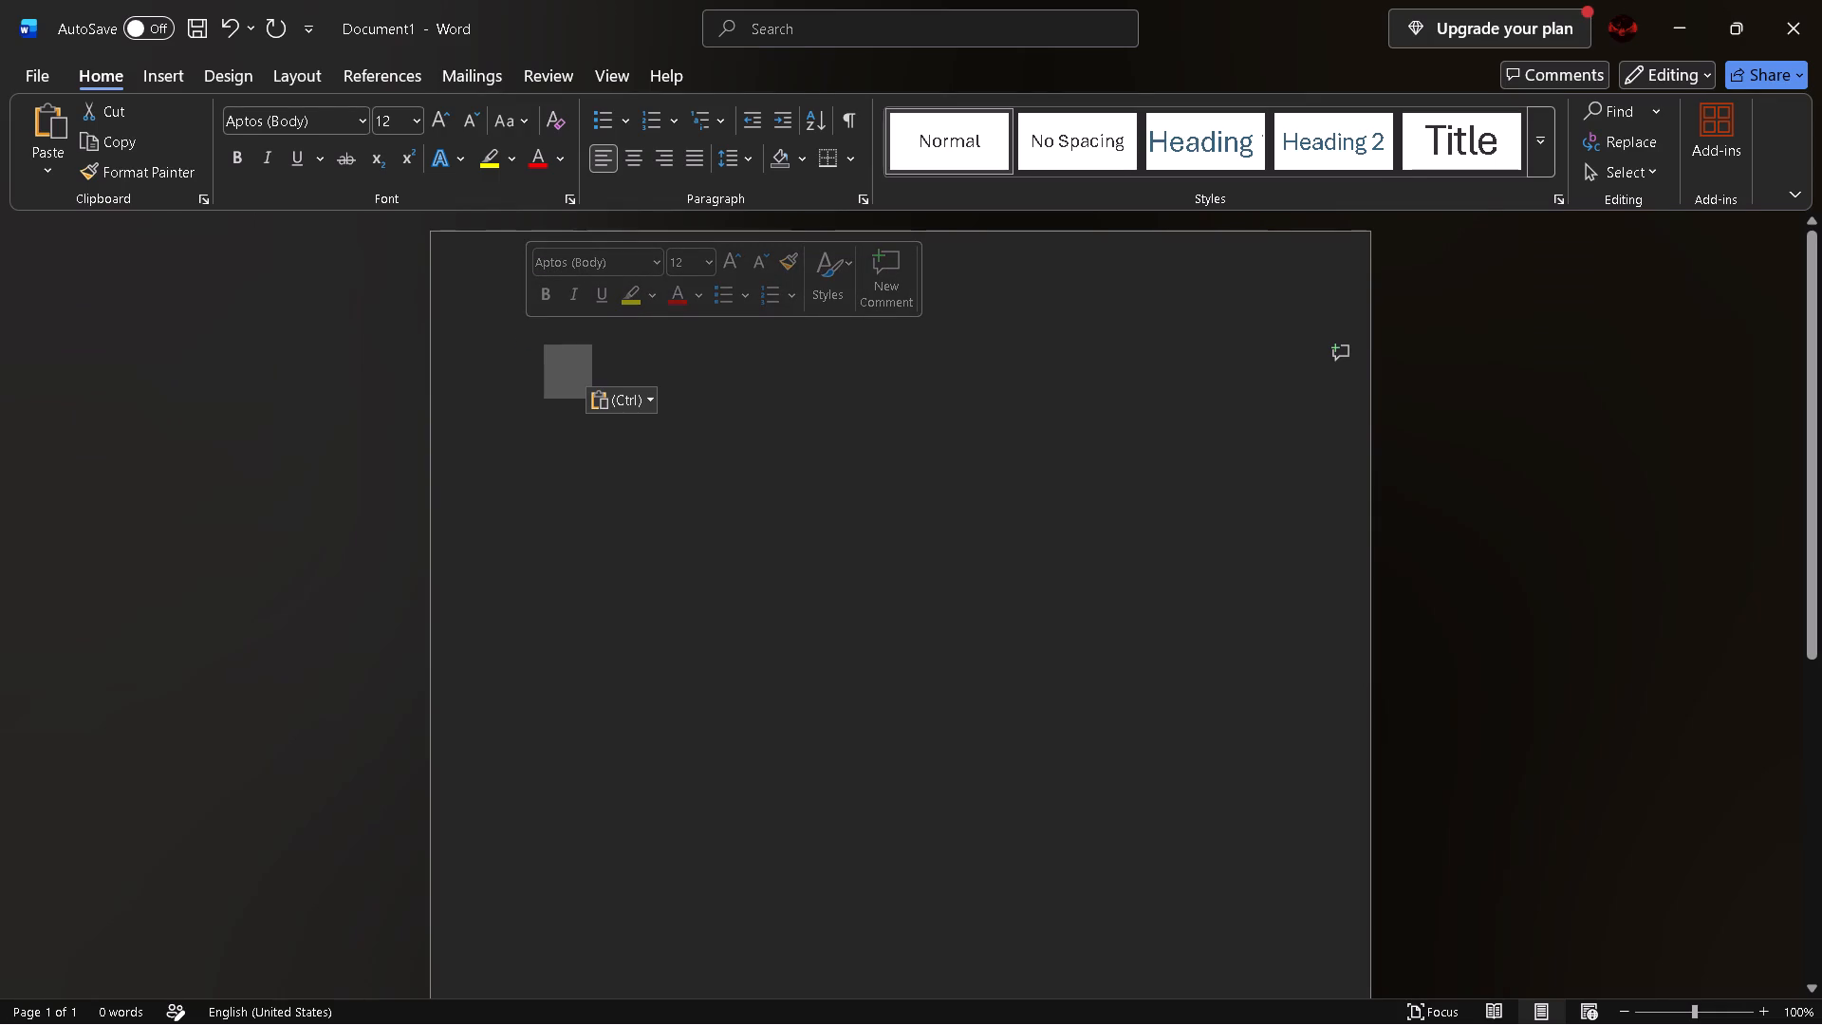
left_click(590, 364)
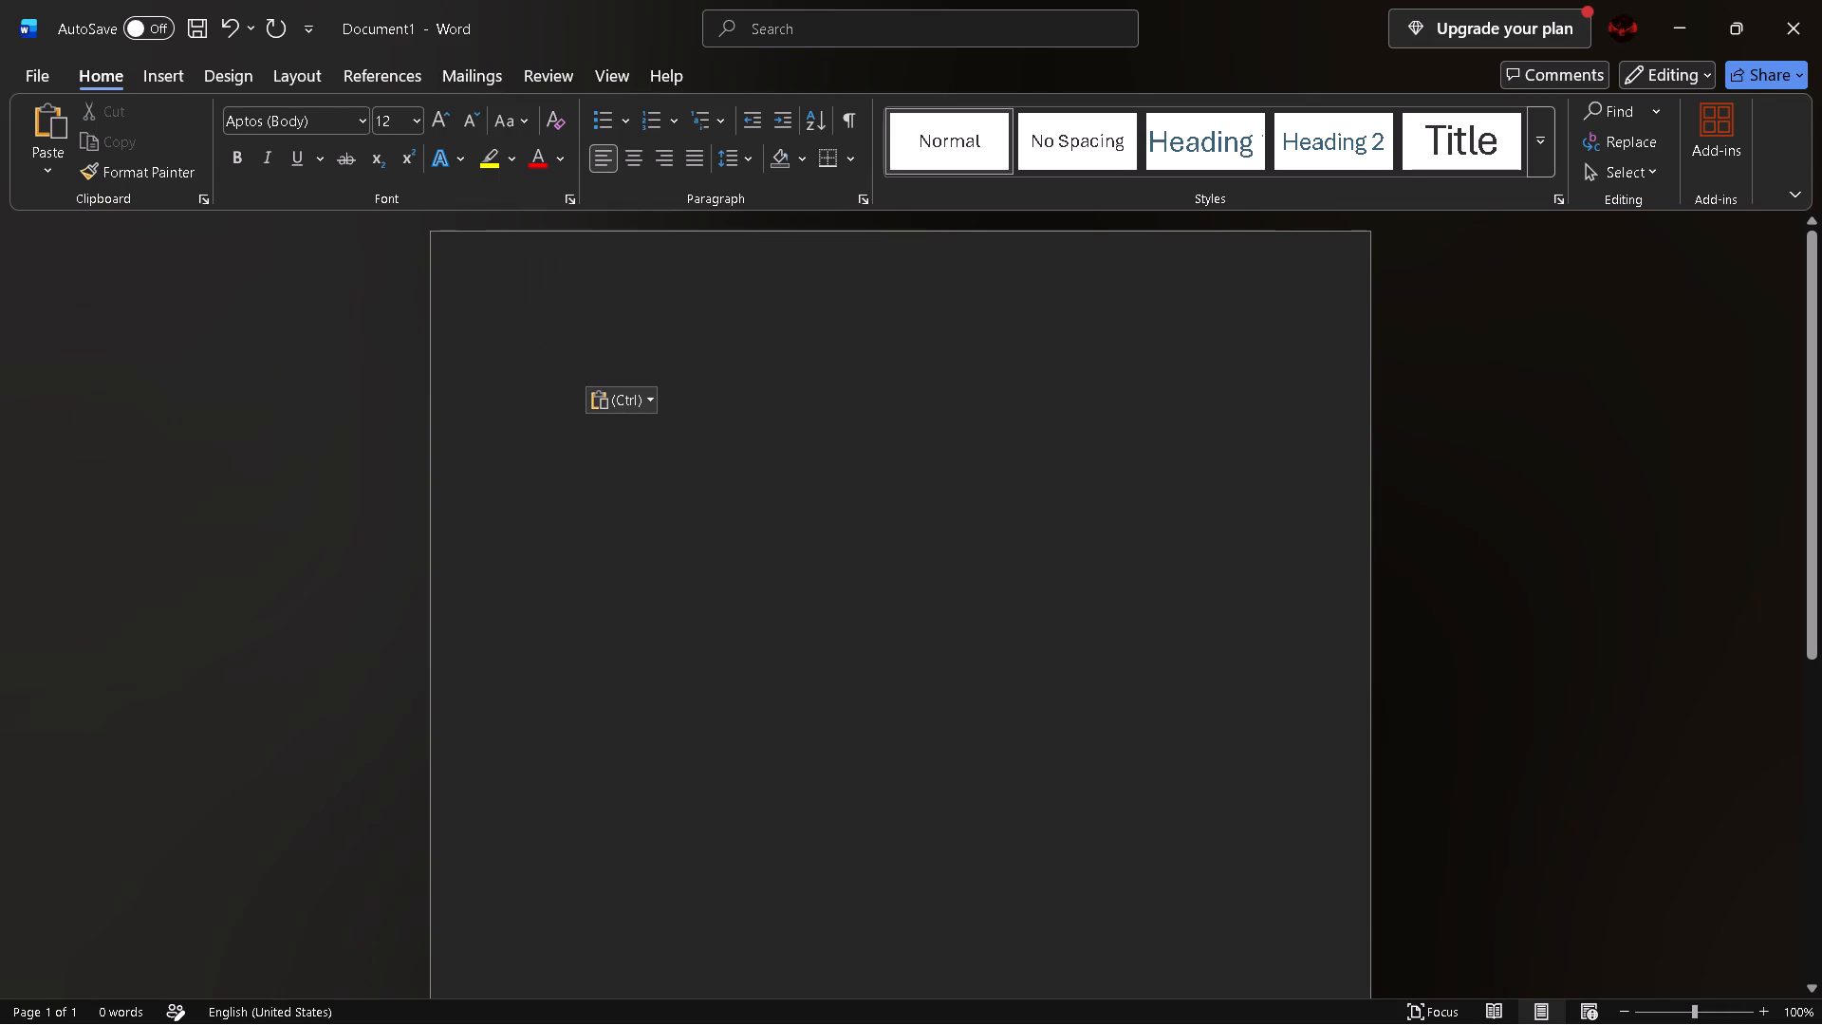
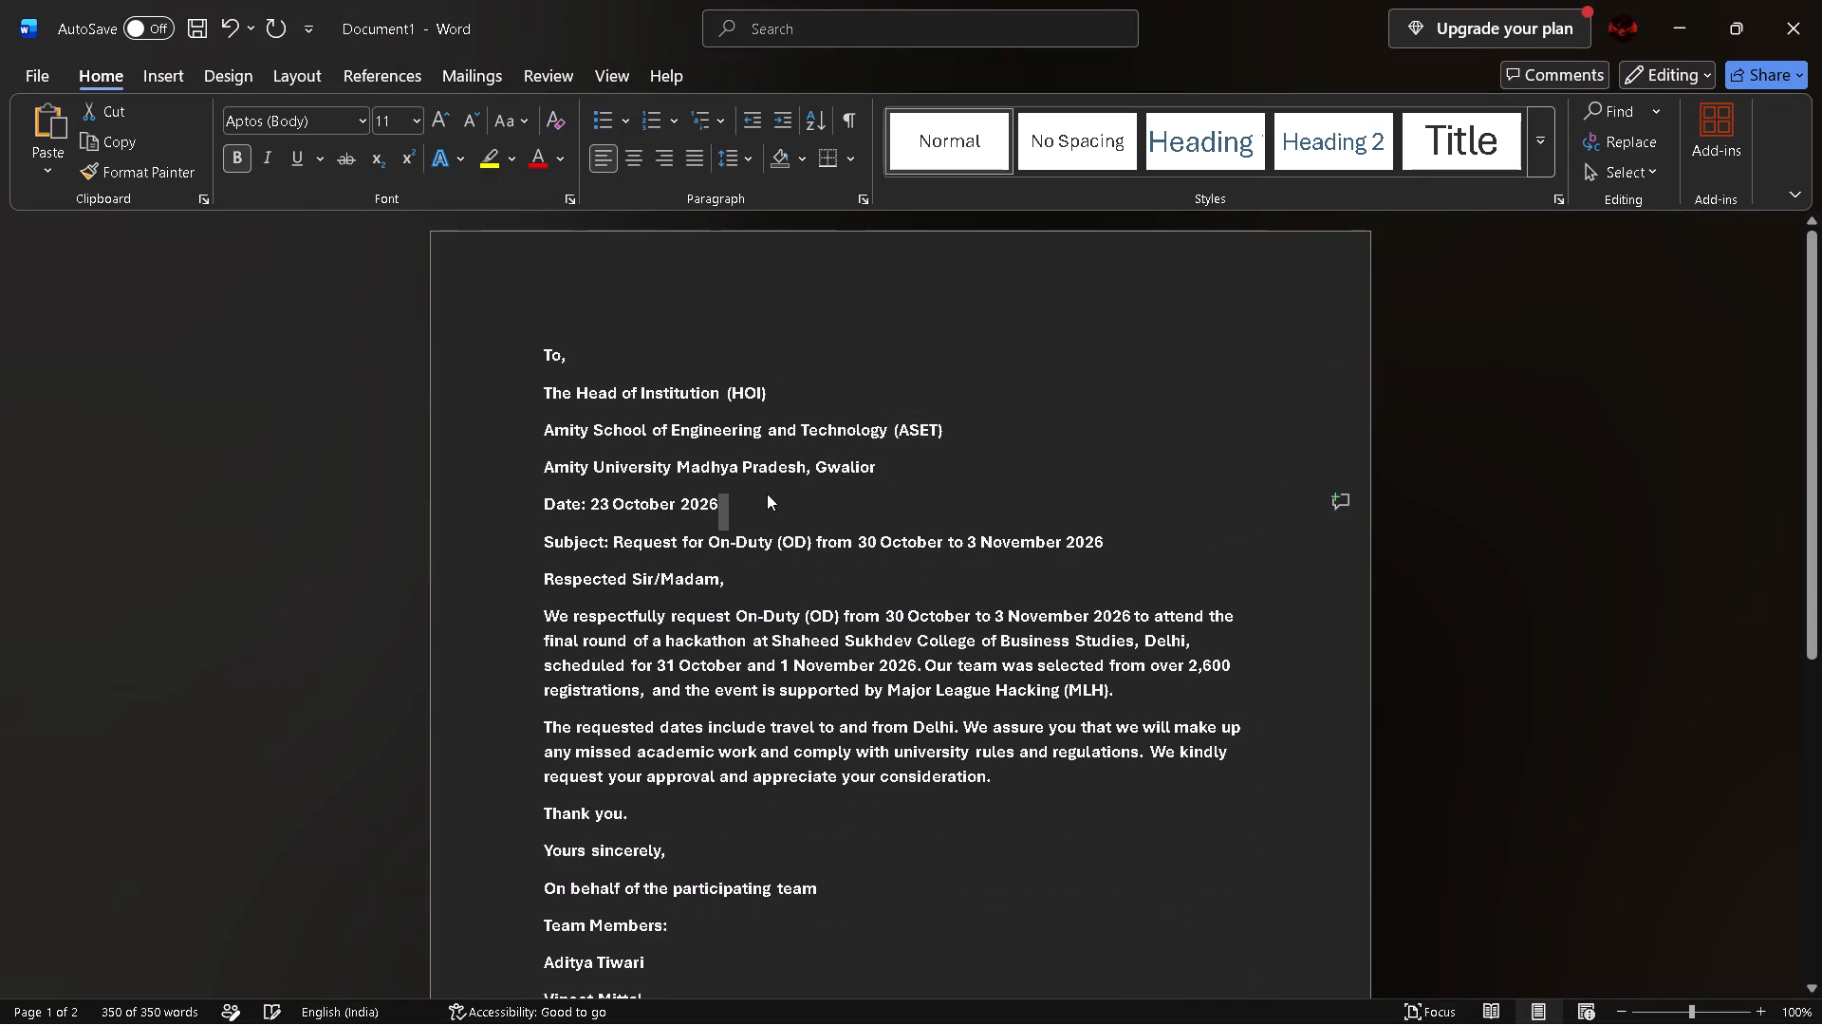
Justify all the text of the concise letter.
key("ctrl+a")
left_click(690, 160)
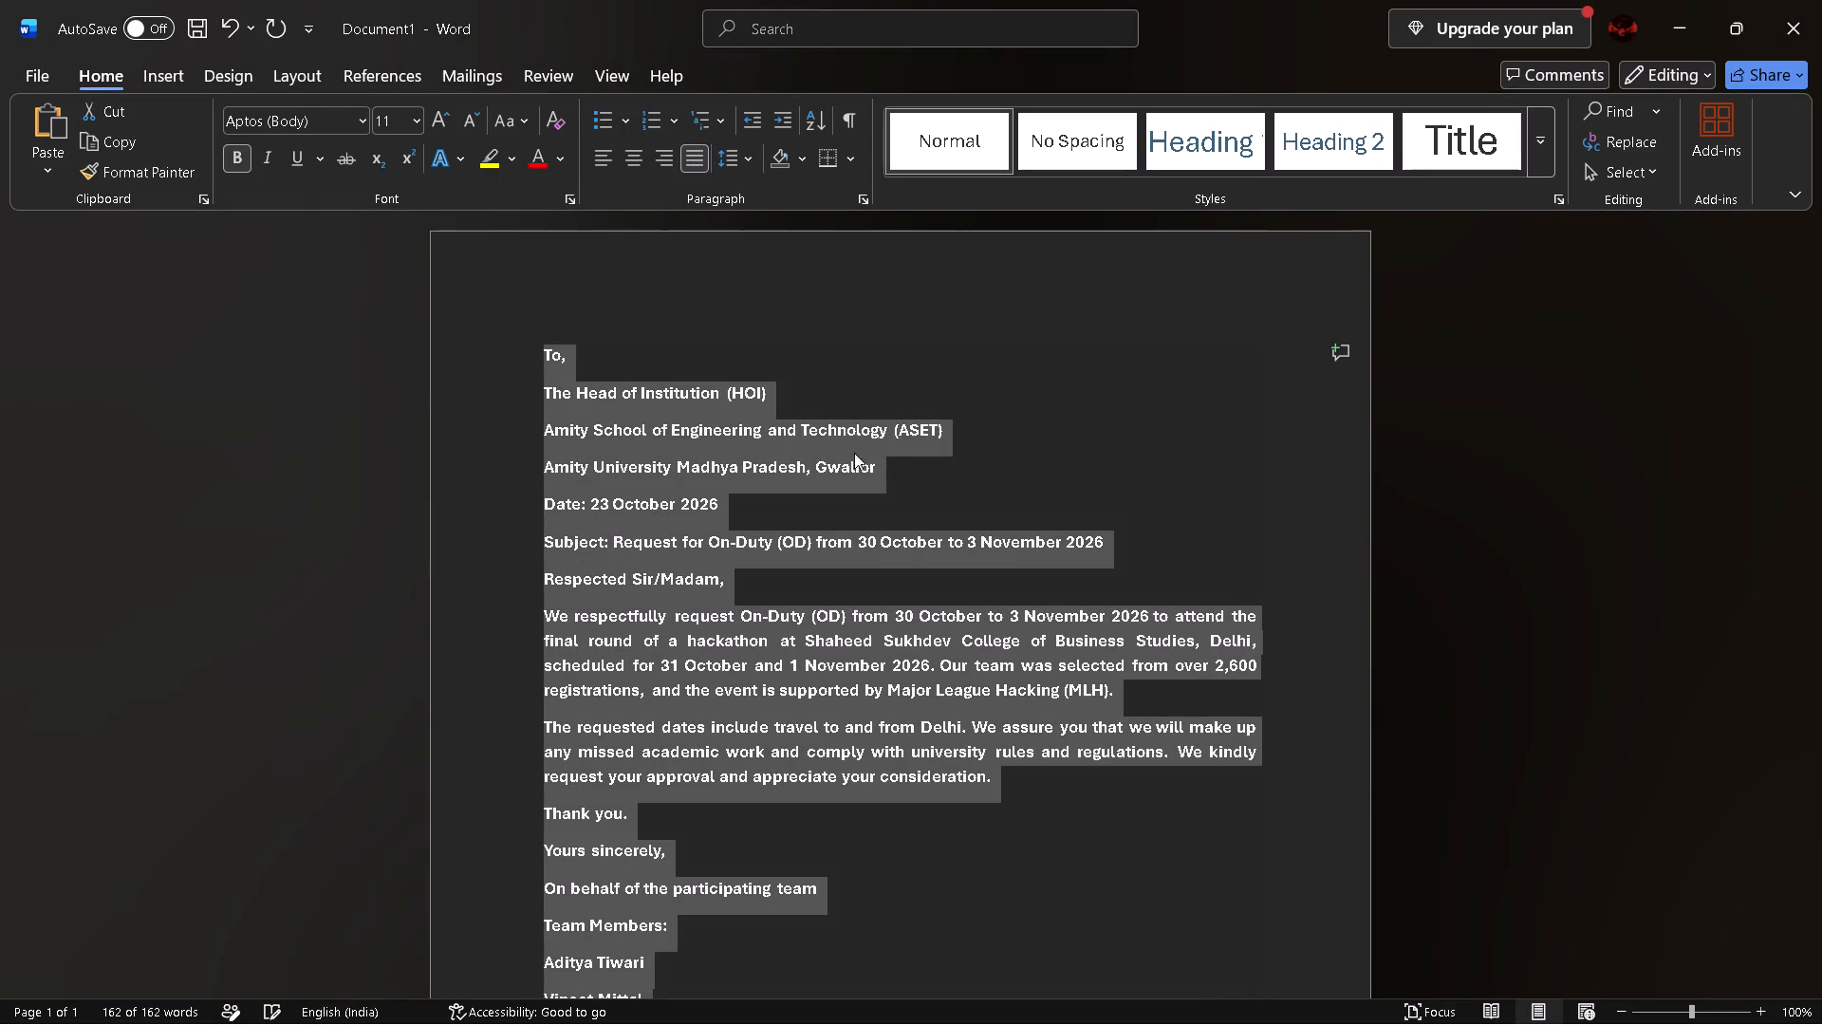
left_click(1090, 815)
scroll(1090, 815, "down", 1)
scroll(1090, 815, "up", 1)
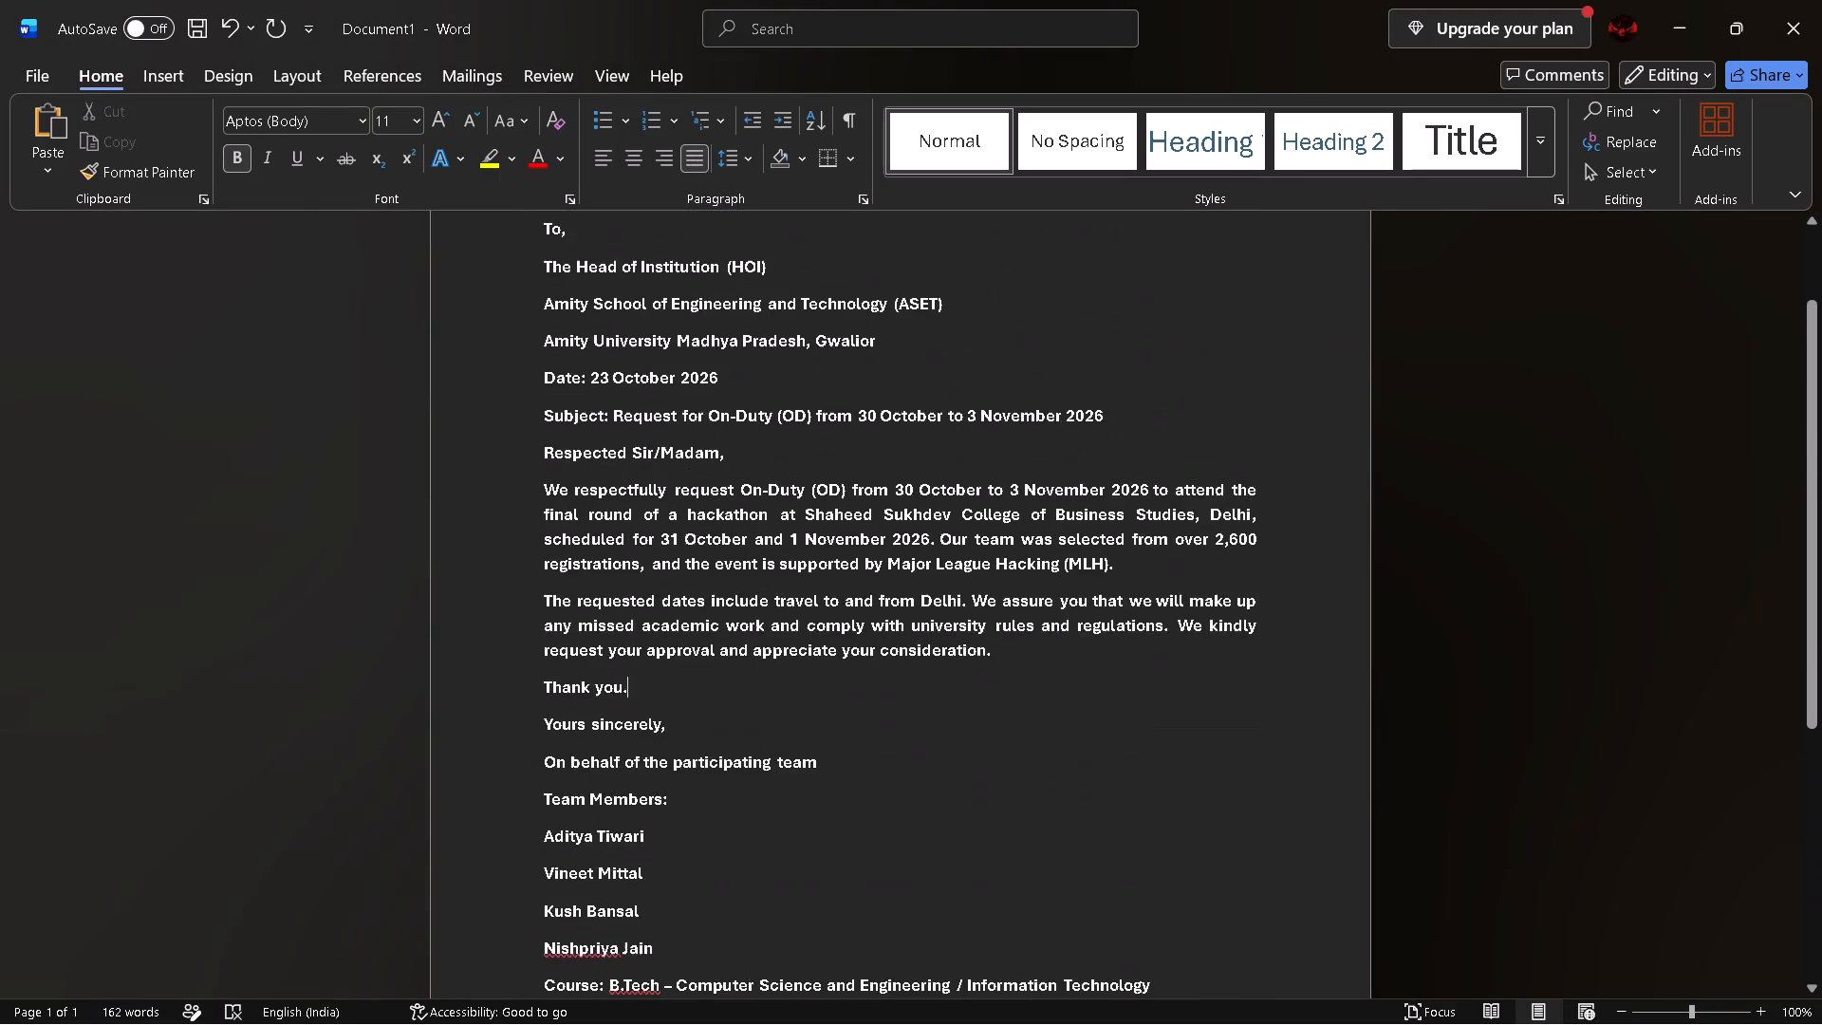
scroll(1090, 815, "up", 1)
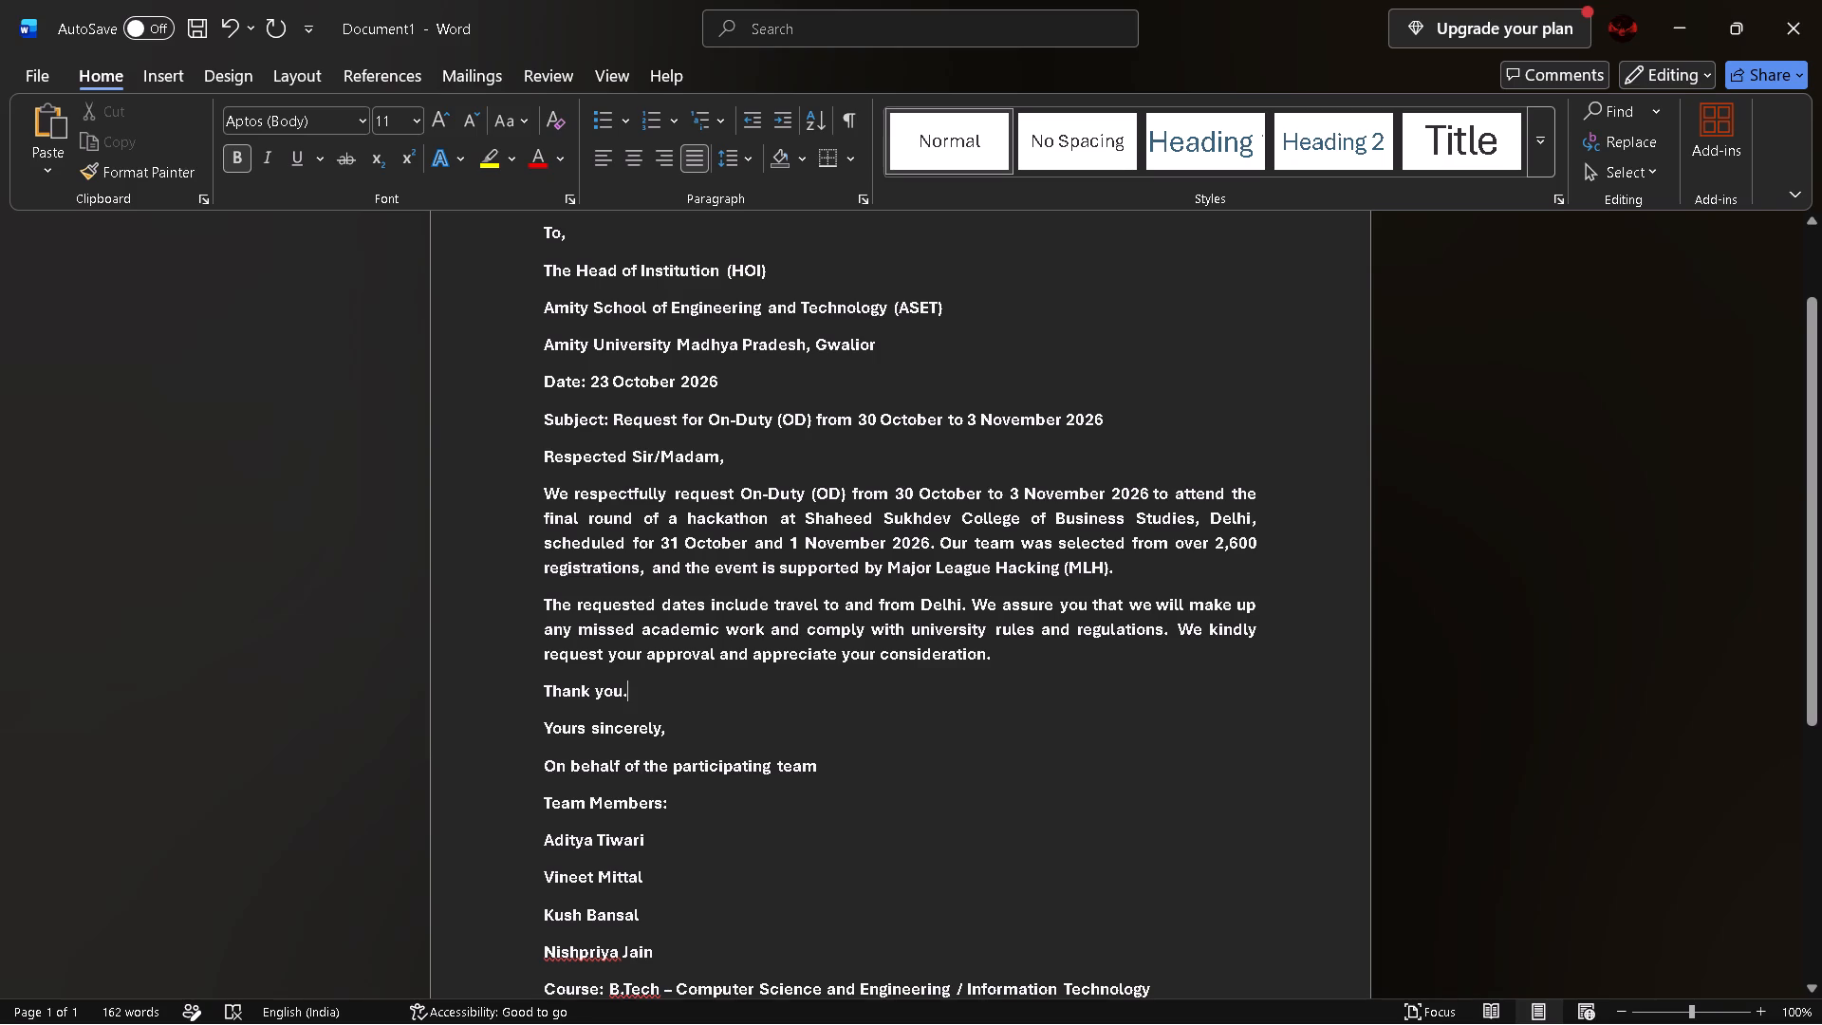
Remove bold formatting from the entire letter.
left_click_drag(541, 838, 635, 901)
left_click(635, 901)
key("ctrl+a")
left_click(241, 162)
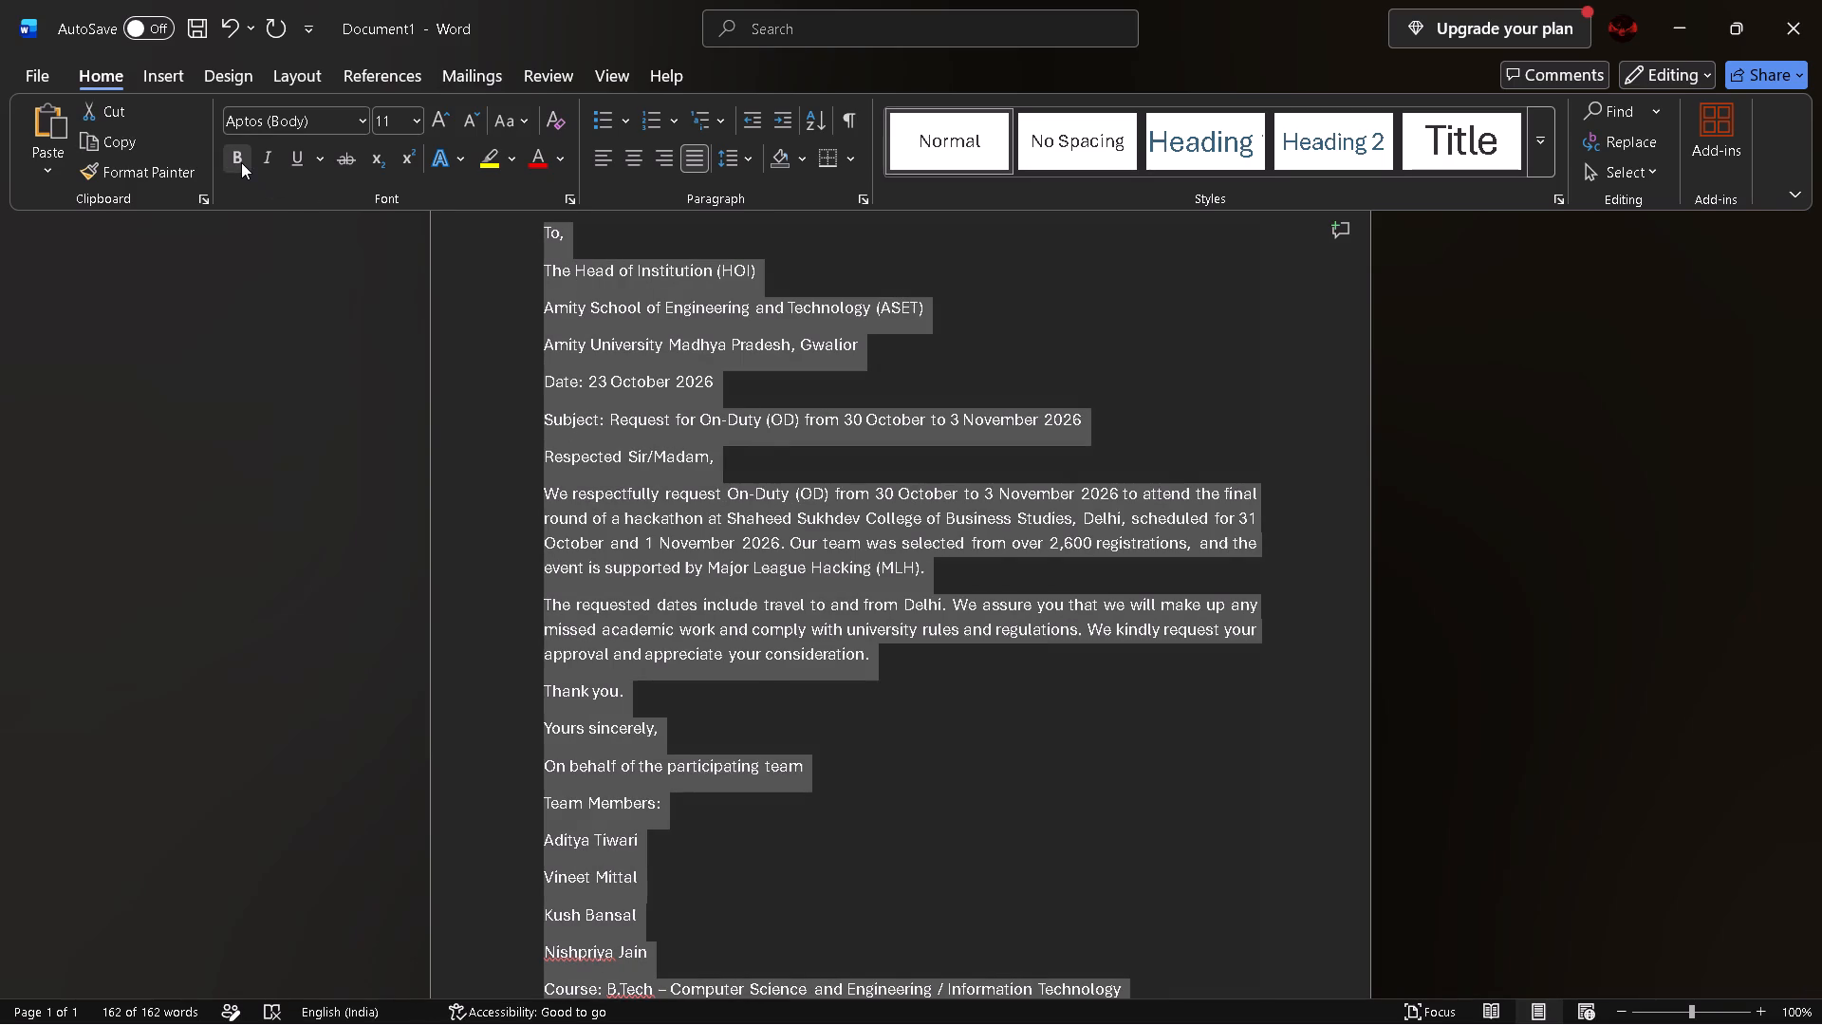
left_click(786, 573)
Make the "Team Members:" heading and the four names beneath it bold.
scroll(786, 573, "down", 2)
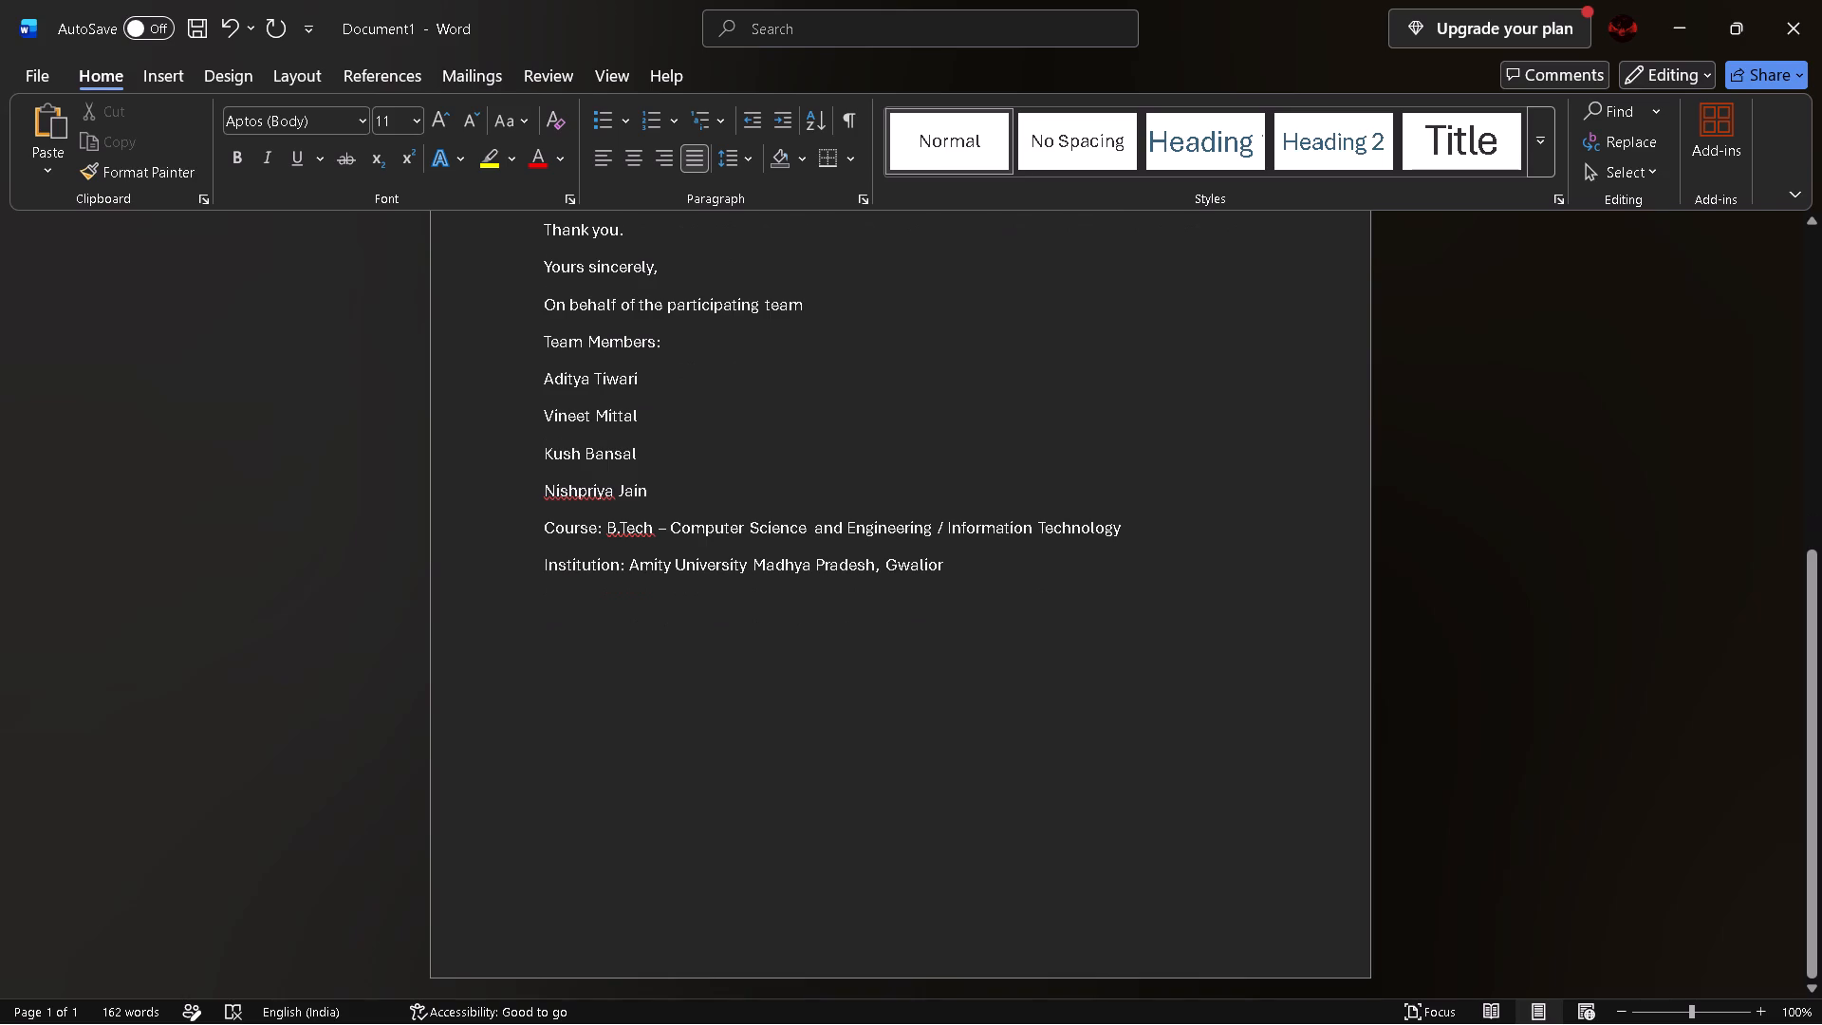
scroll(633, 465, "up", 1)
left_click_drag(541, 495, 665, 631)
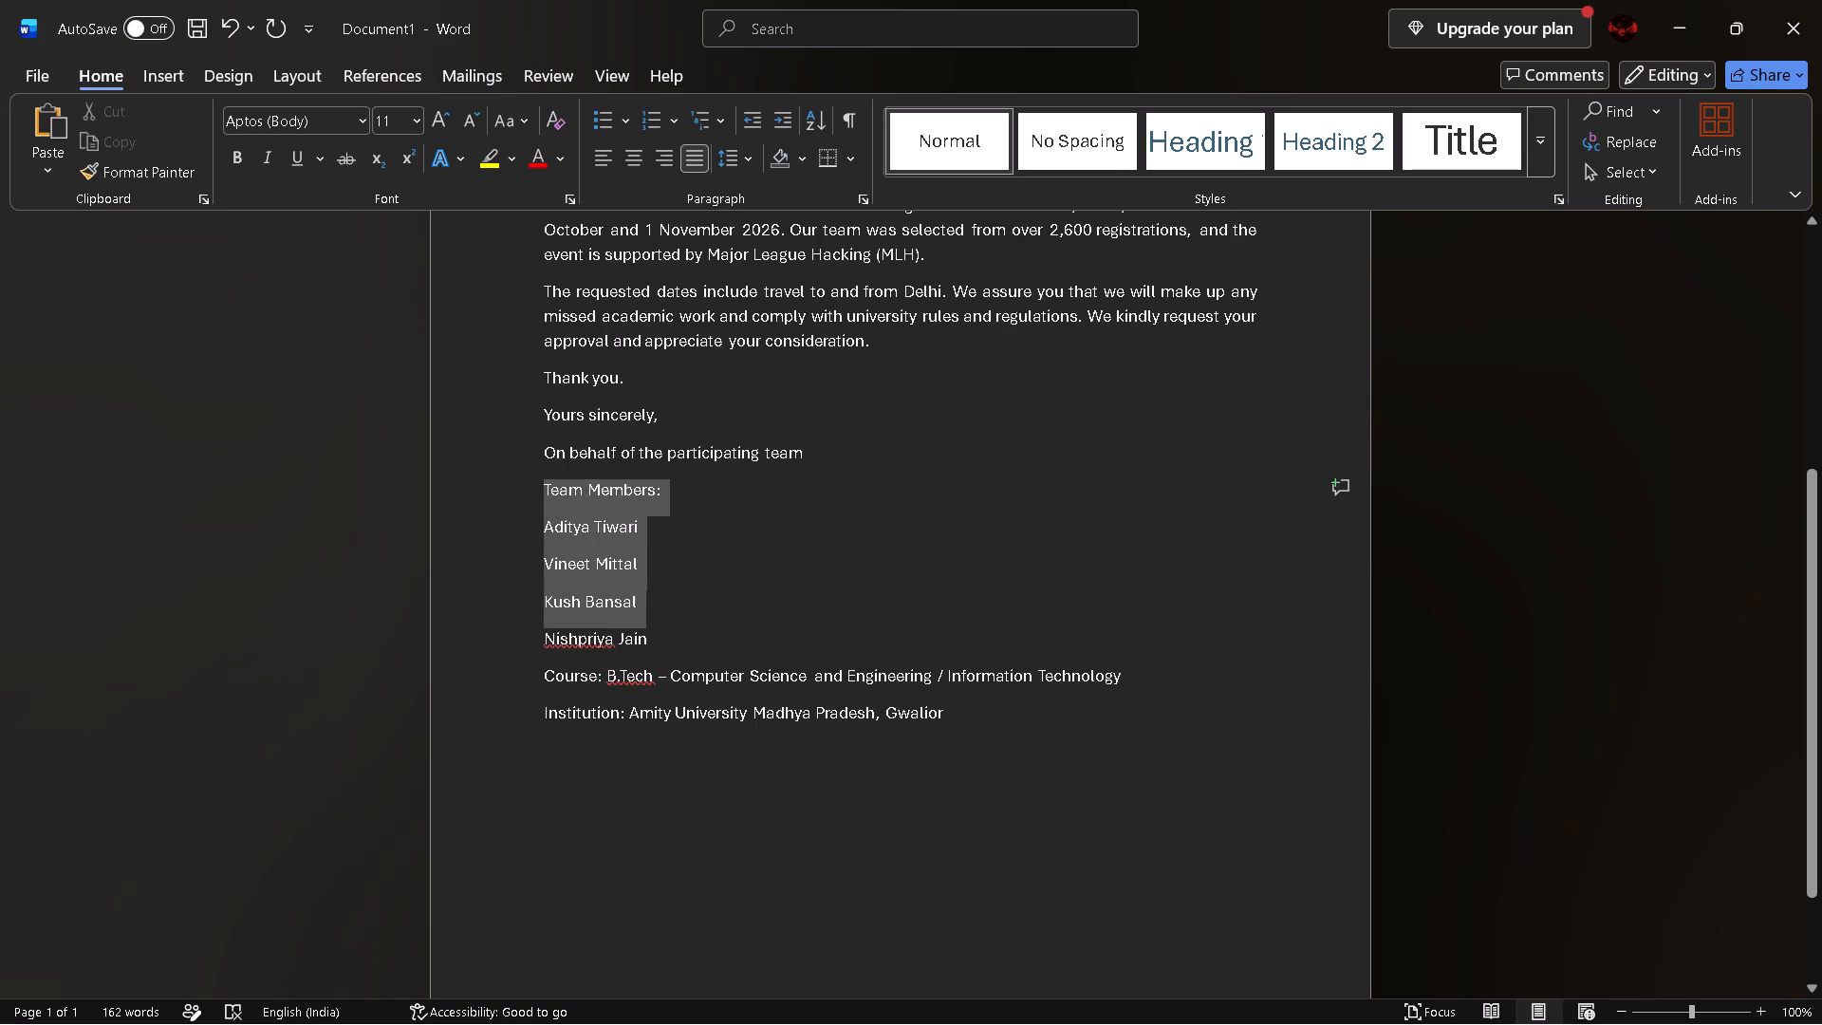
left_click_drag(665, 631, 665, 636)
left_click(242, 154)
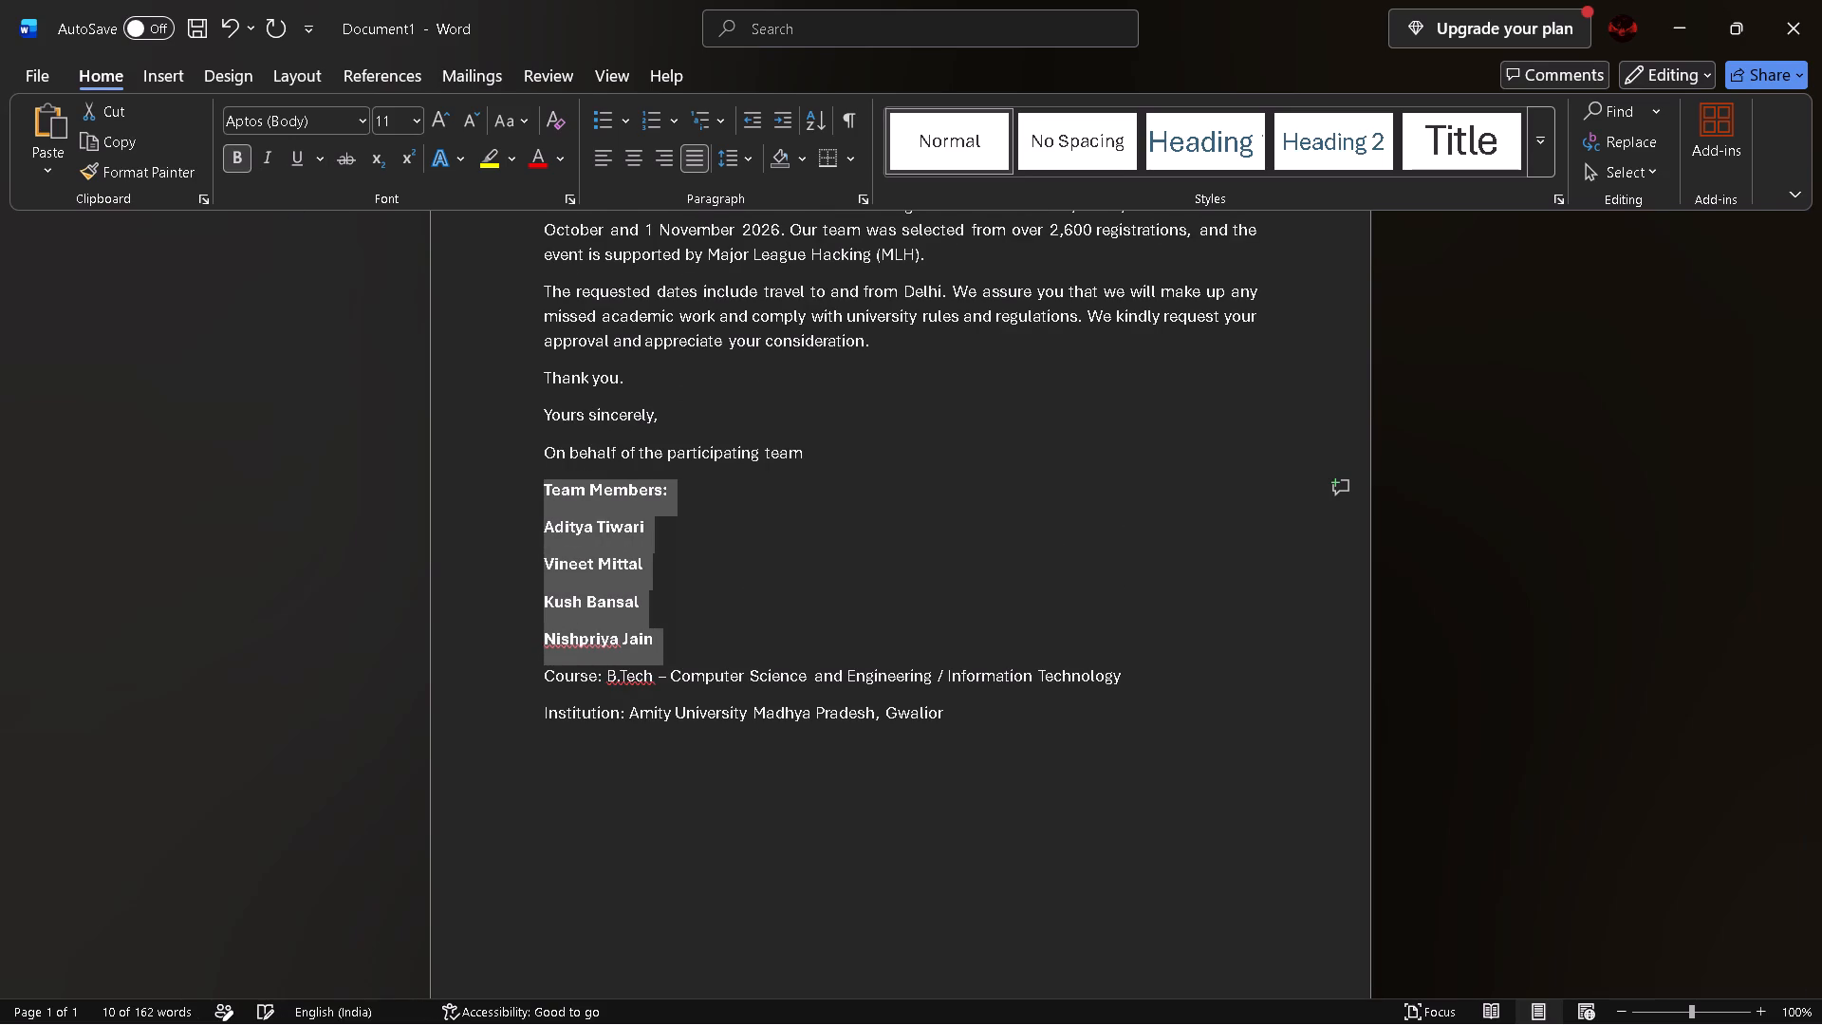
left_click(748, 614)
Replace the fourth team member's name in the letter with the new member's full name.
left_click(655, 640)
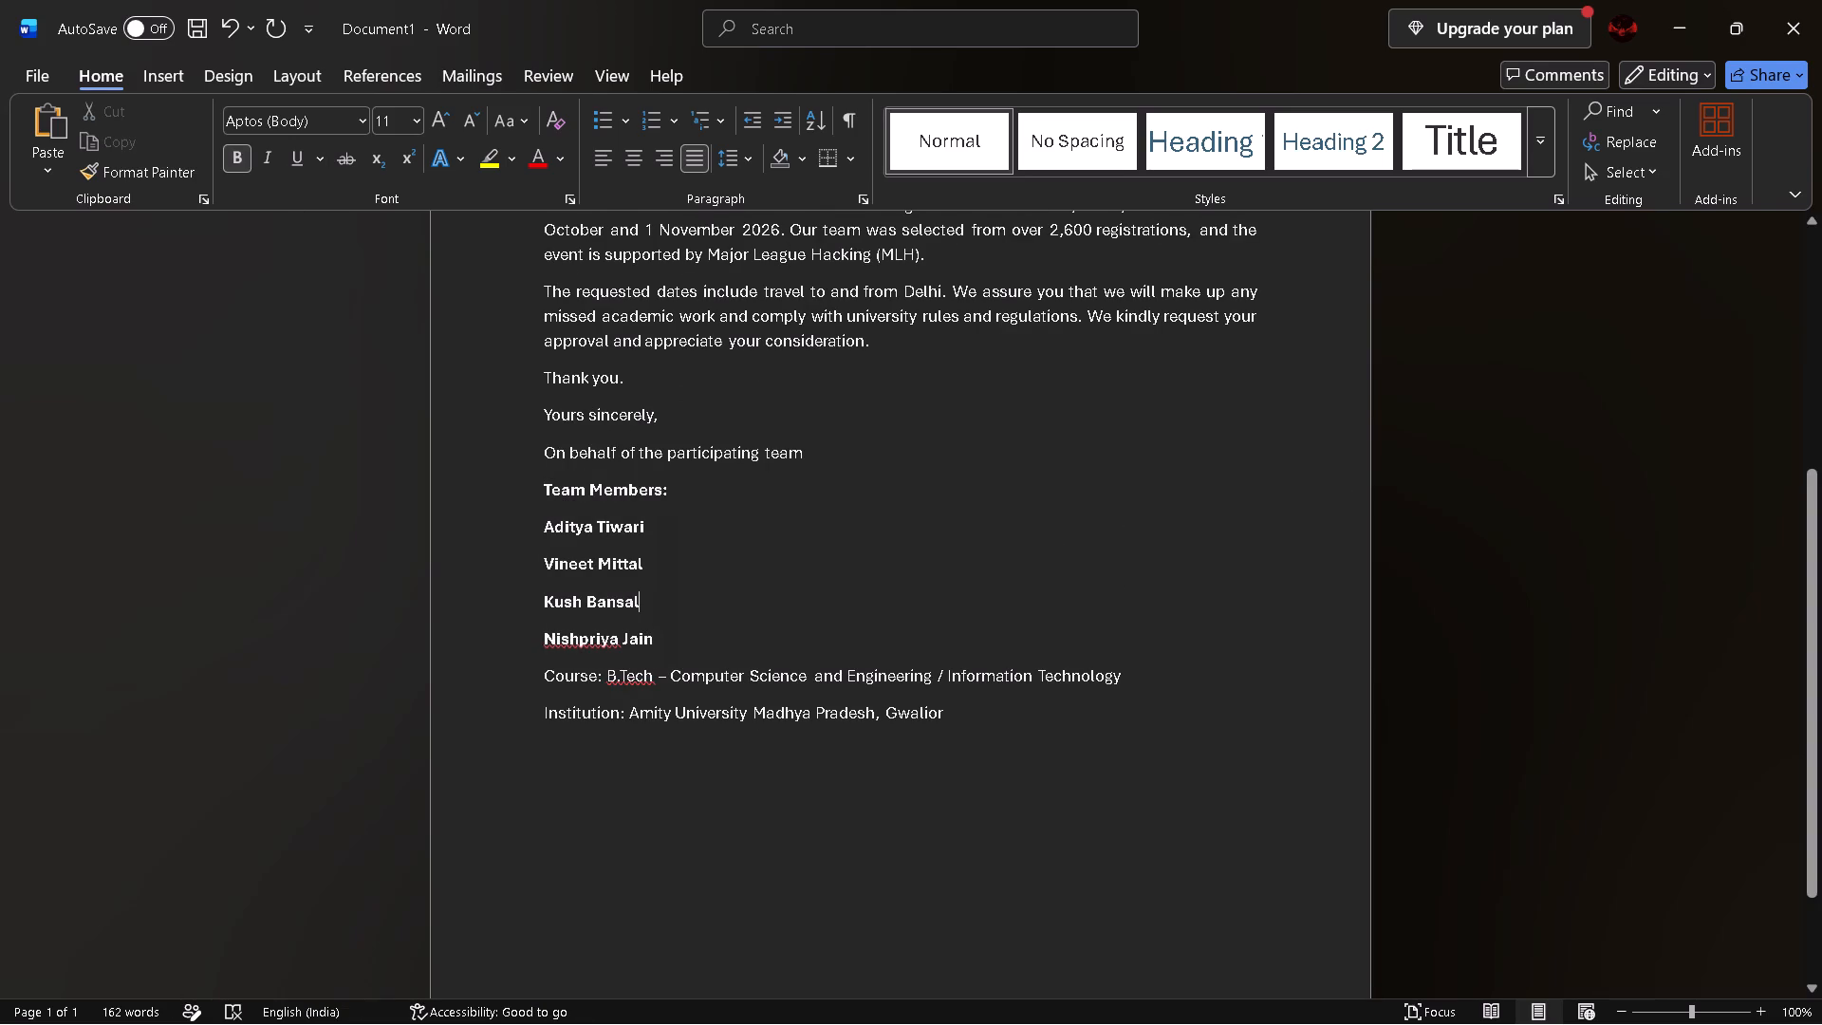
key("ctrl+BackSpace")
key("ctrl+BackSpace")
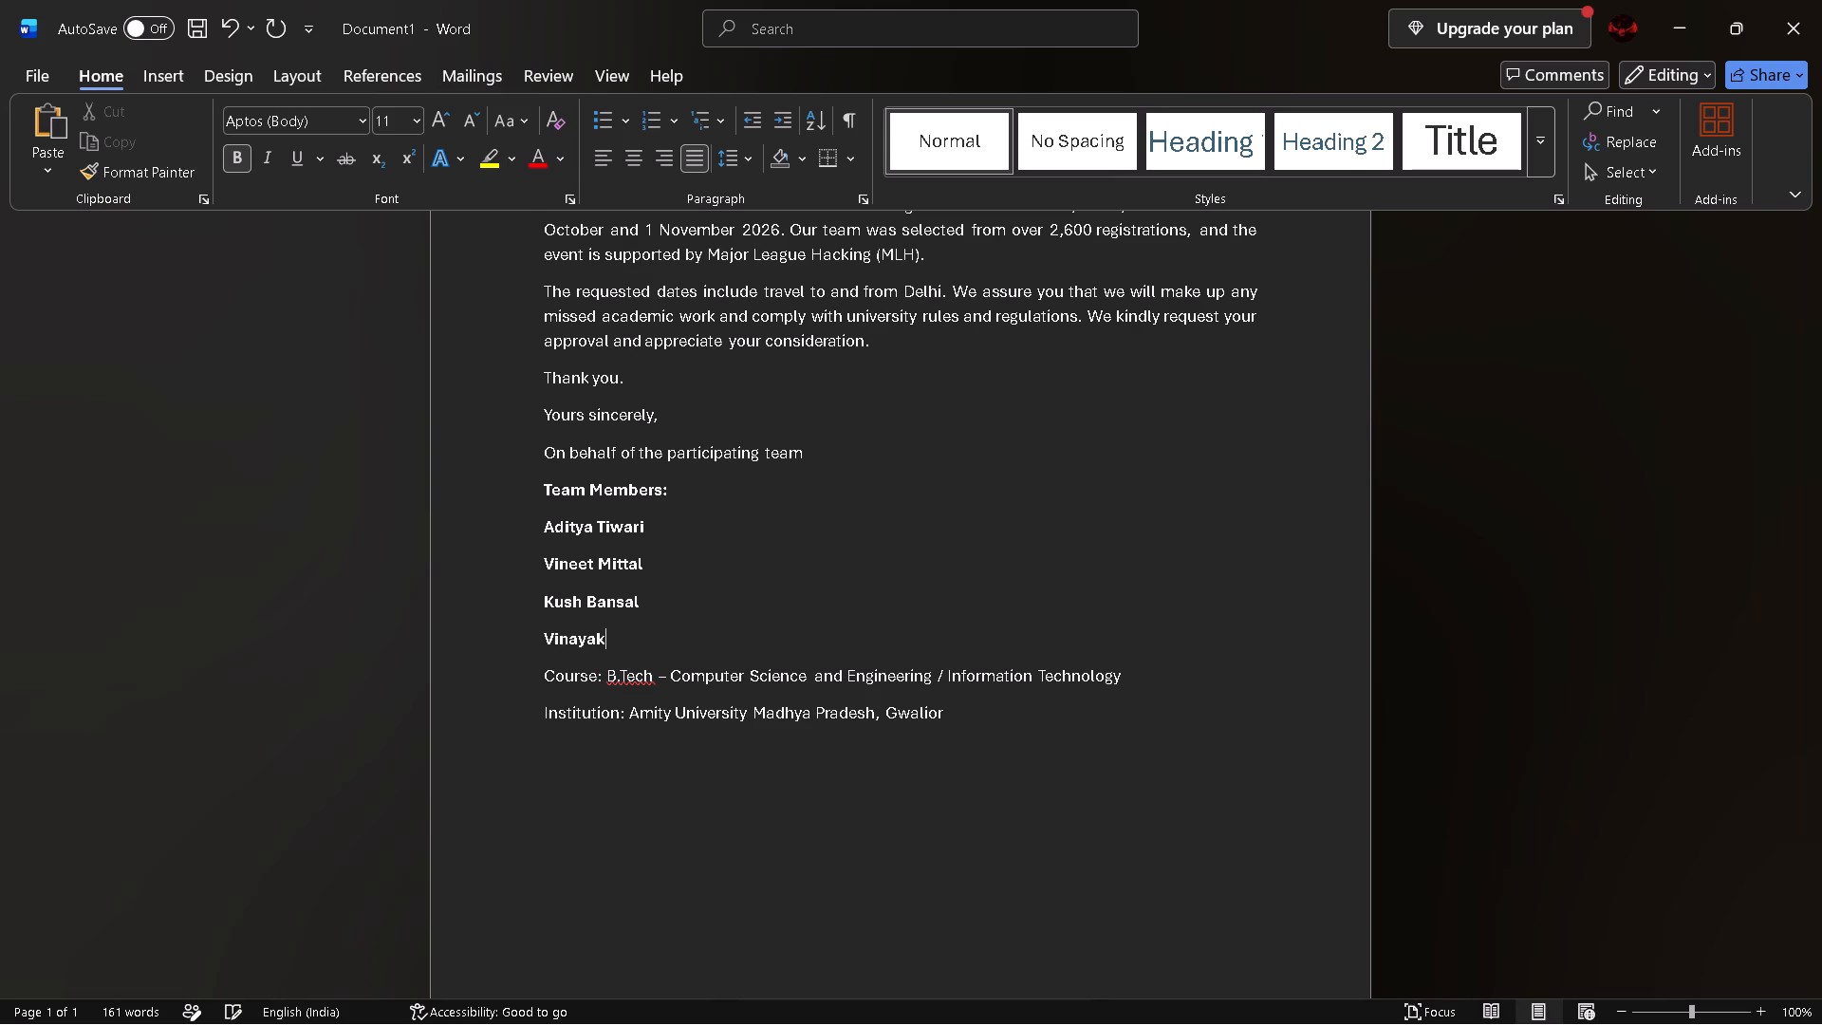
type("awar")
Append "– B.Tech CSE 5th" after the first team member's name.
scroll(655, 640, "down", 1)
scroll(655, 640, "up", 1)
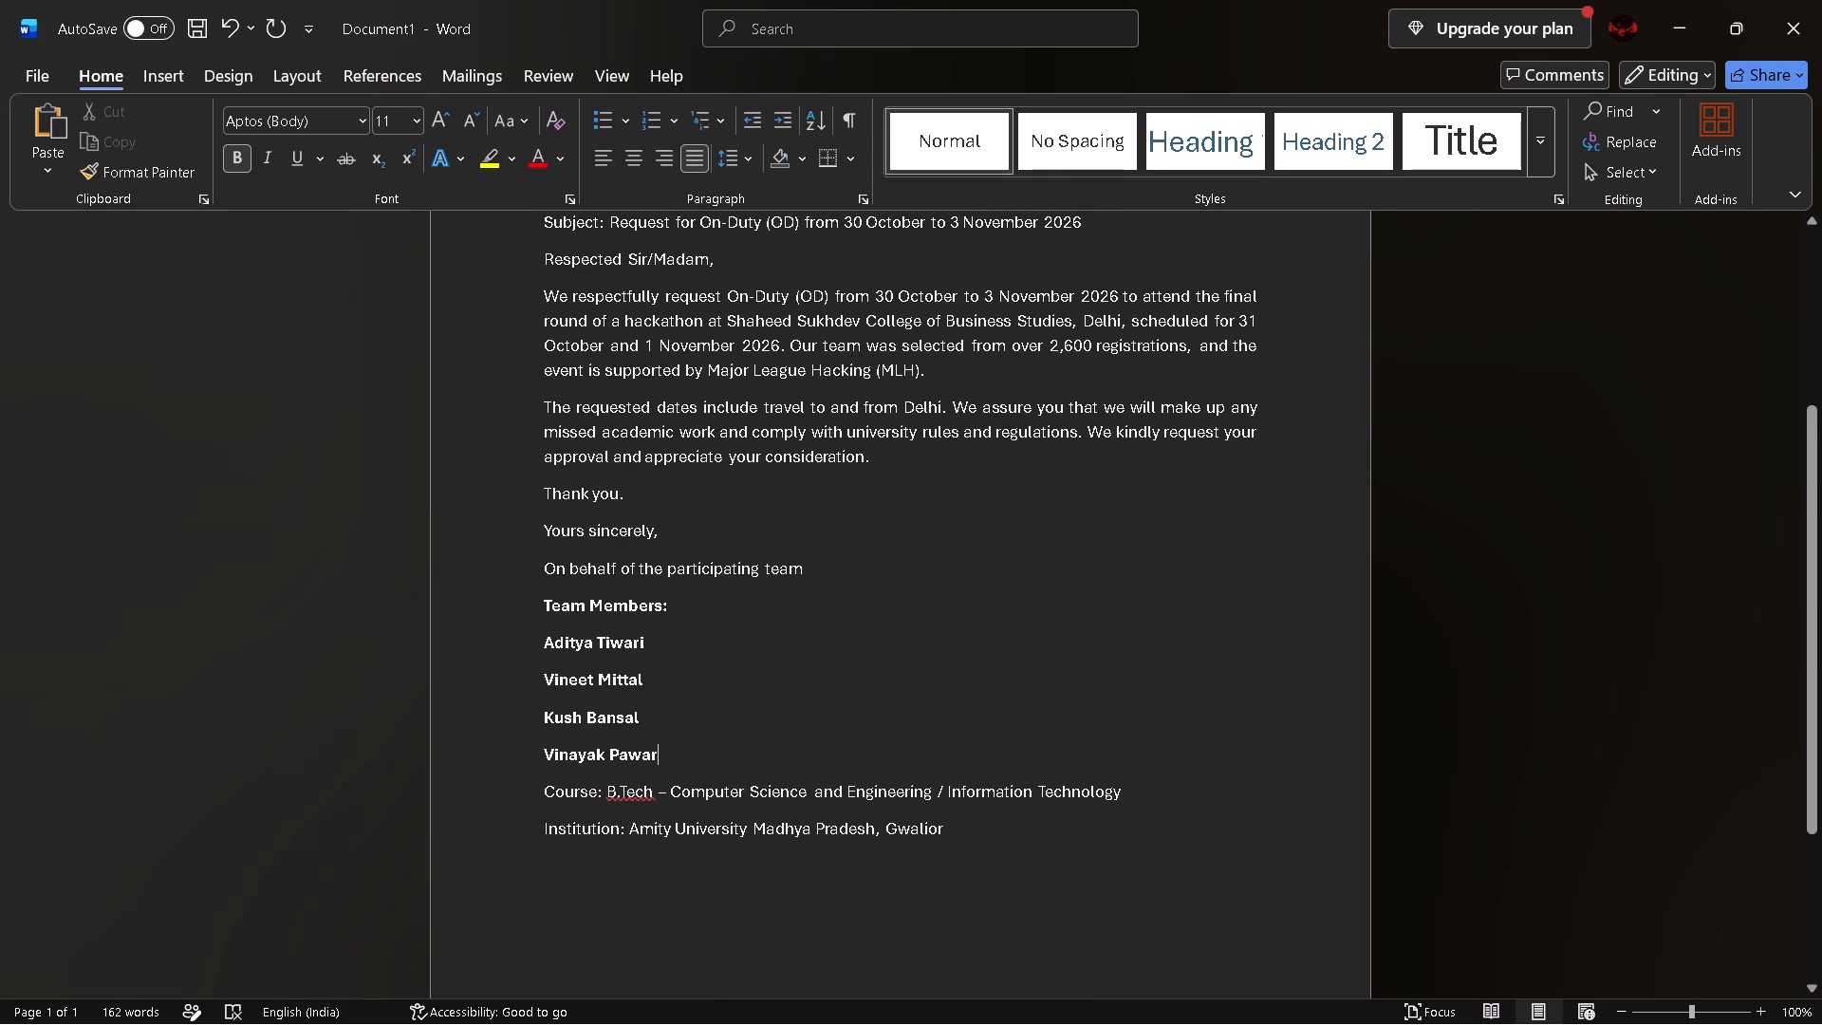
left_click(669, 622)
left_click(652, 657)
key("space")
type("-")
key("space")
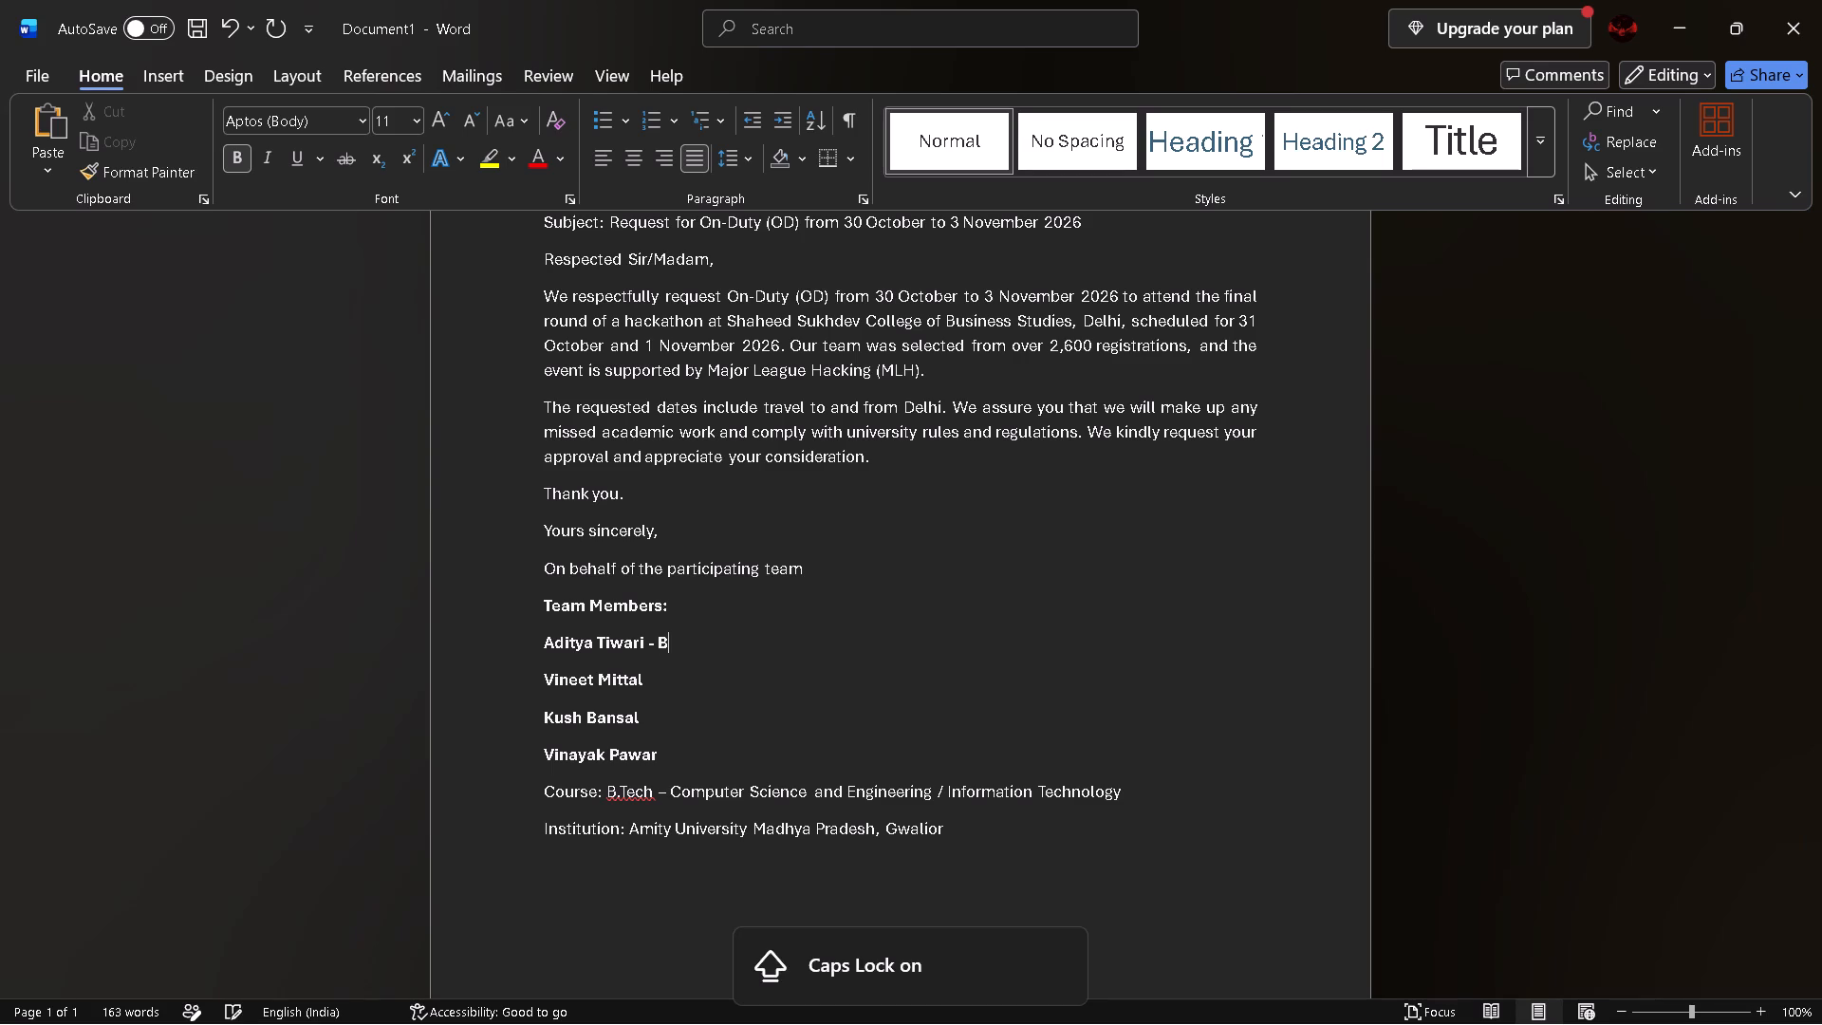
key("period")
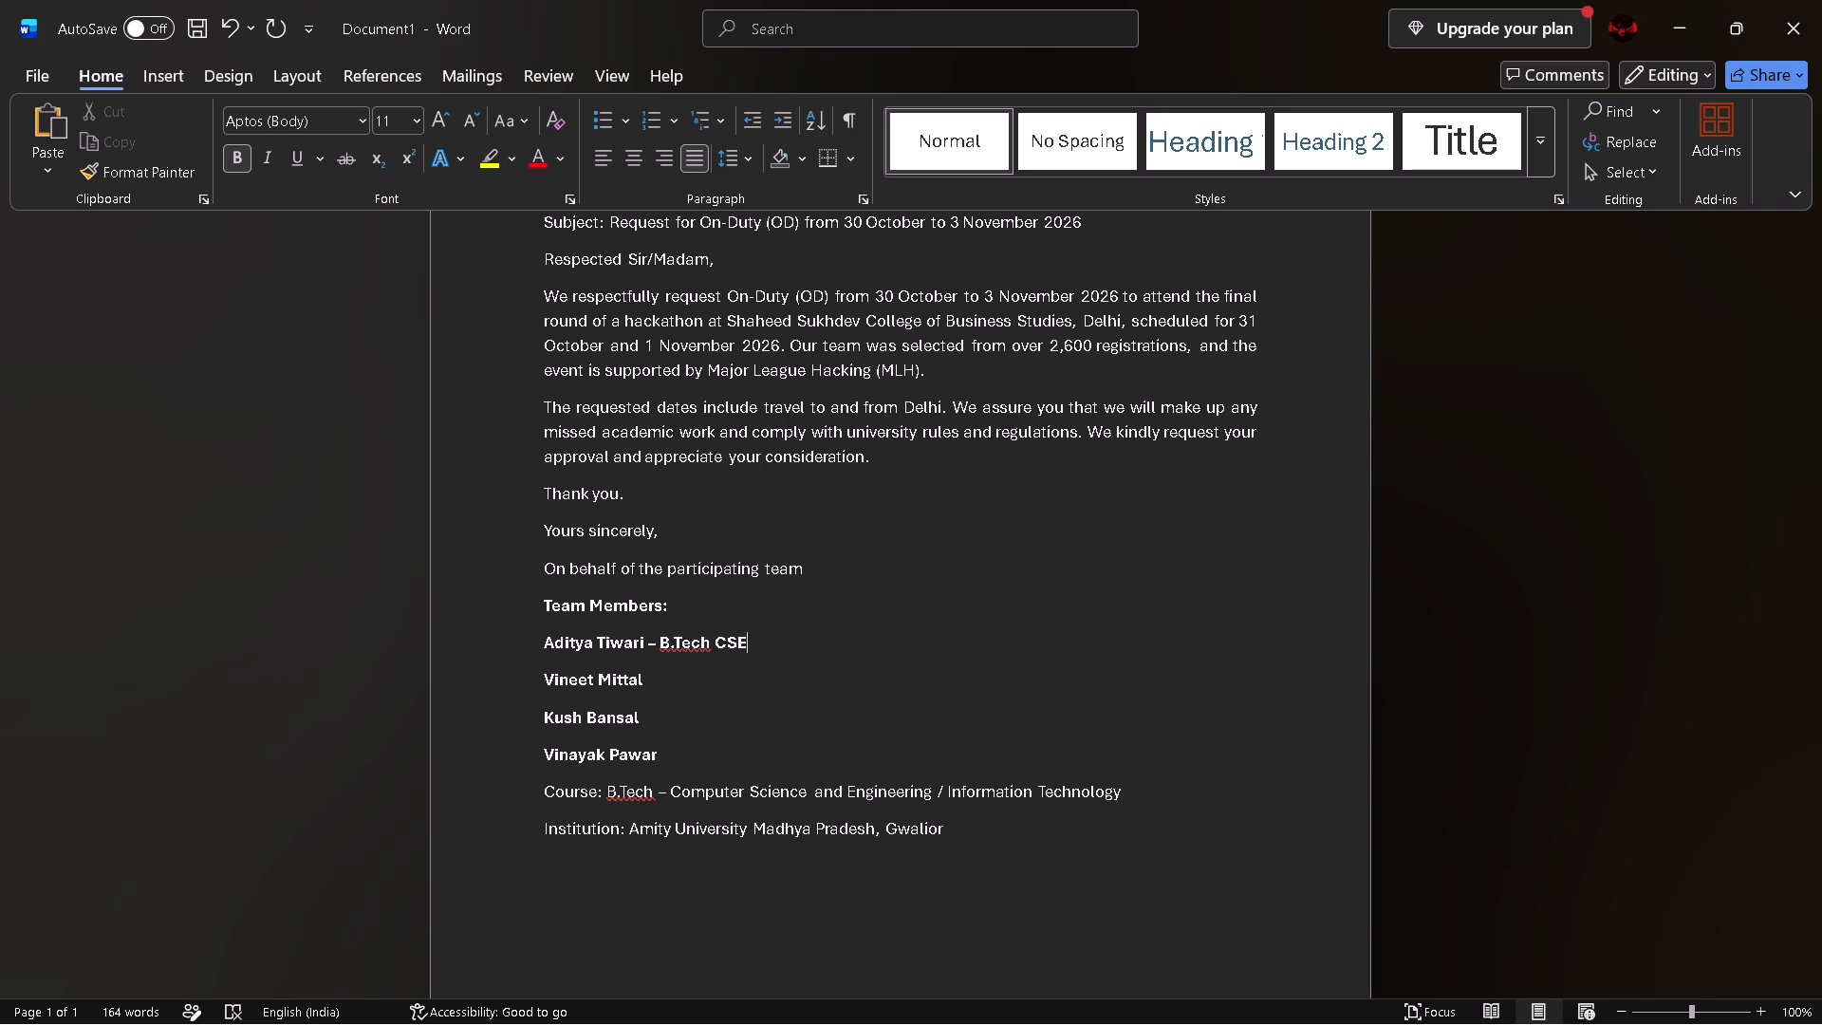
key("space")
key("v")
key("BackSpace")
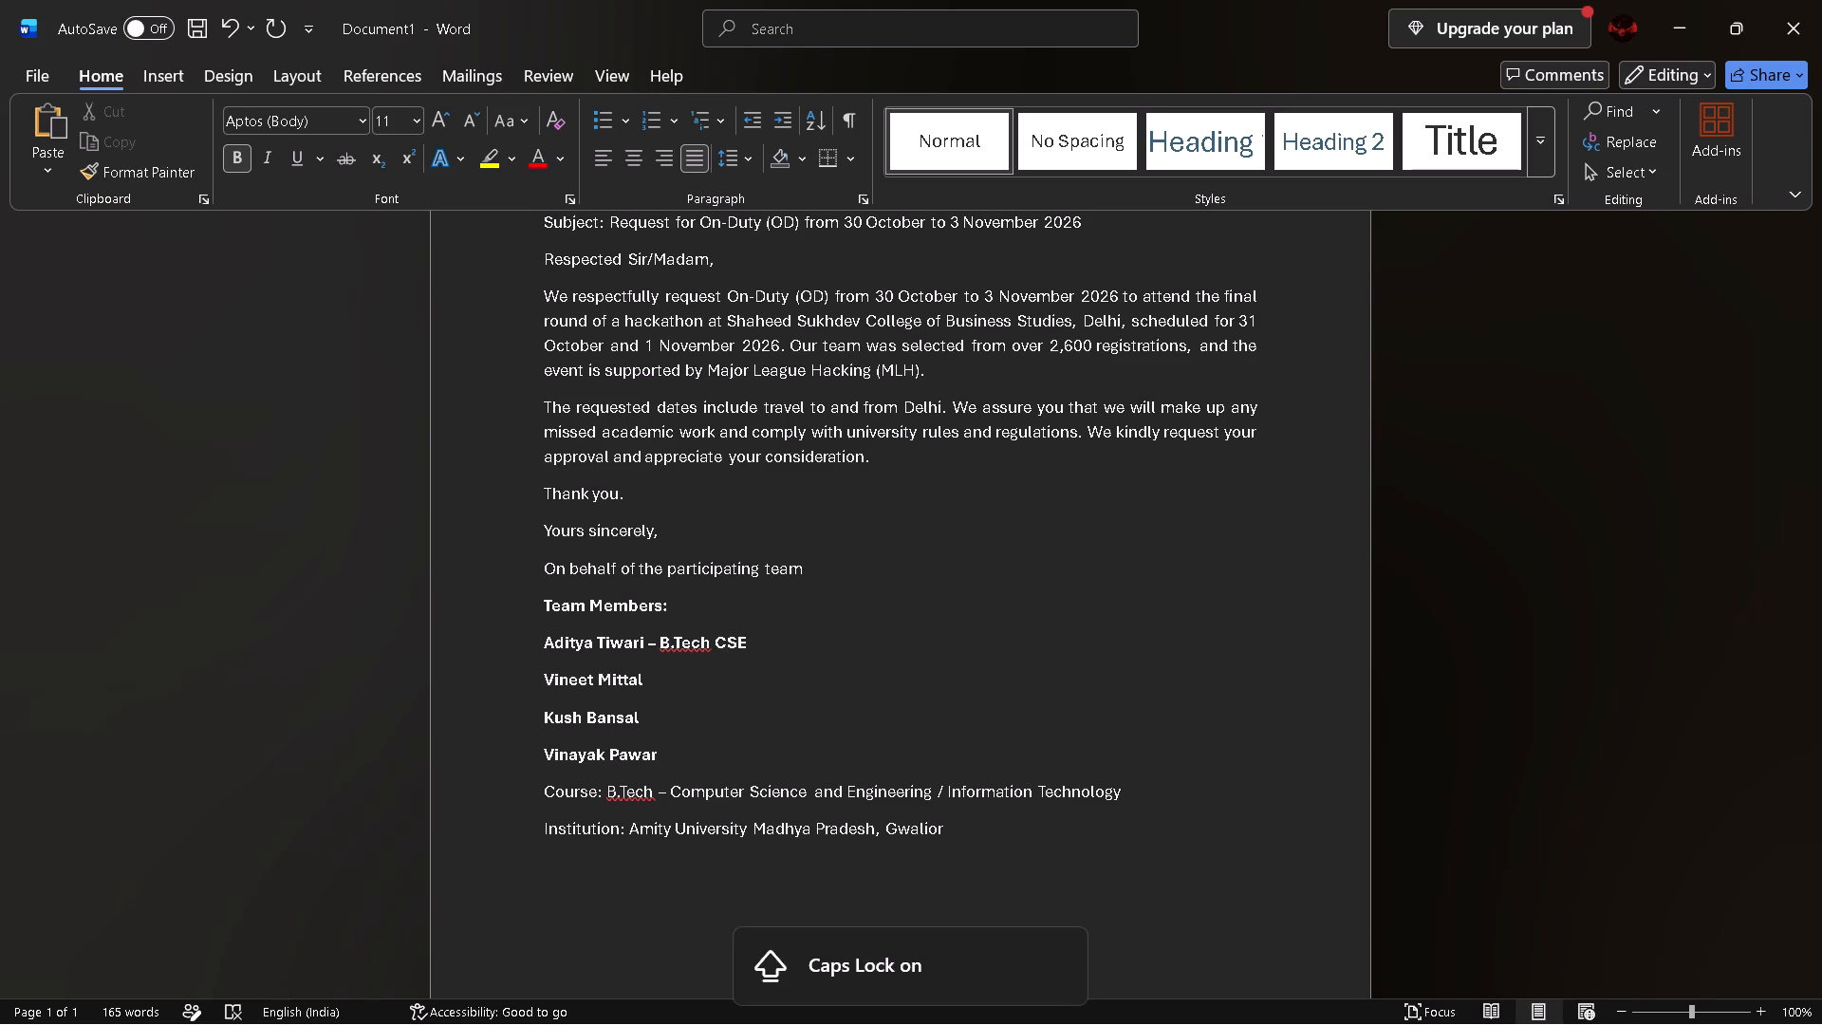
key("v")
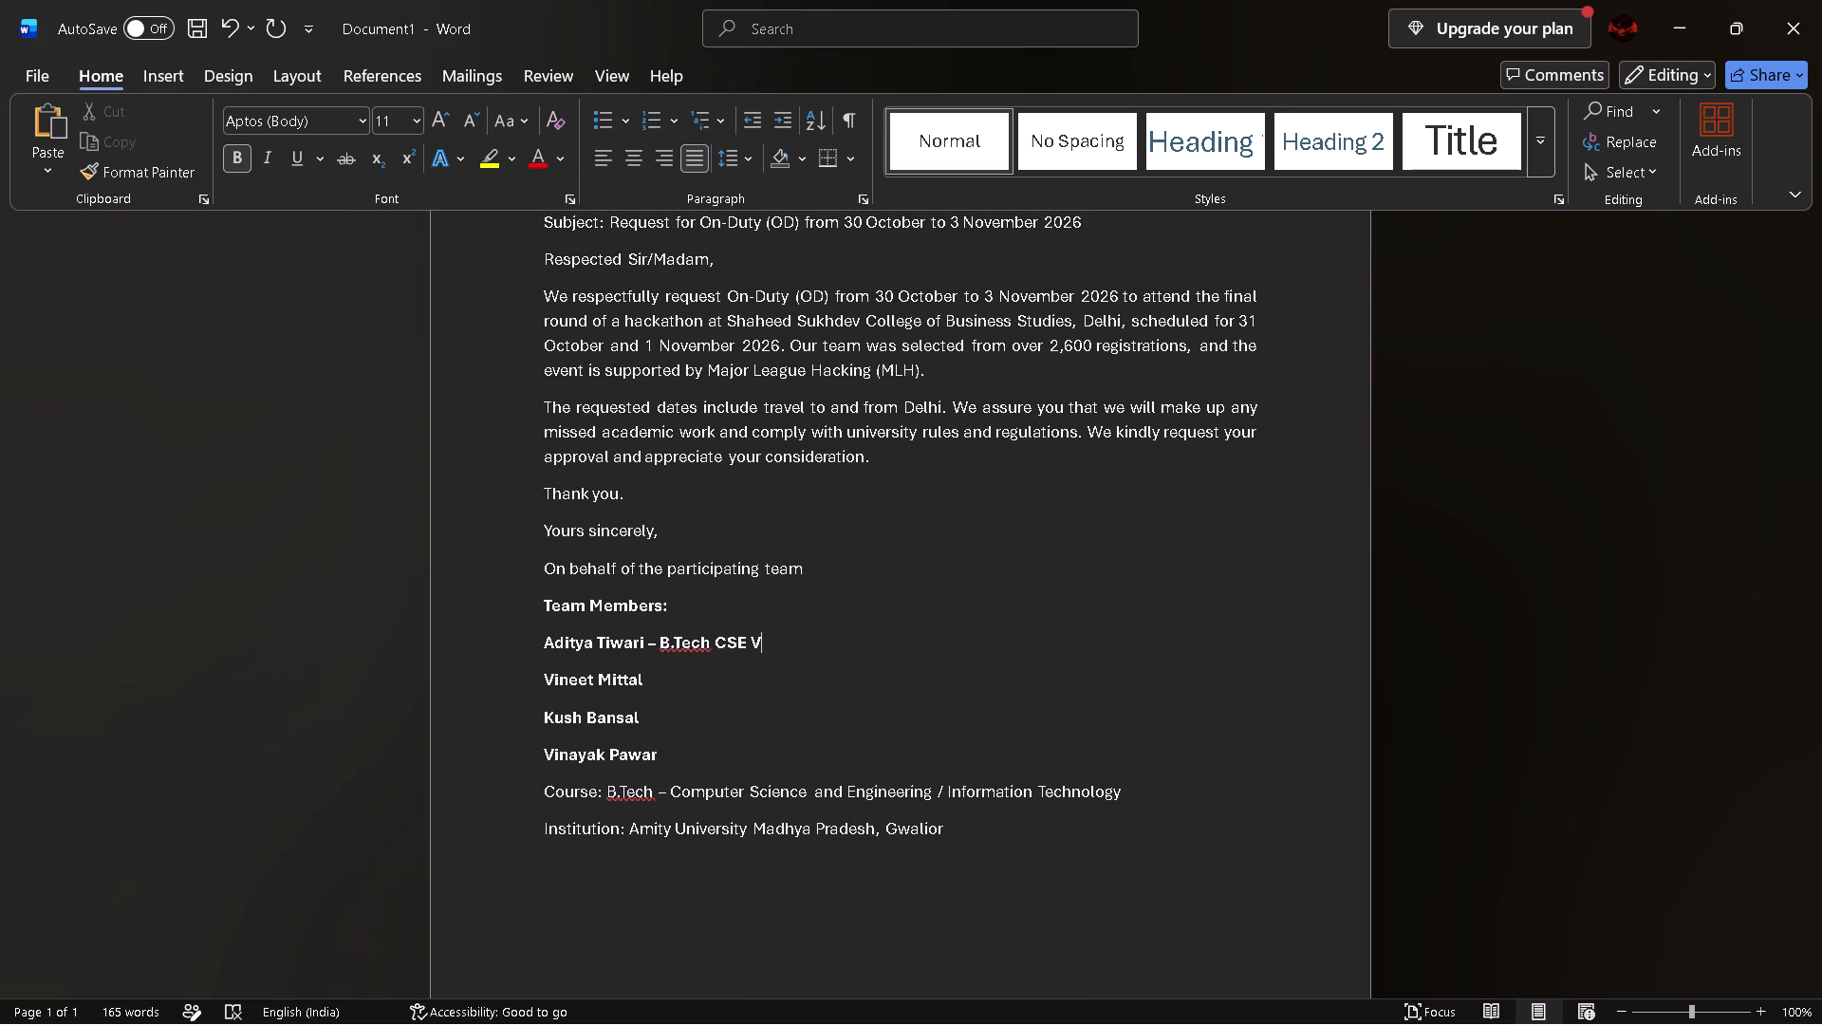
key("BackSpace")
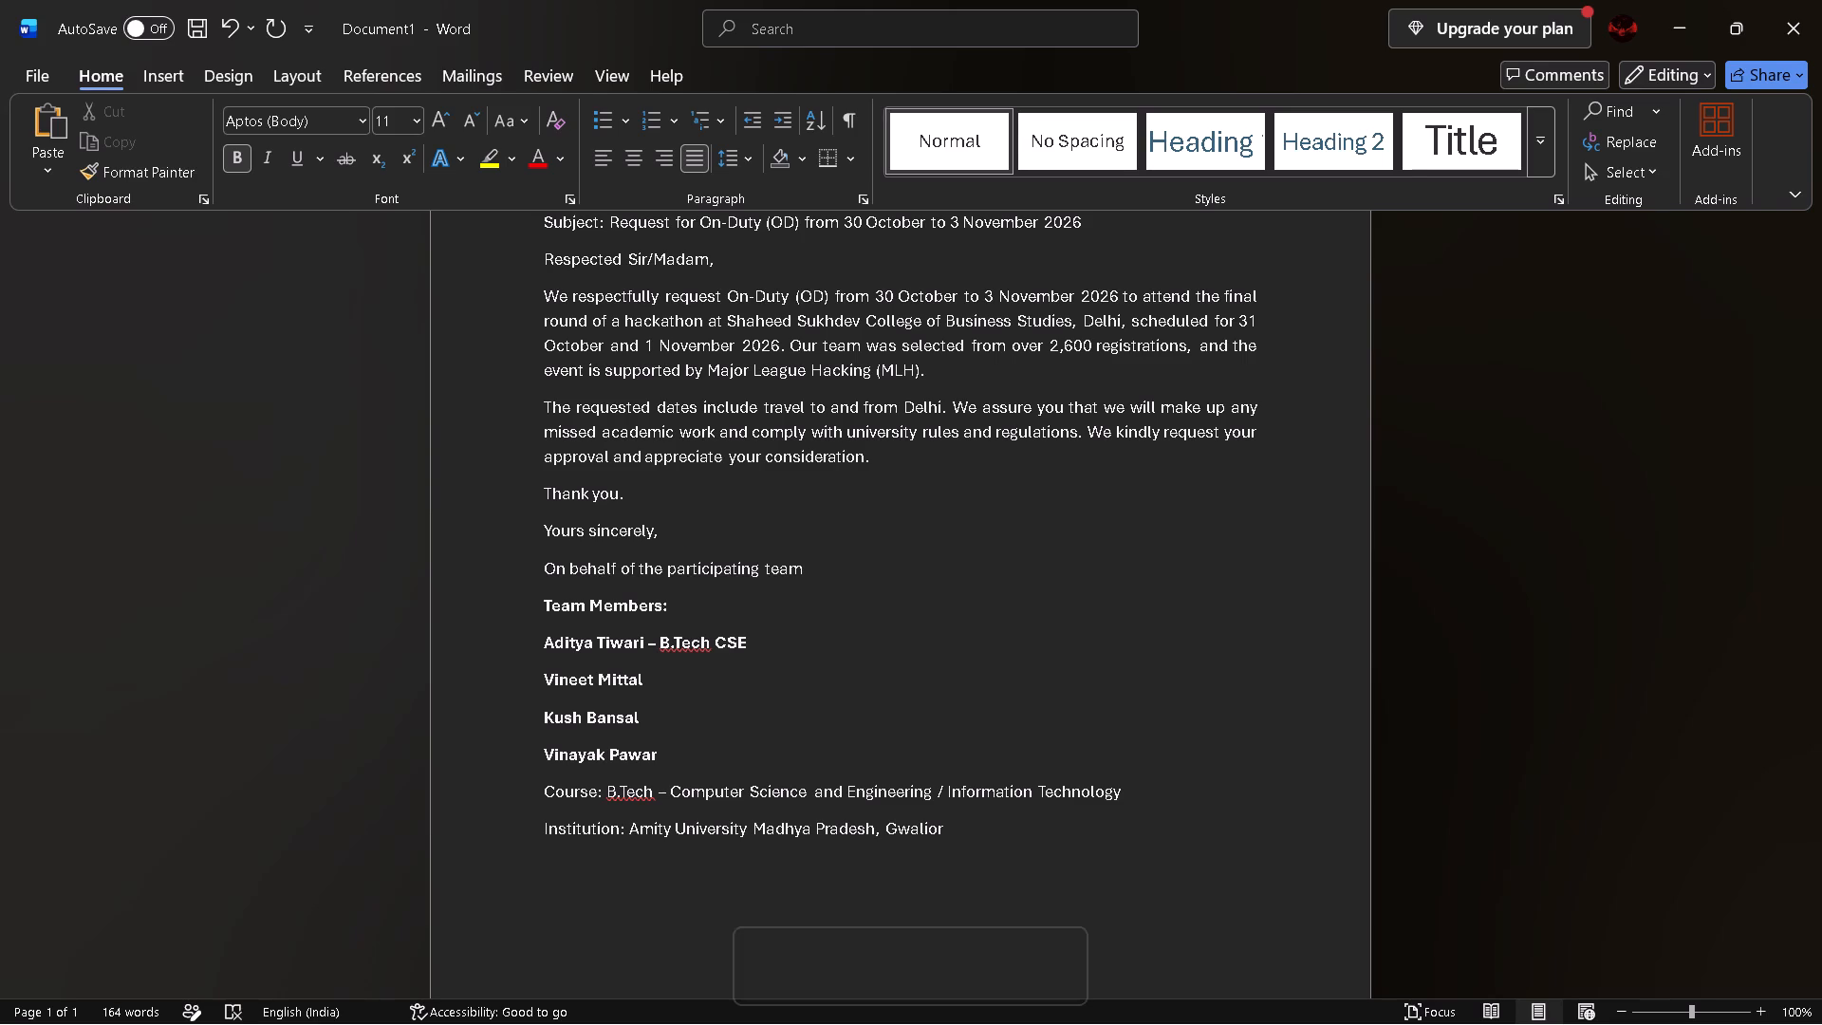
type("th")
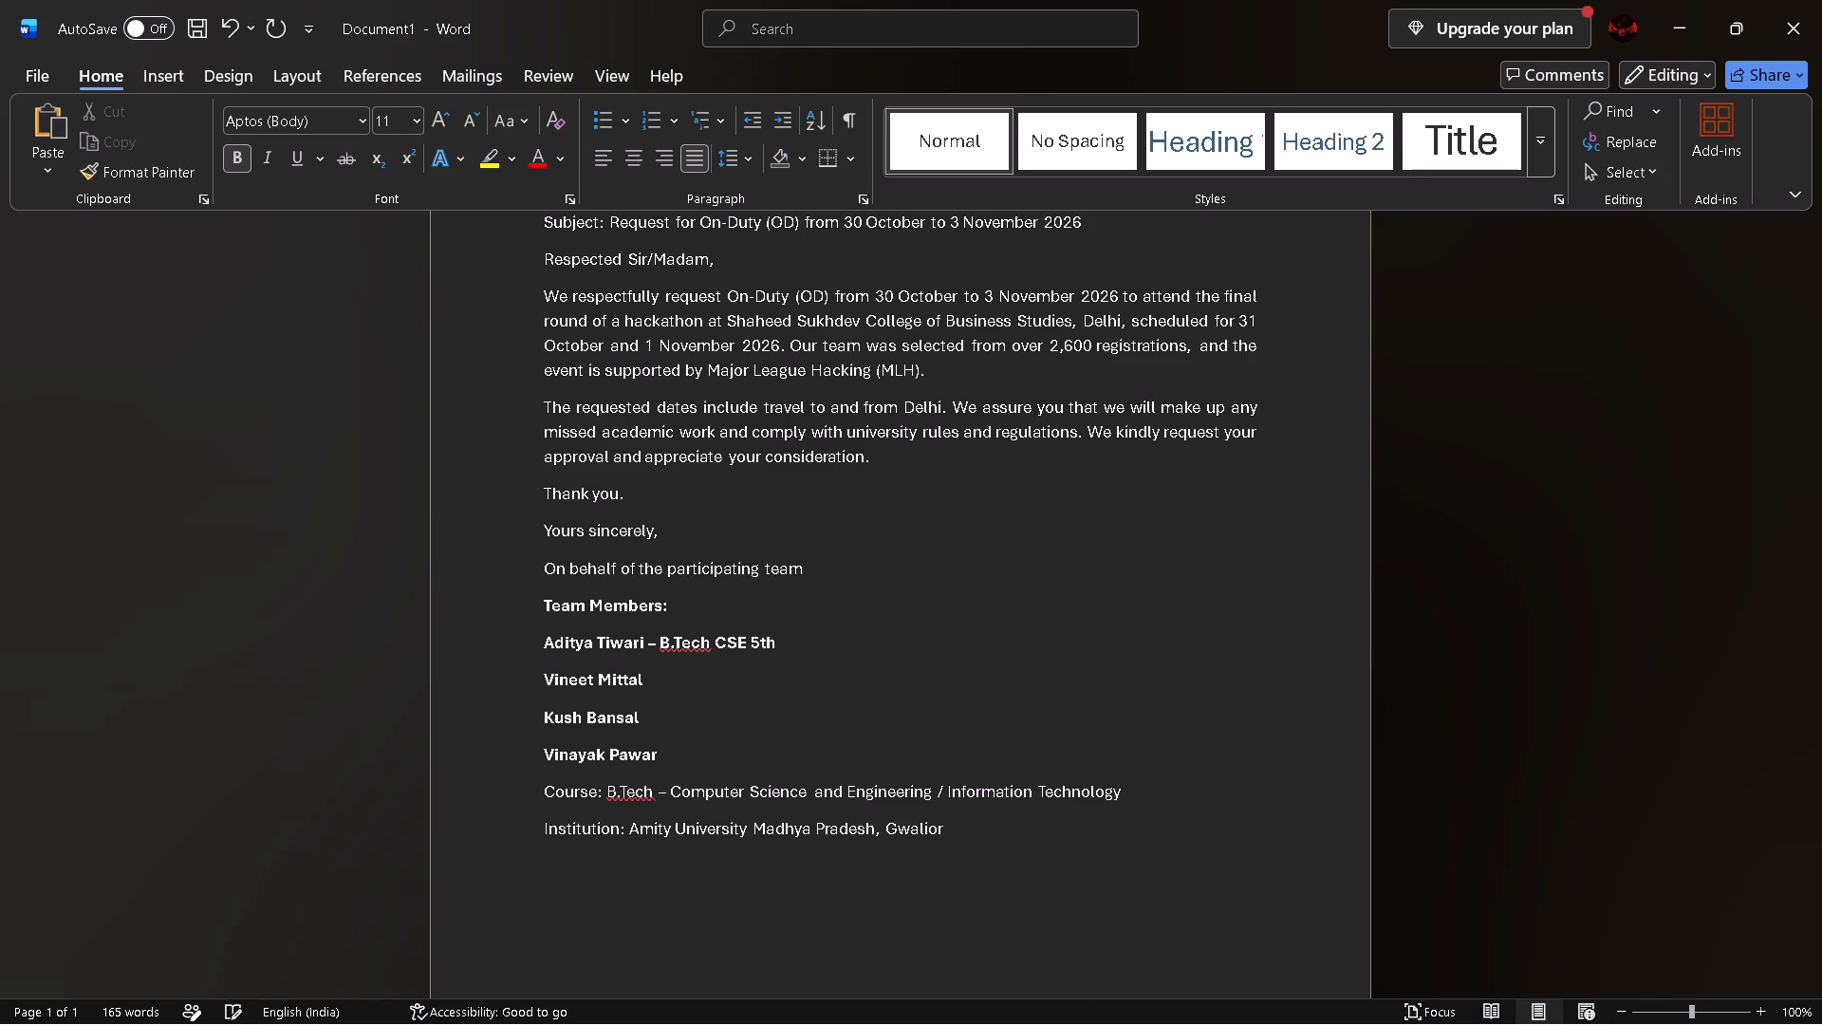
Re-enter the "th" of "5th" as superscript in the first team member's line.
key("BackSpace")
key("BackSpace")
left_click(406, 159)
type("th")
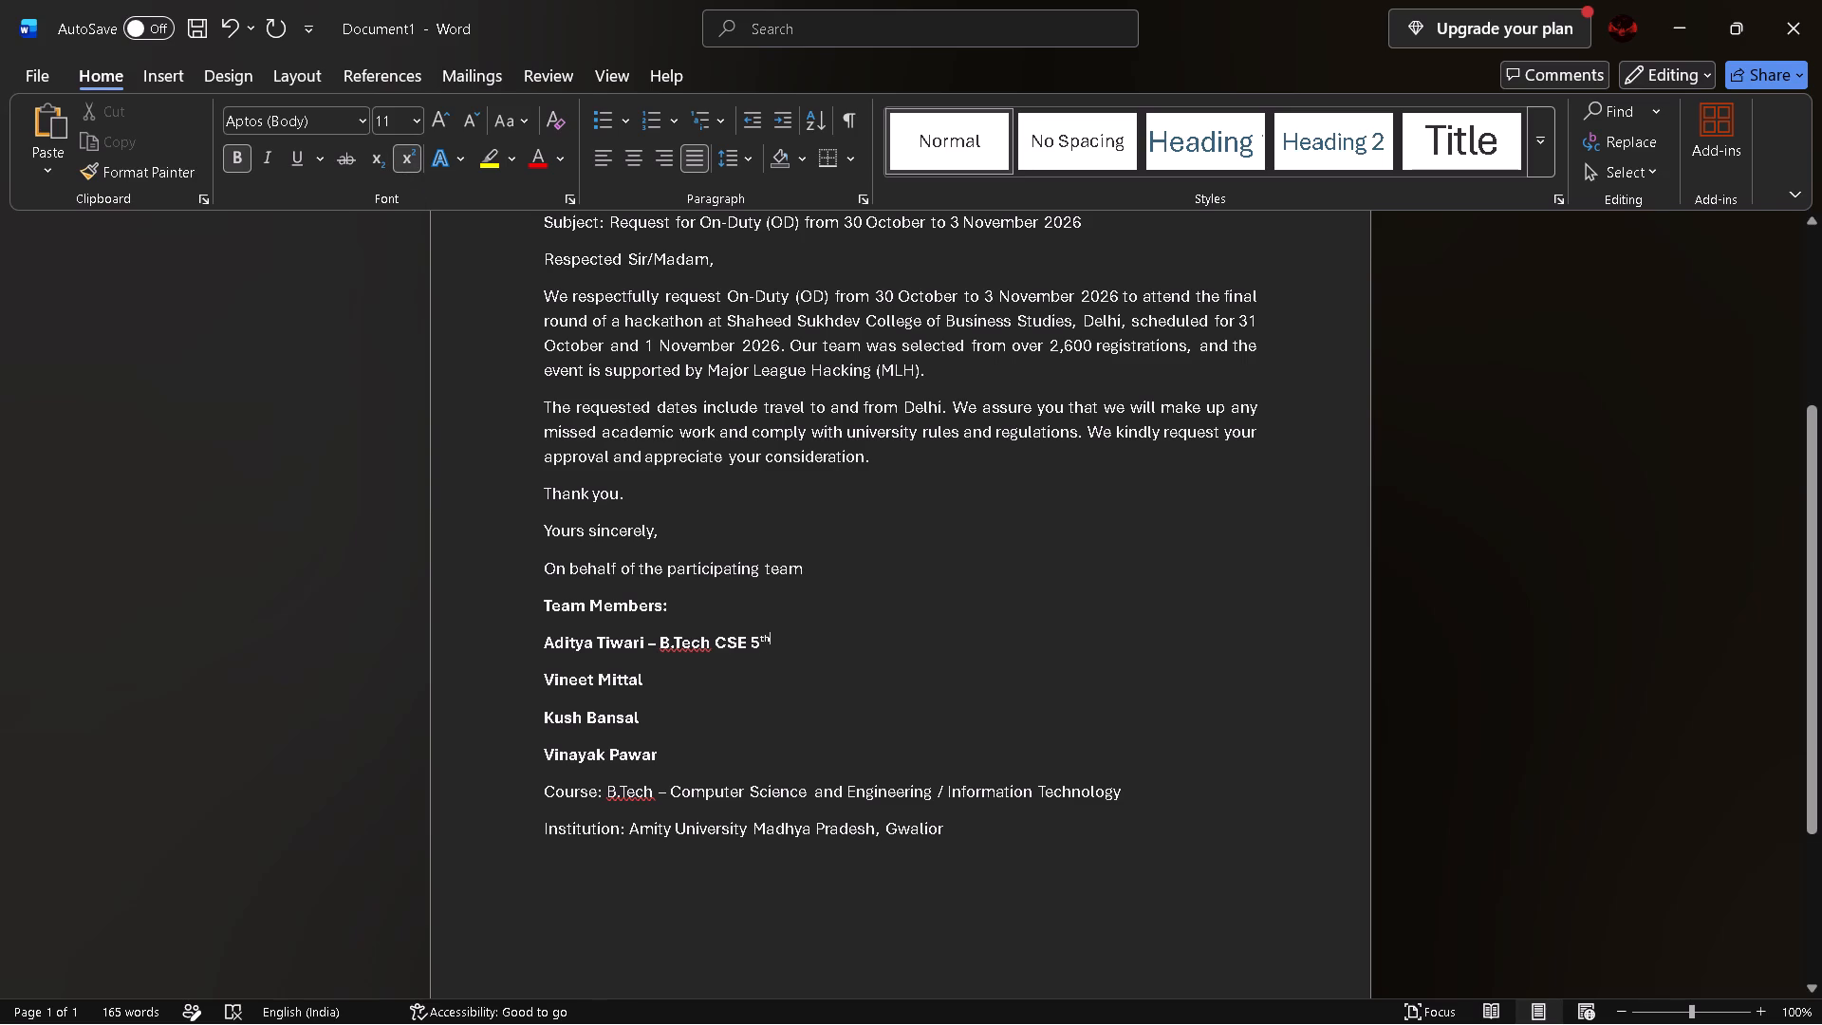
key("space")
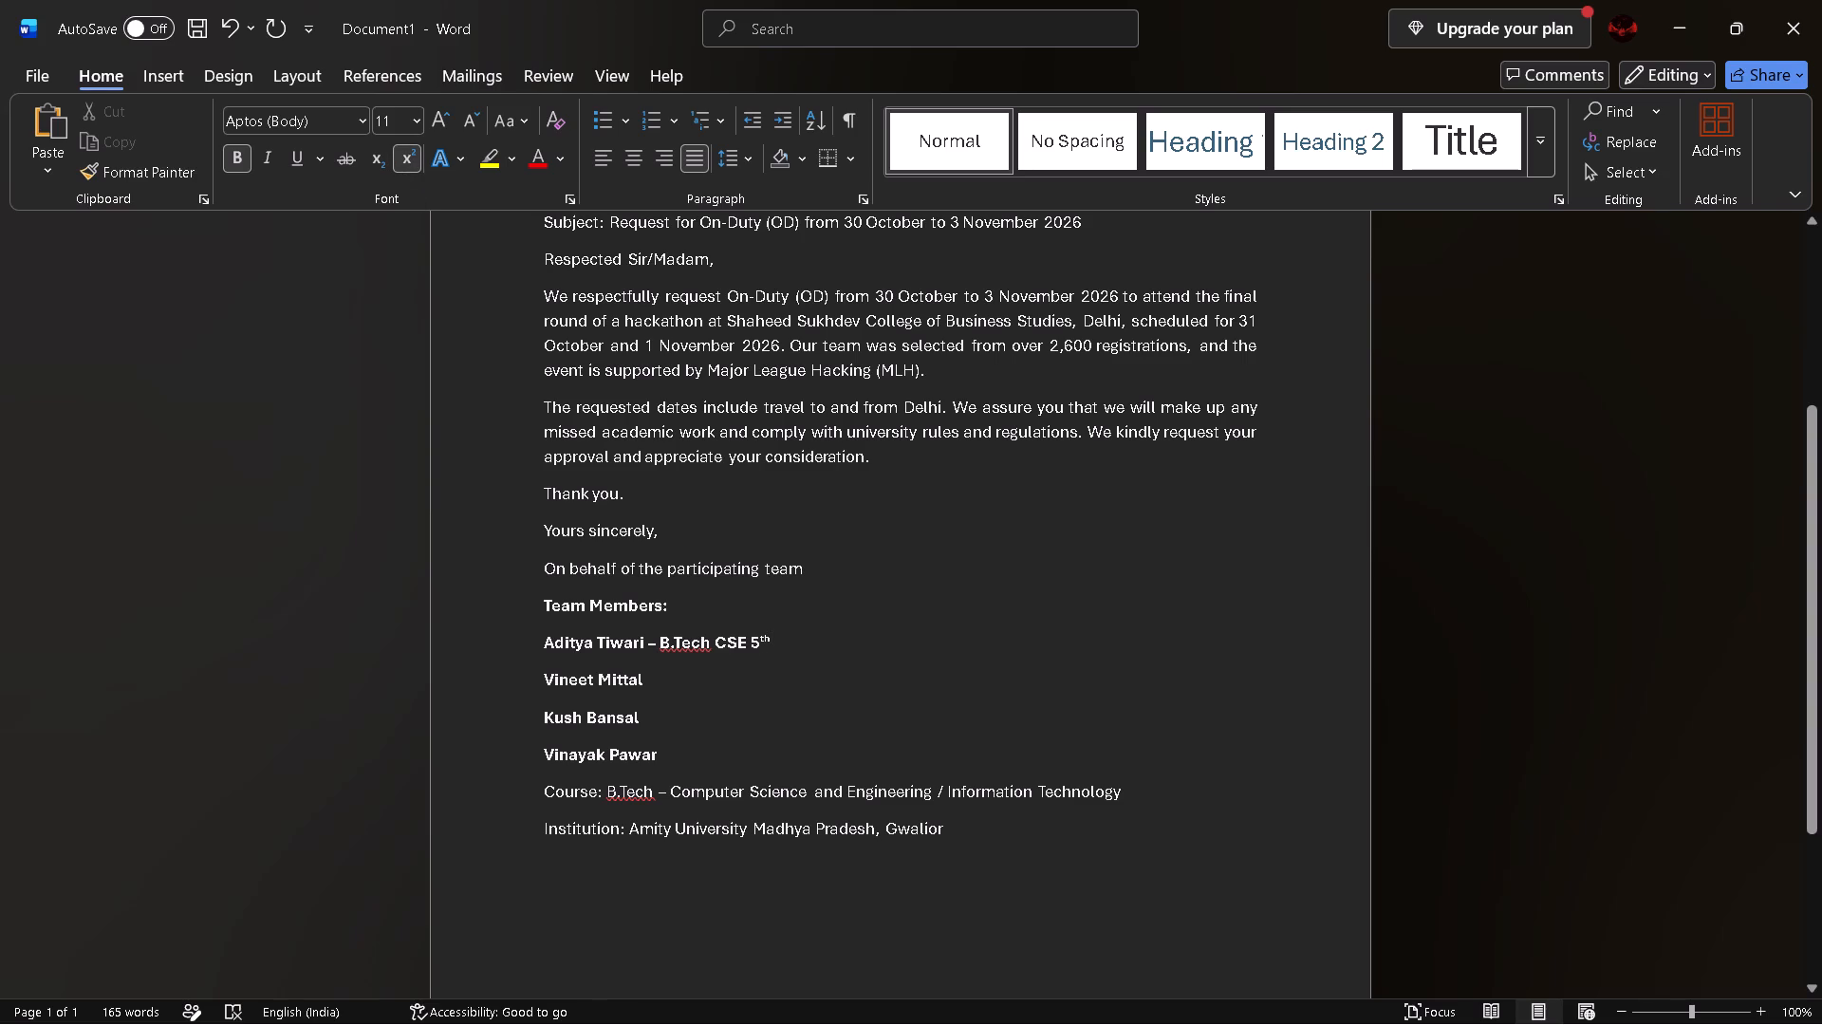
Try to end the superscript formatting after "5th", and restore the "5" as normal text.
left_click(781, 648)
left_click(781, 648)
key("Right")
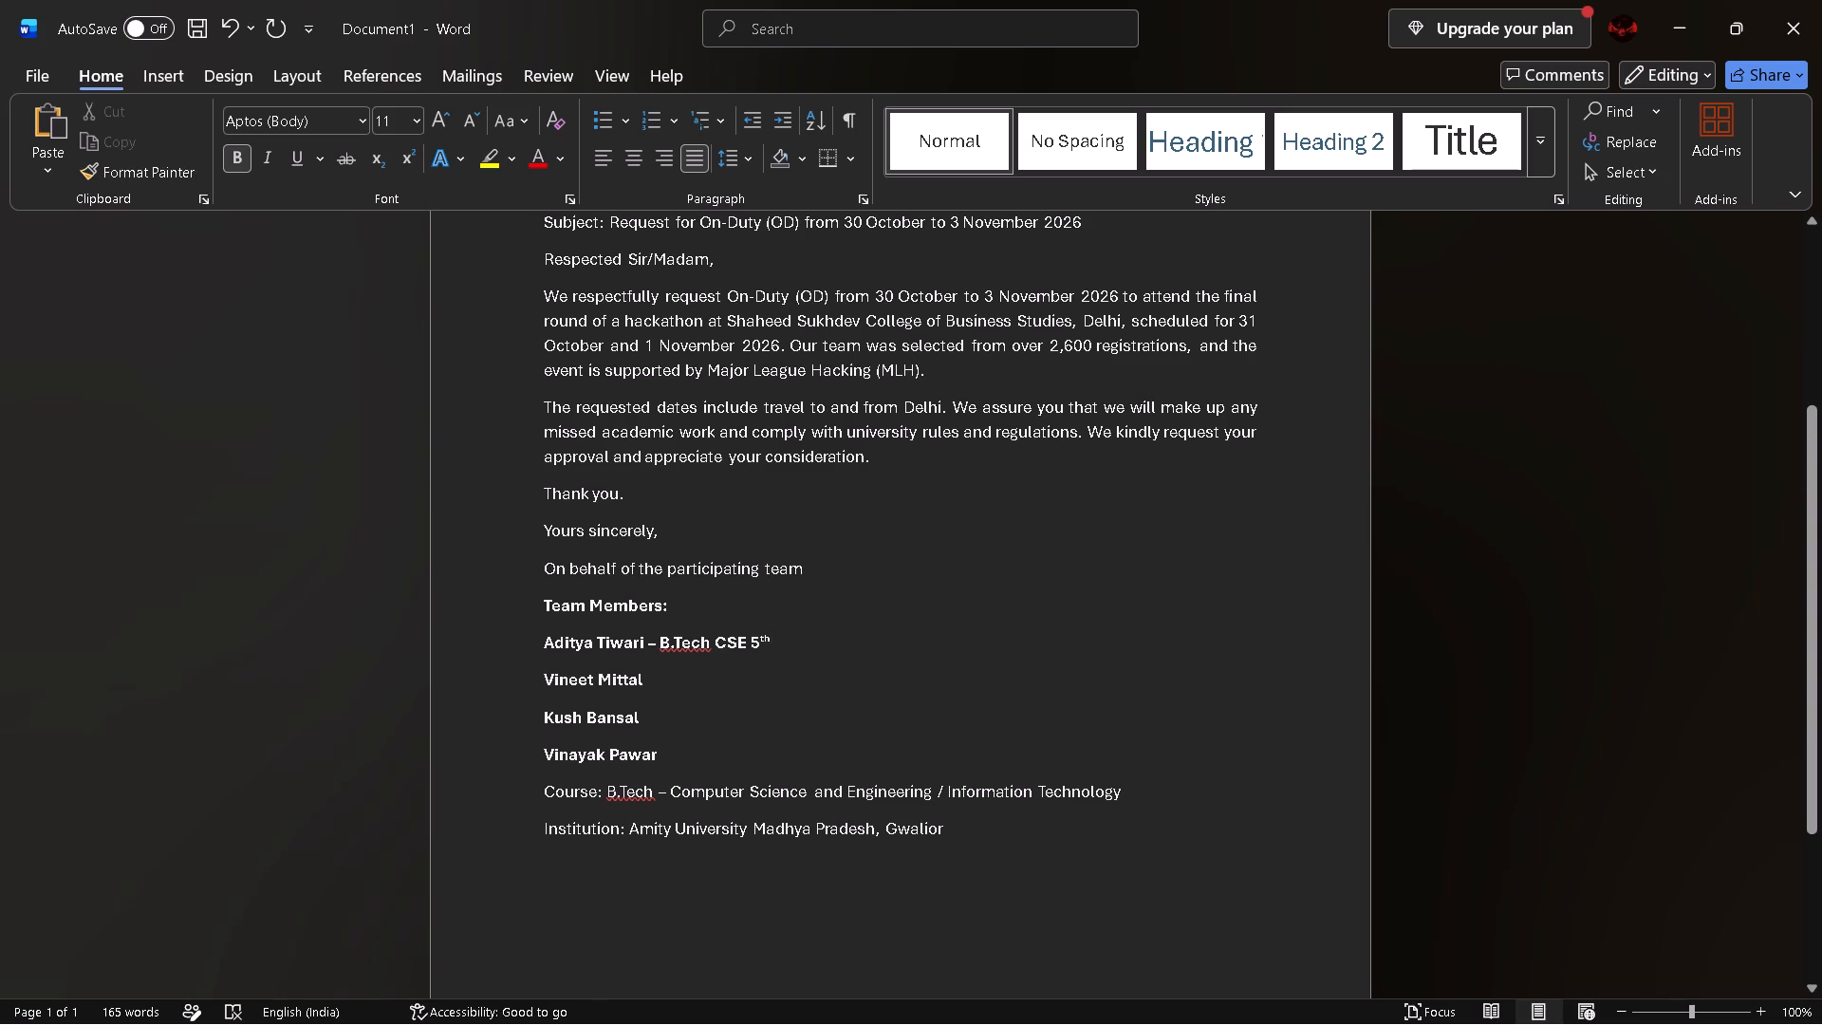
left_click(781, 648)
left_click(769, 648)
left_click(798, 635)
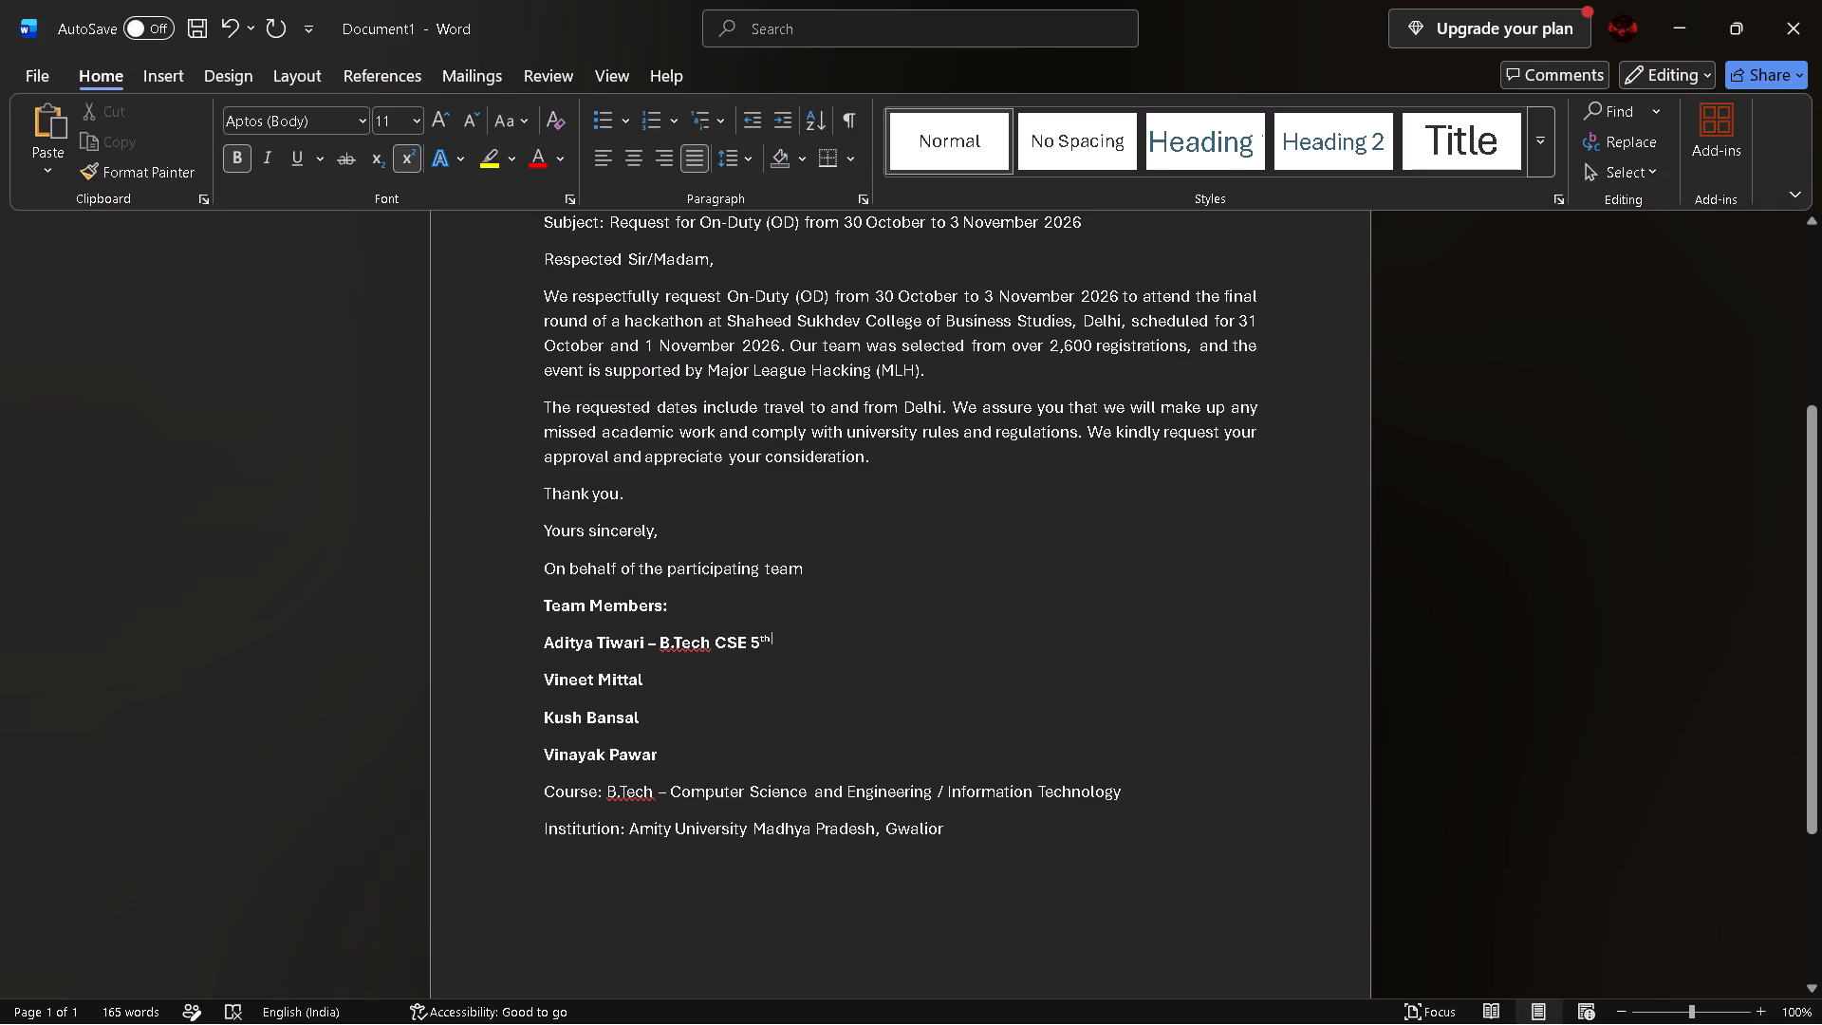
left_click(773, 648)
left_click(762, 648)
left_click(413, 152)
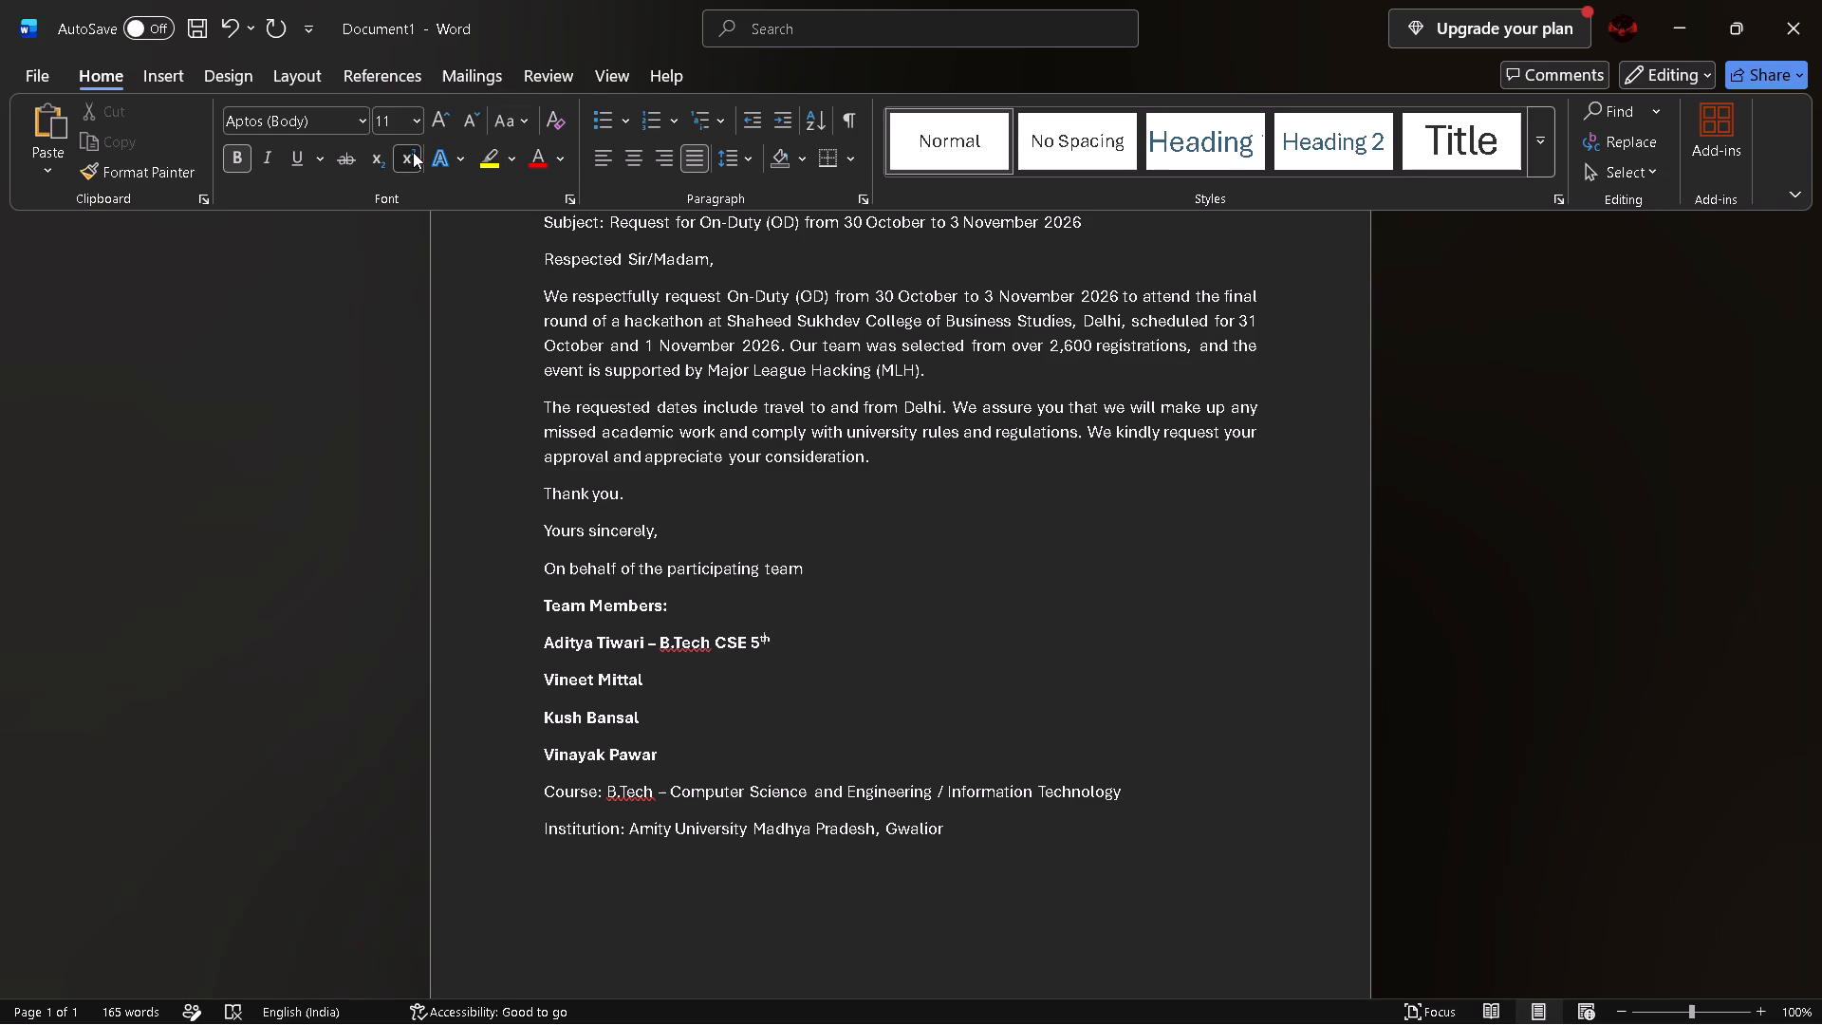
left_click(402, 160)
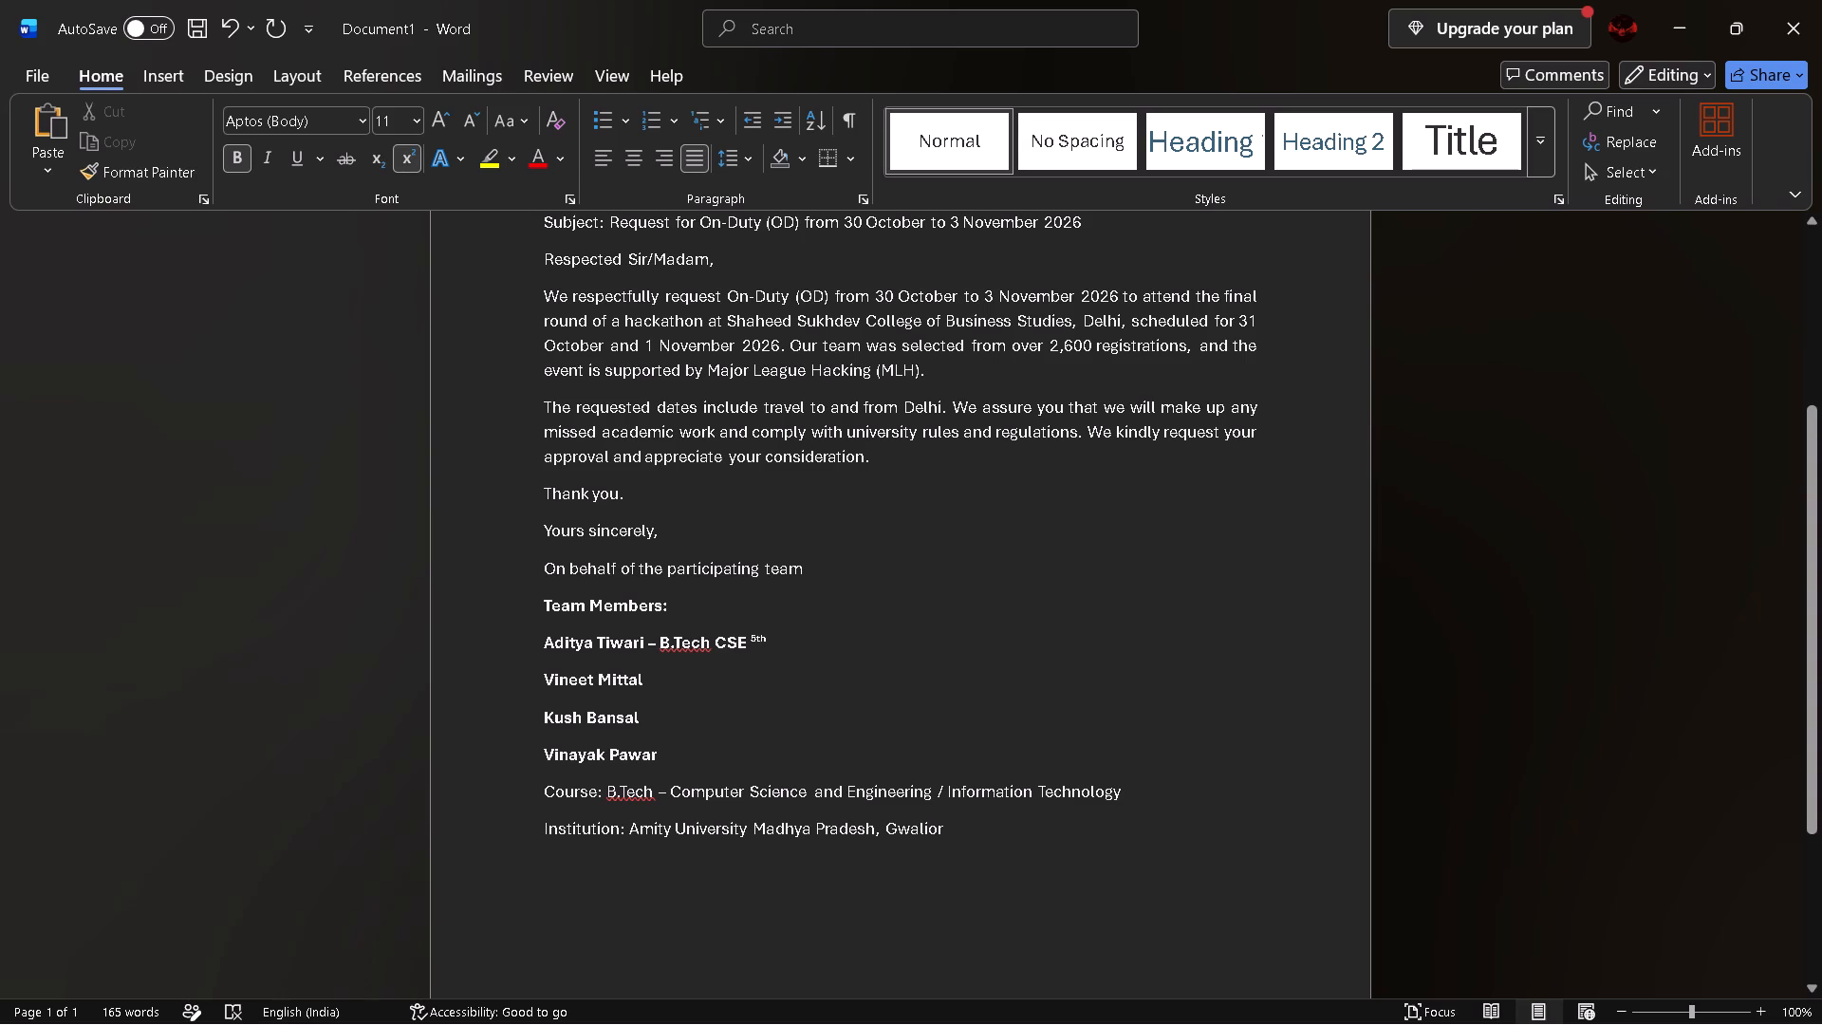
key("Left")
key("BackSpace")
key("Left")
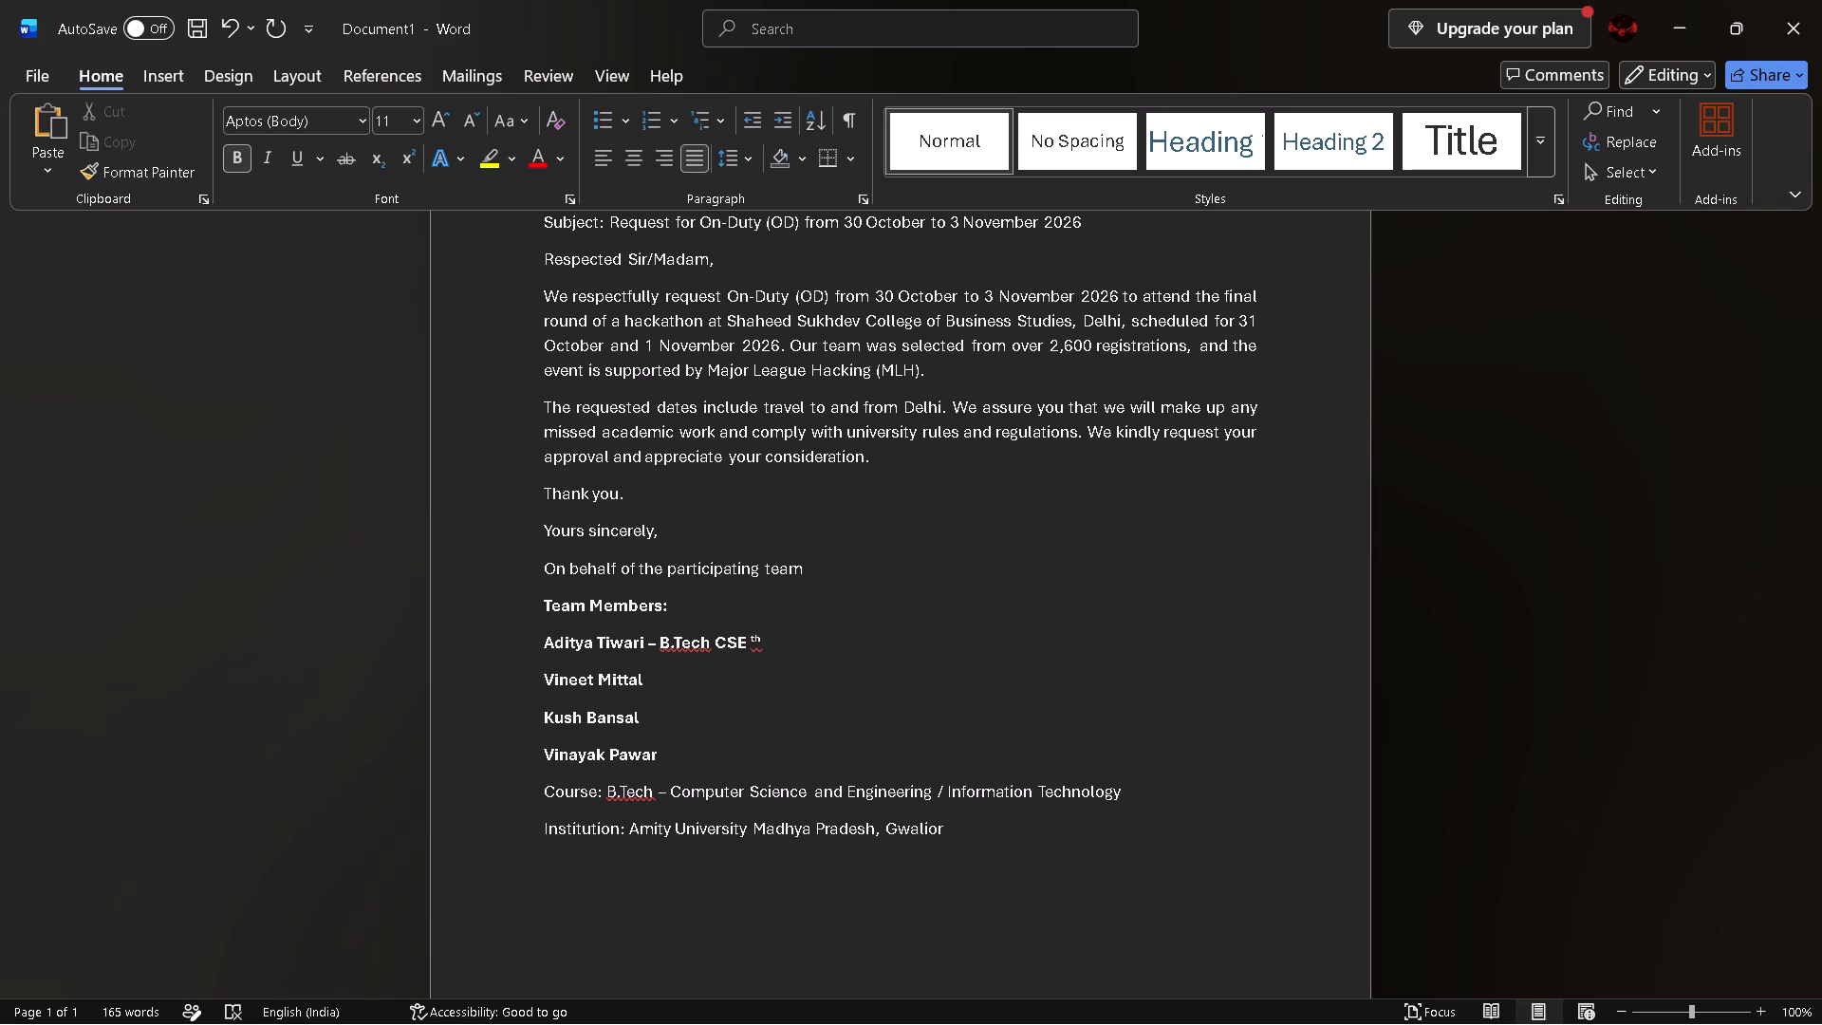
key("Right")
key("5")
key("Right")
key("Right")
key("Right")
Continue the first team member's line with "Sem" in normal, non-superscript text after "5th".
key("space")
key("Right")
key("space")
key("BackSpace")
key("BackSpace")
key("Return")
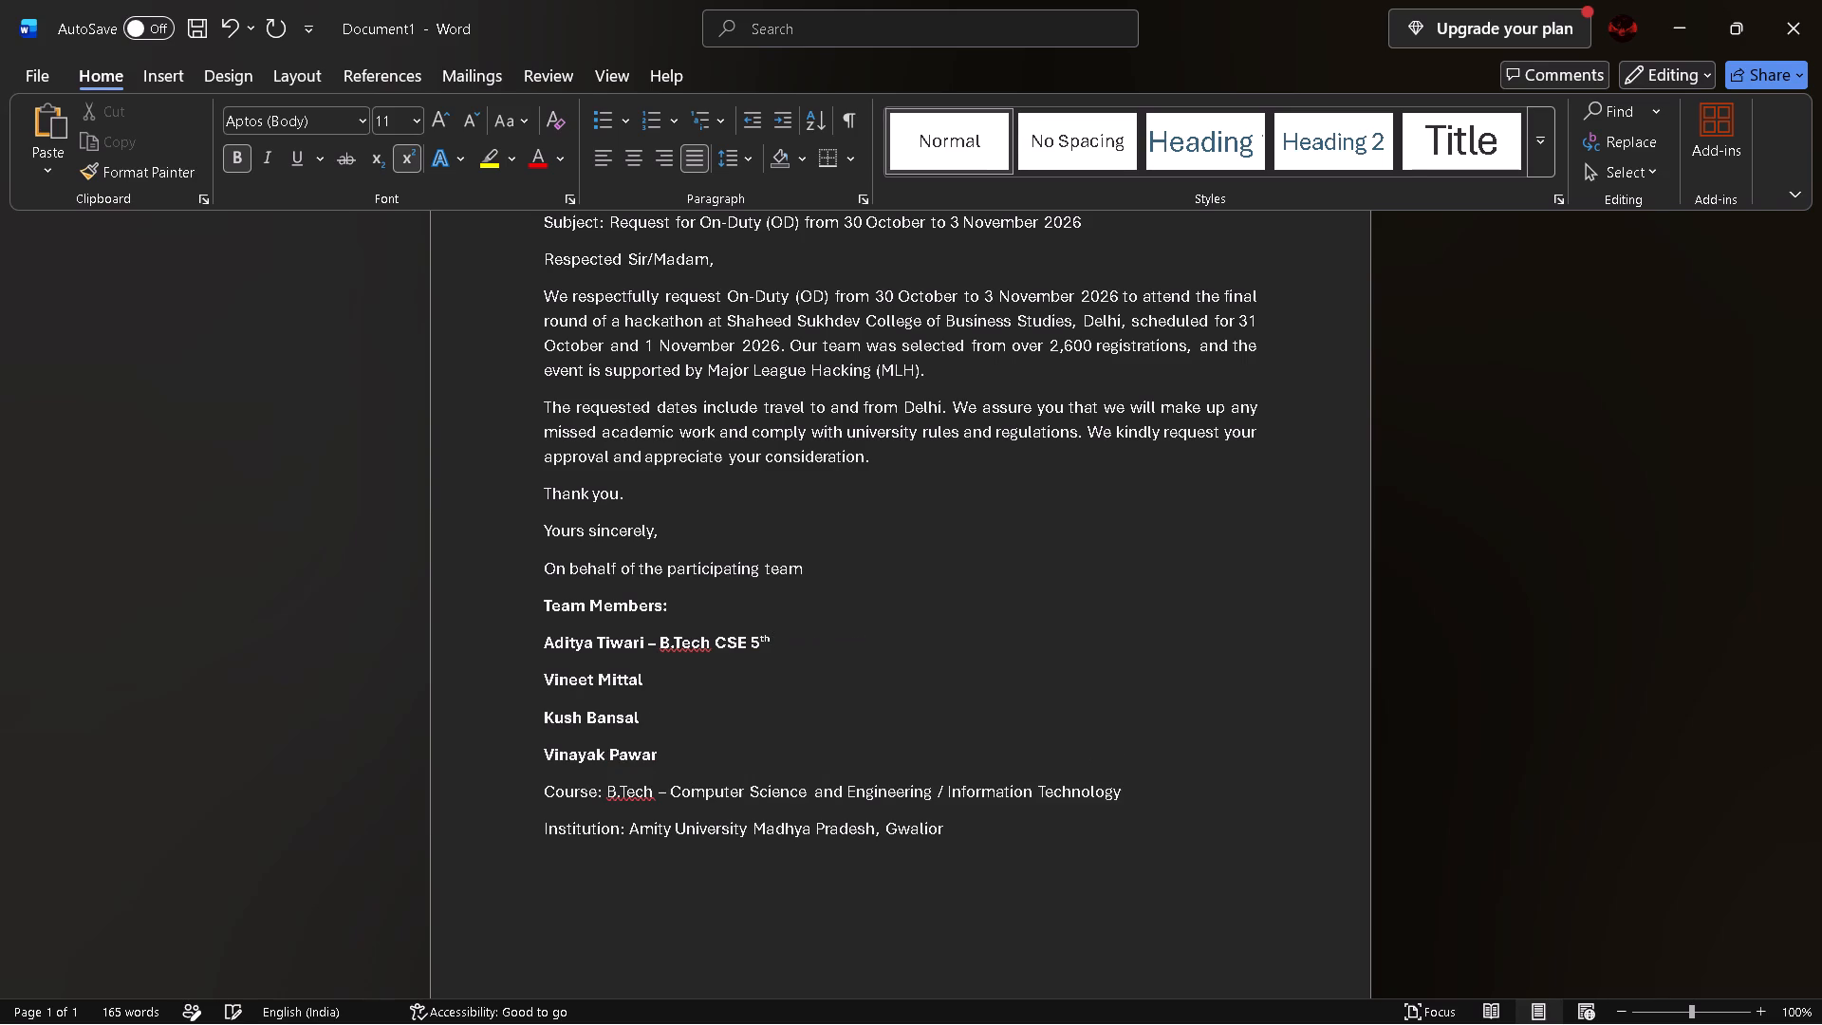
key("Left")
left_click(413, 148)
Append "– Sec 'B'" to the end of the first team member's line.
key("space")
type("-")
key("space")
key("BackSpace")
key("BackSpace")
key("BackSpace")
key("space")
key("apostrophe")
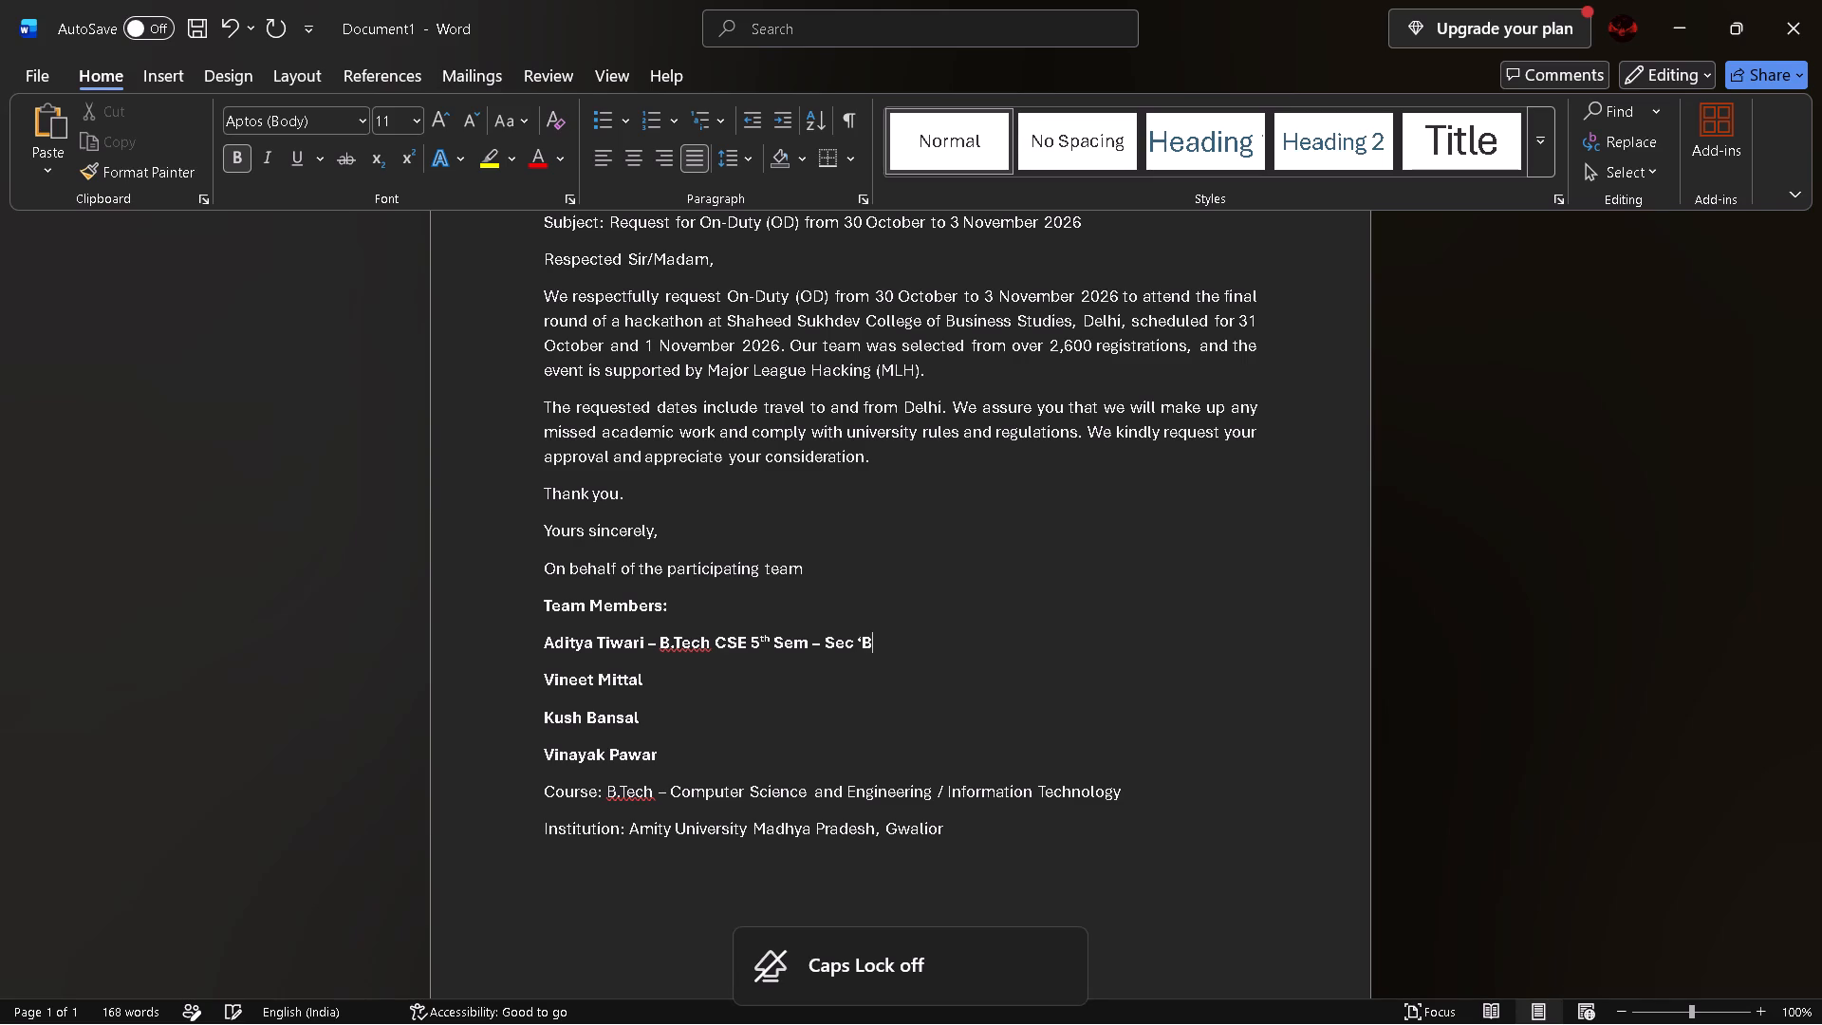
key("apostrophe")
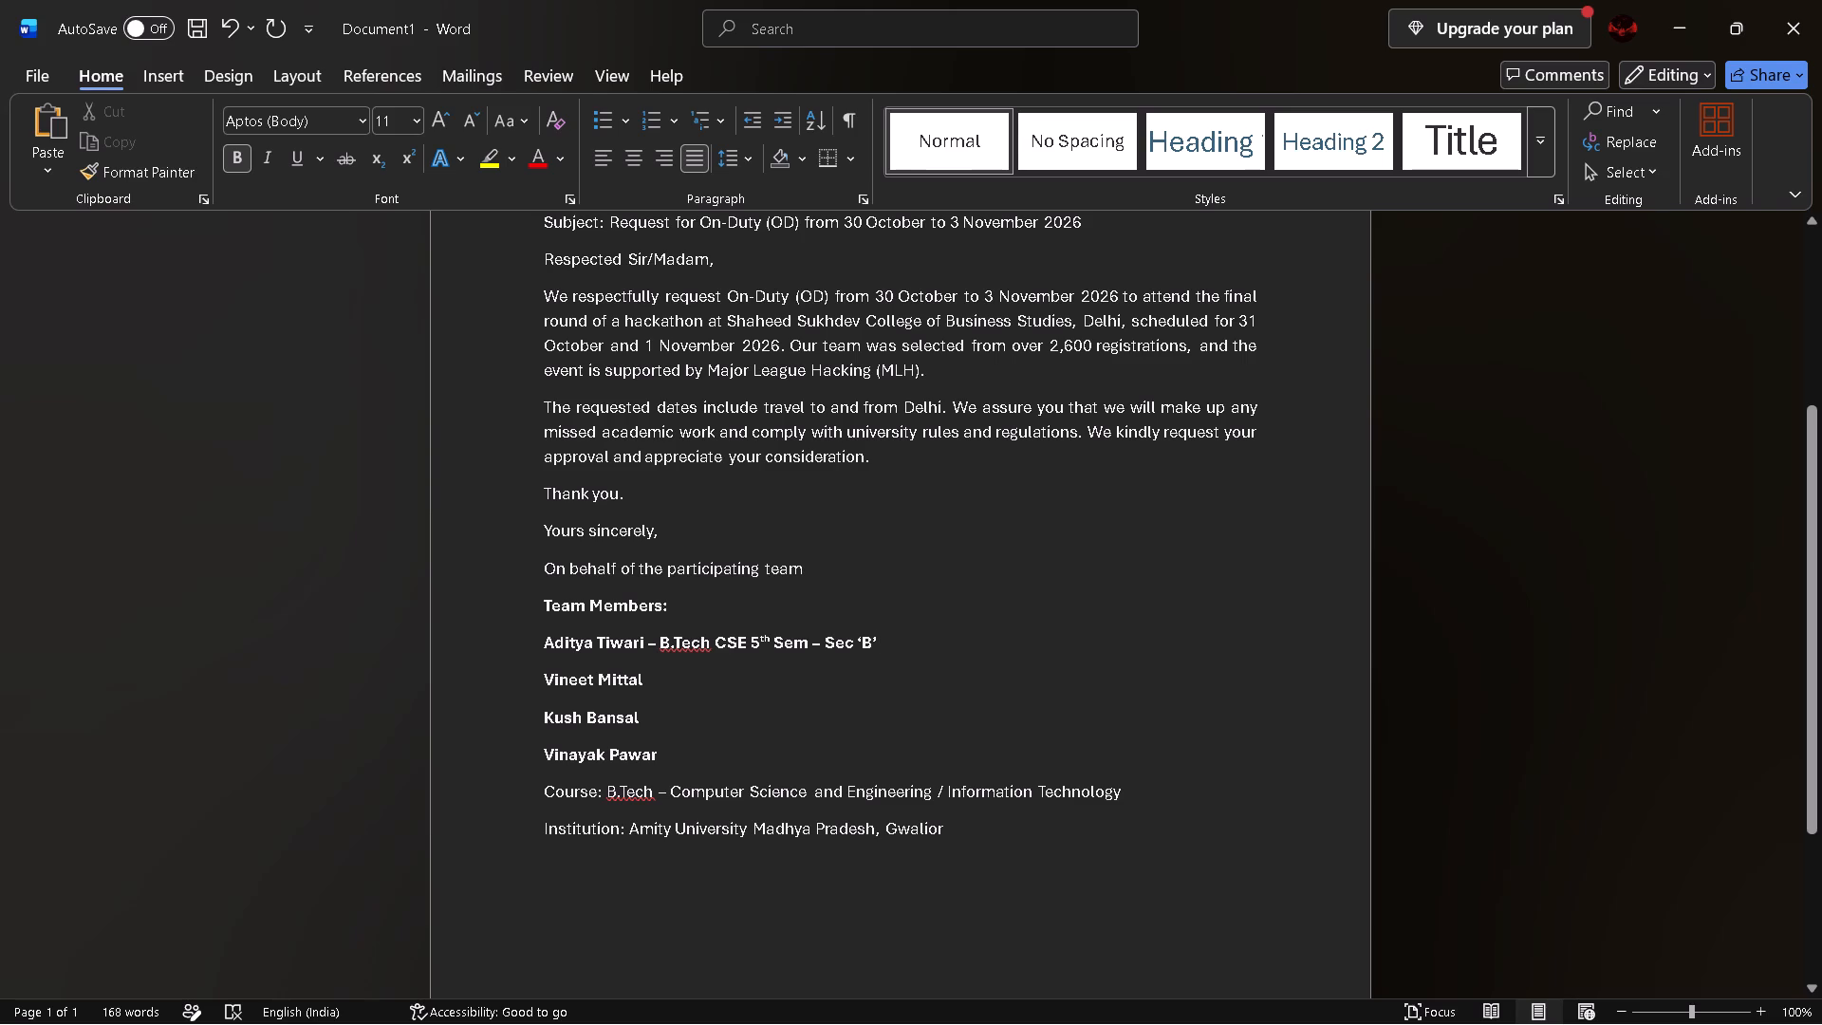
Make "Course: B.Tech" bold in the course line below the team members.
left_click_drag(540, 792, 630, 793)
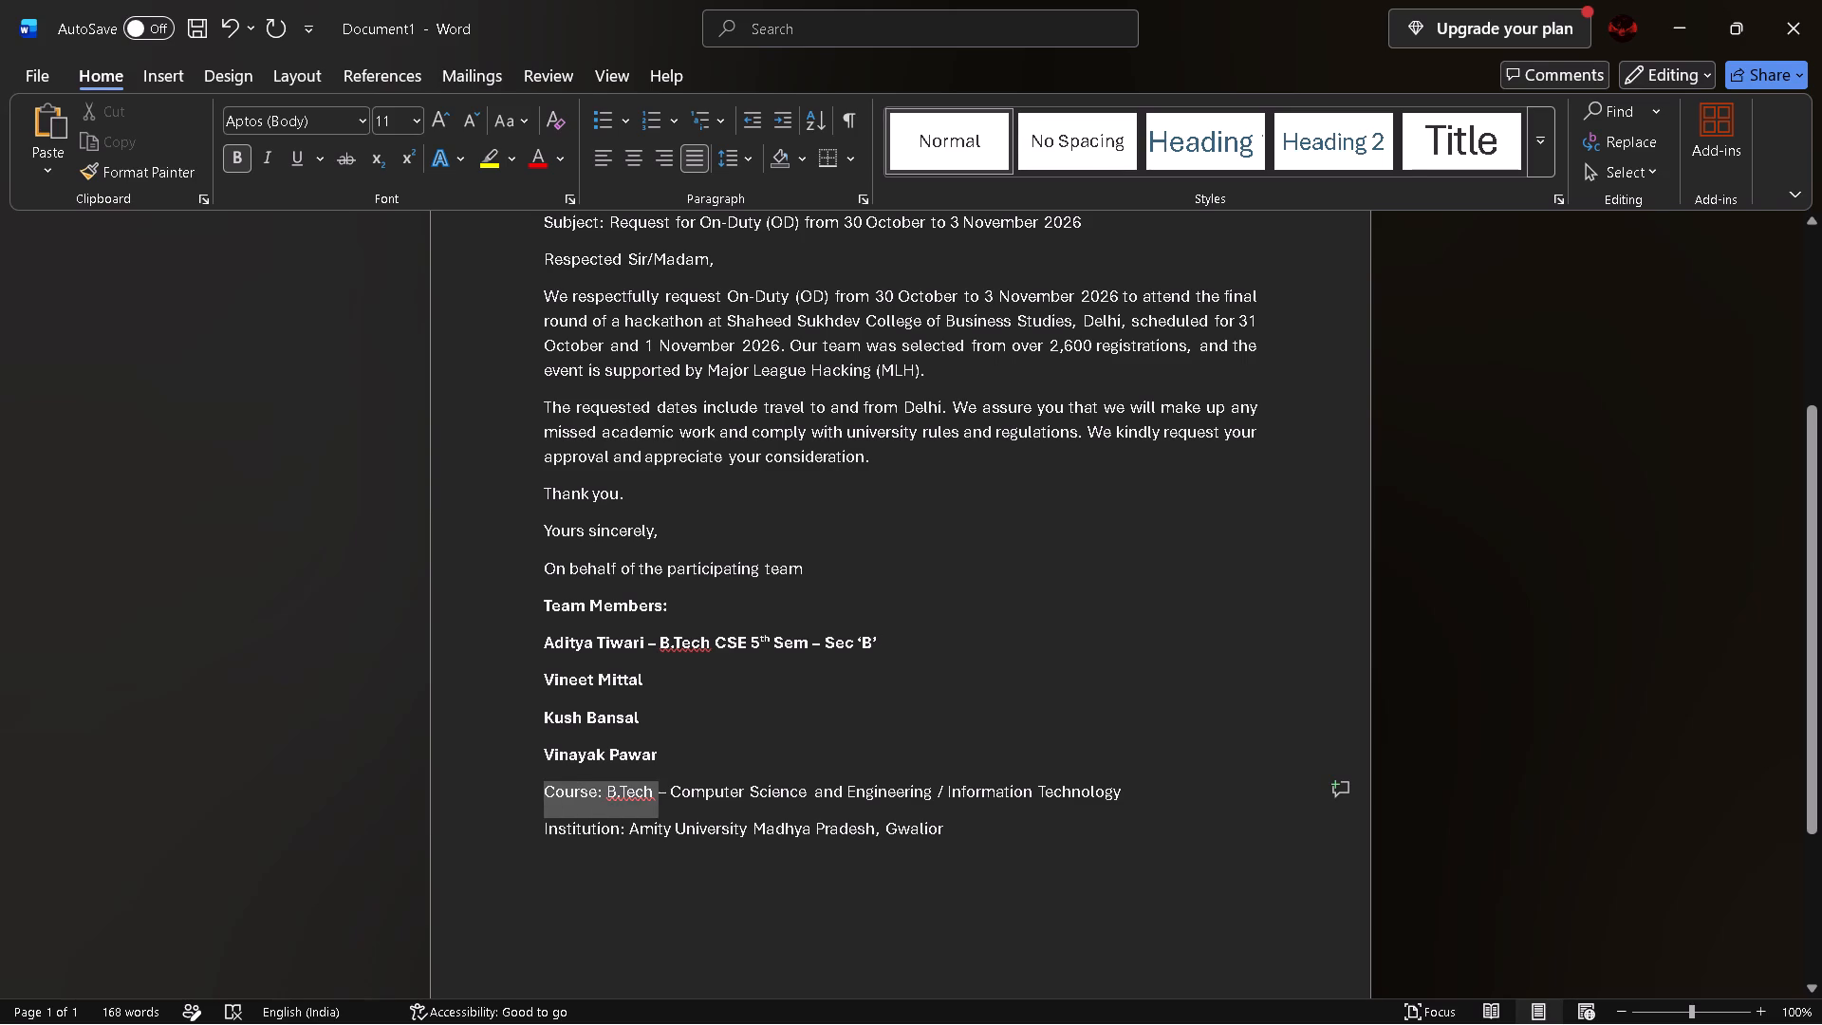
left_click_drag(630, 793, 636, 793)
left_click(664, 759)
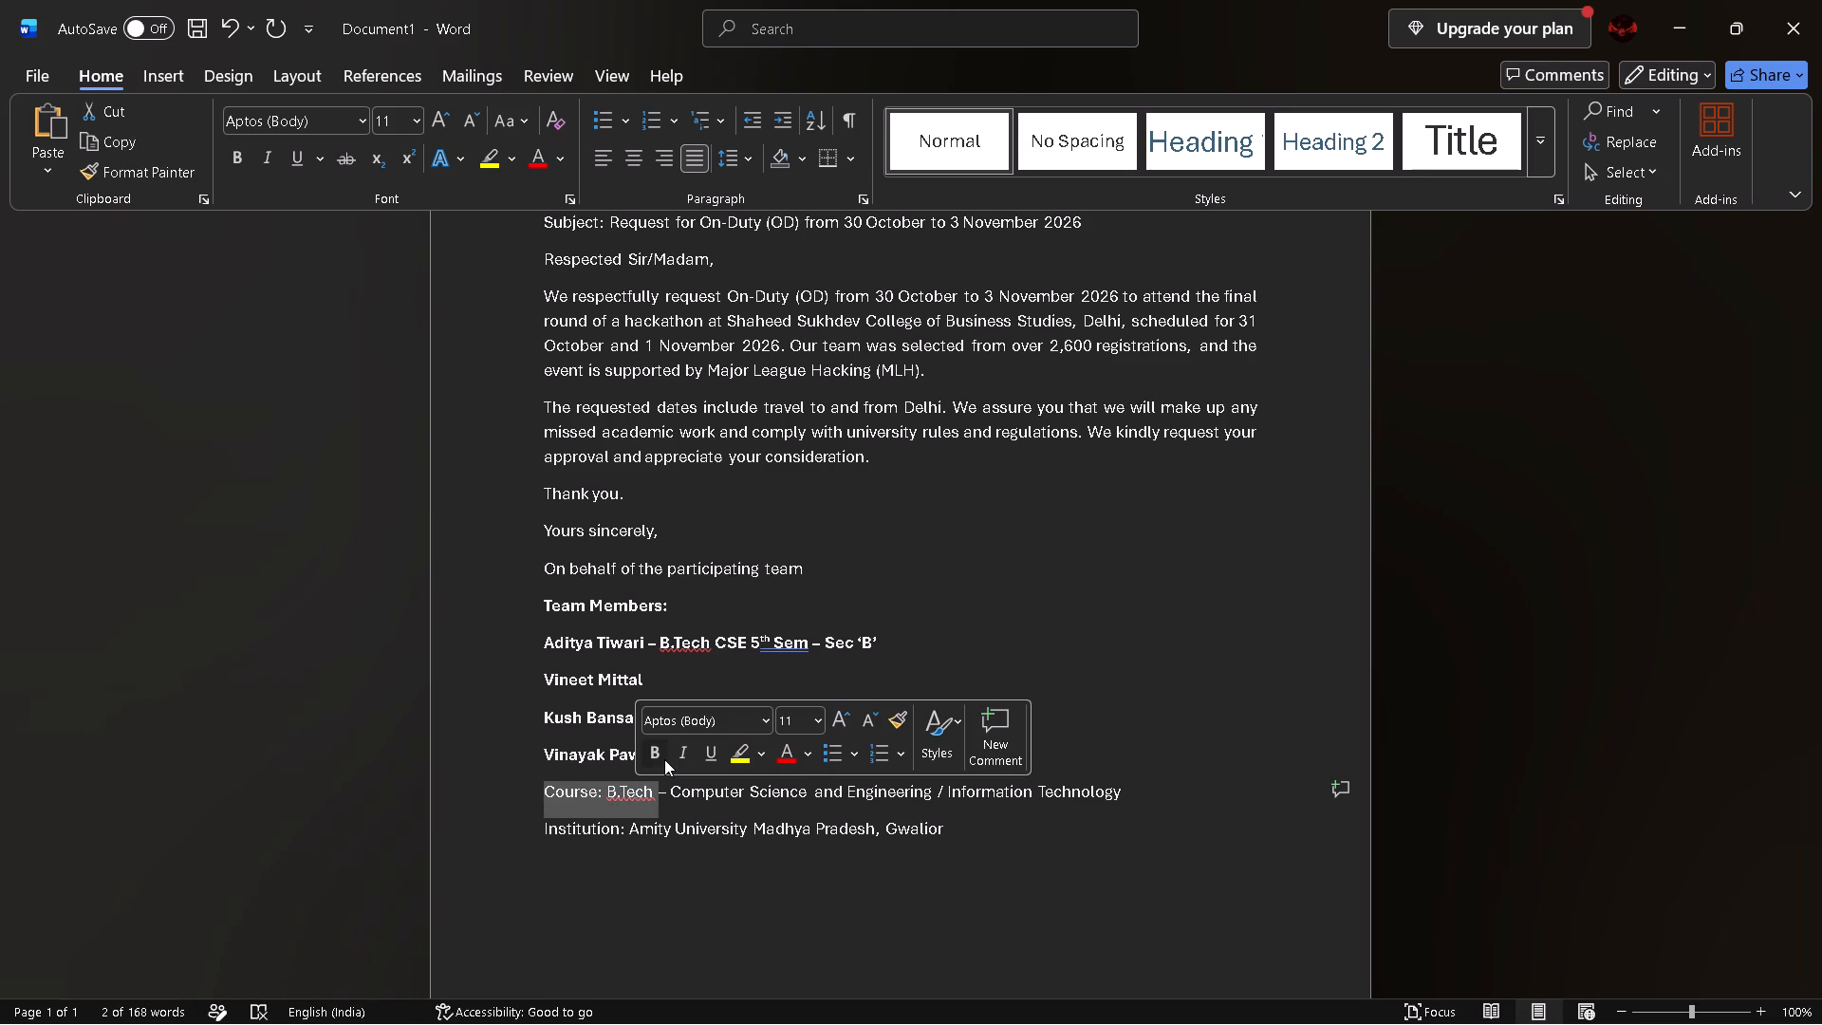
left_click(1023, 670)
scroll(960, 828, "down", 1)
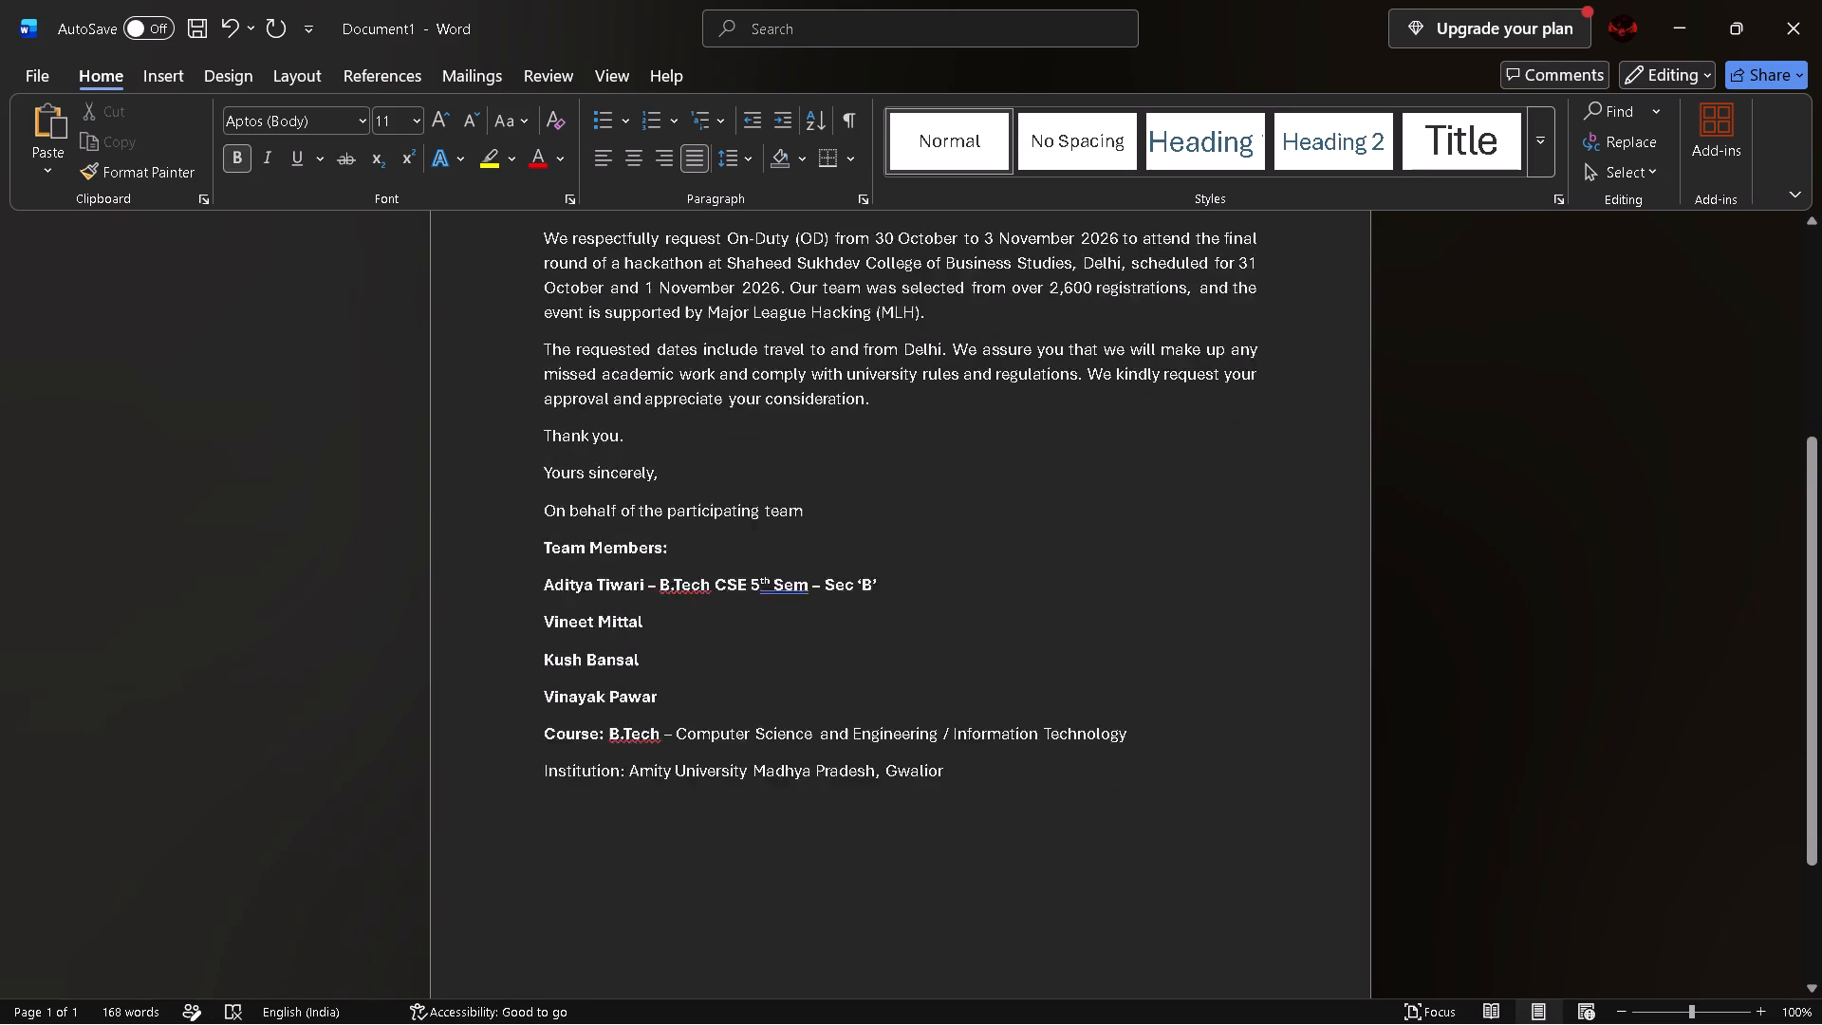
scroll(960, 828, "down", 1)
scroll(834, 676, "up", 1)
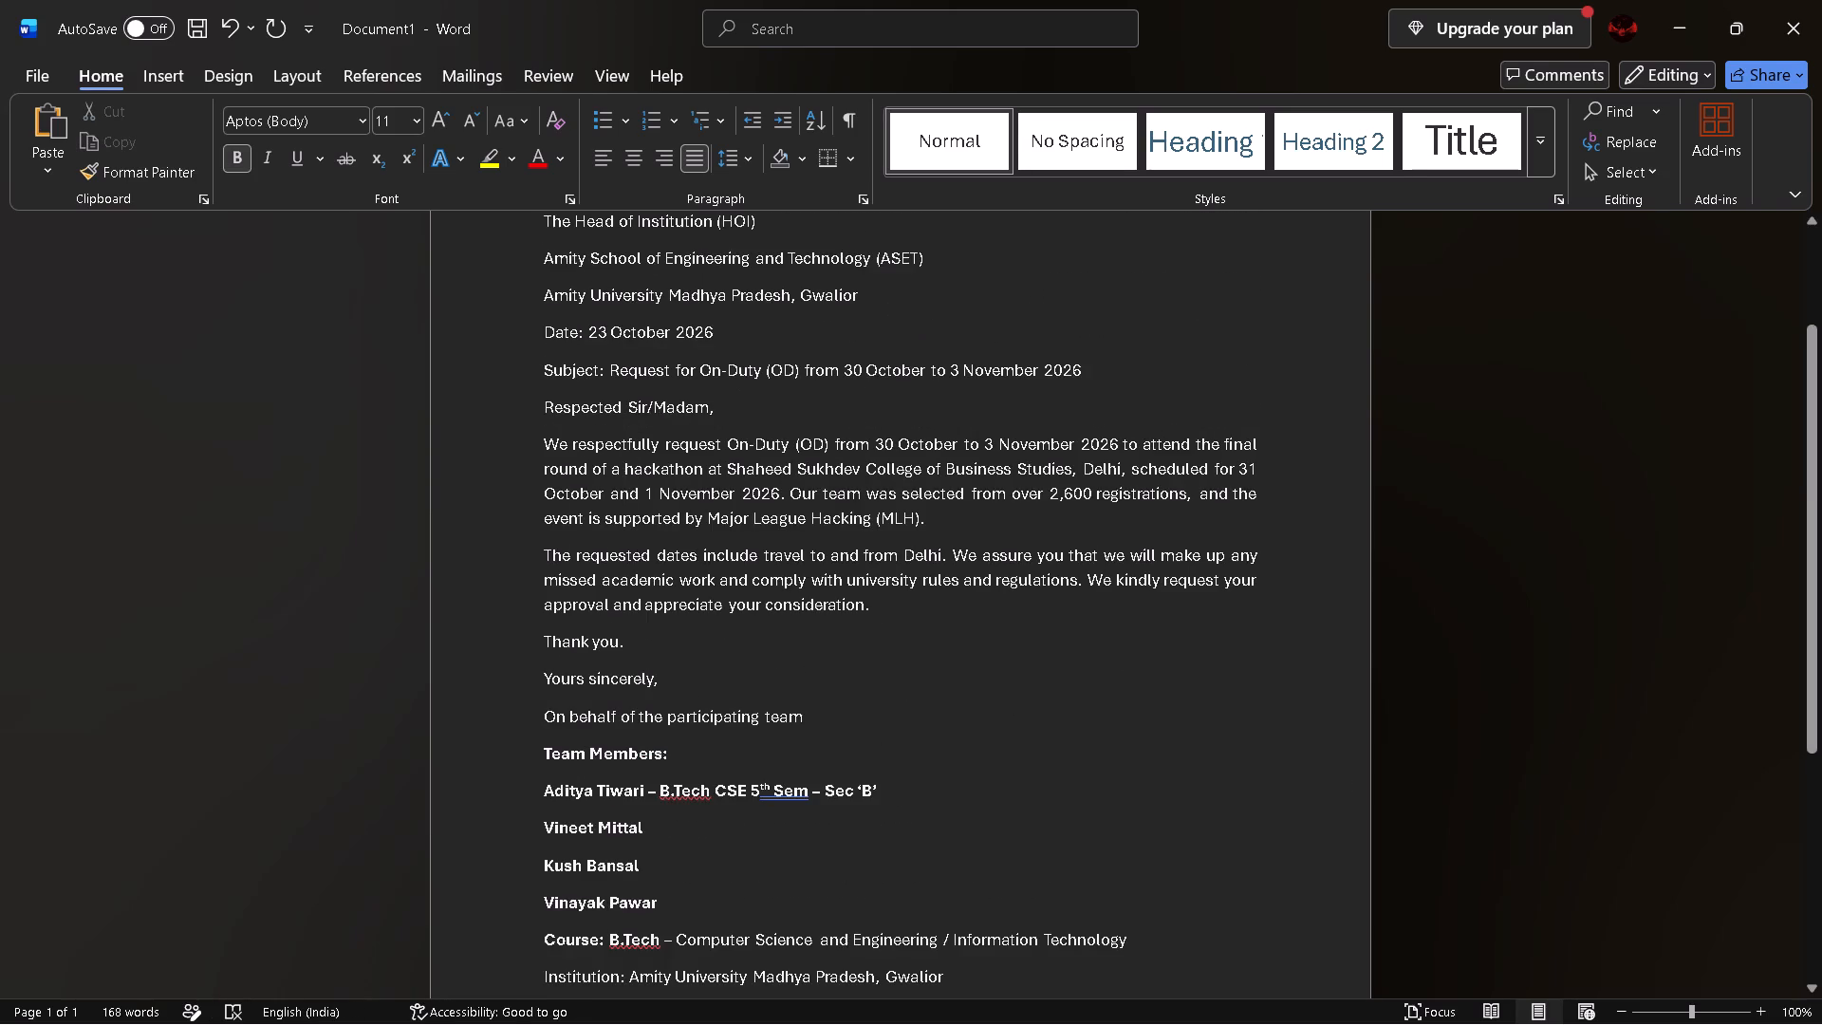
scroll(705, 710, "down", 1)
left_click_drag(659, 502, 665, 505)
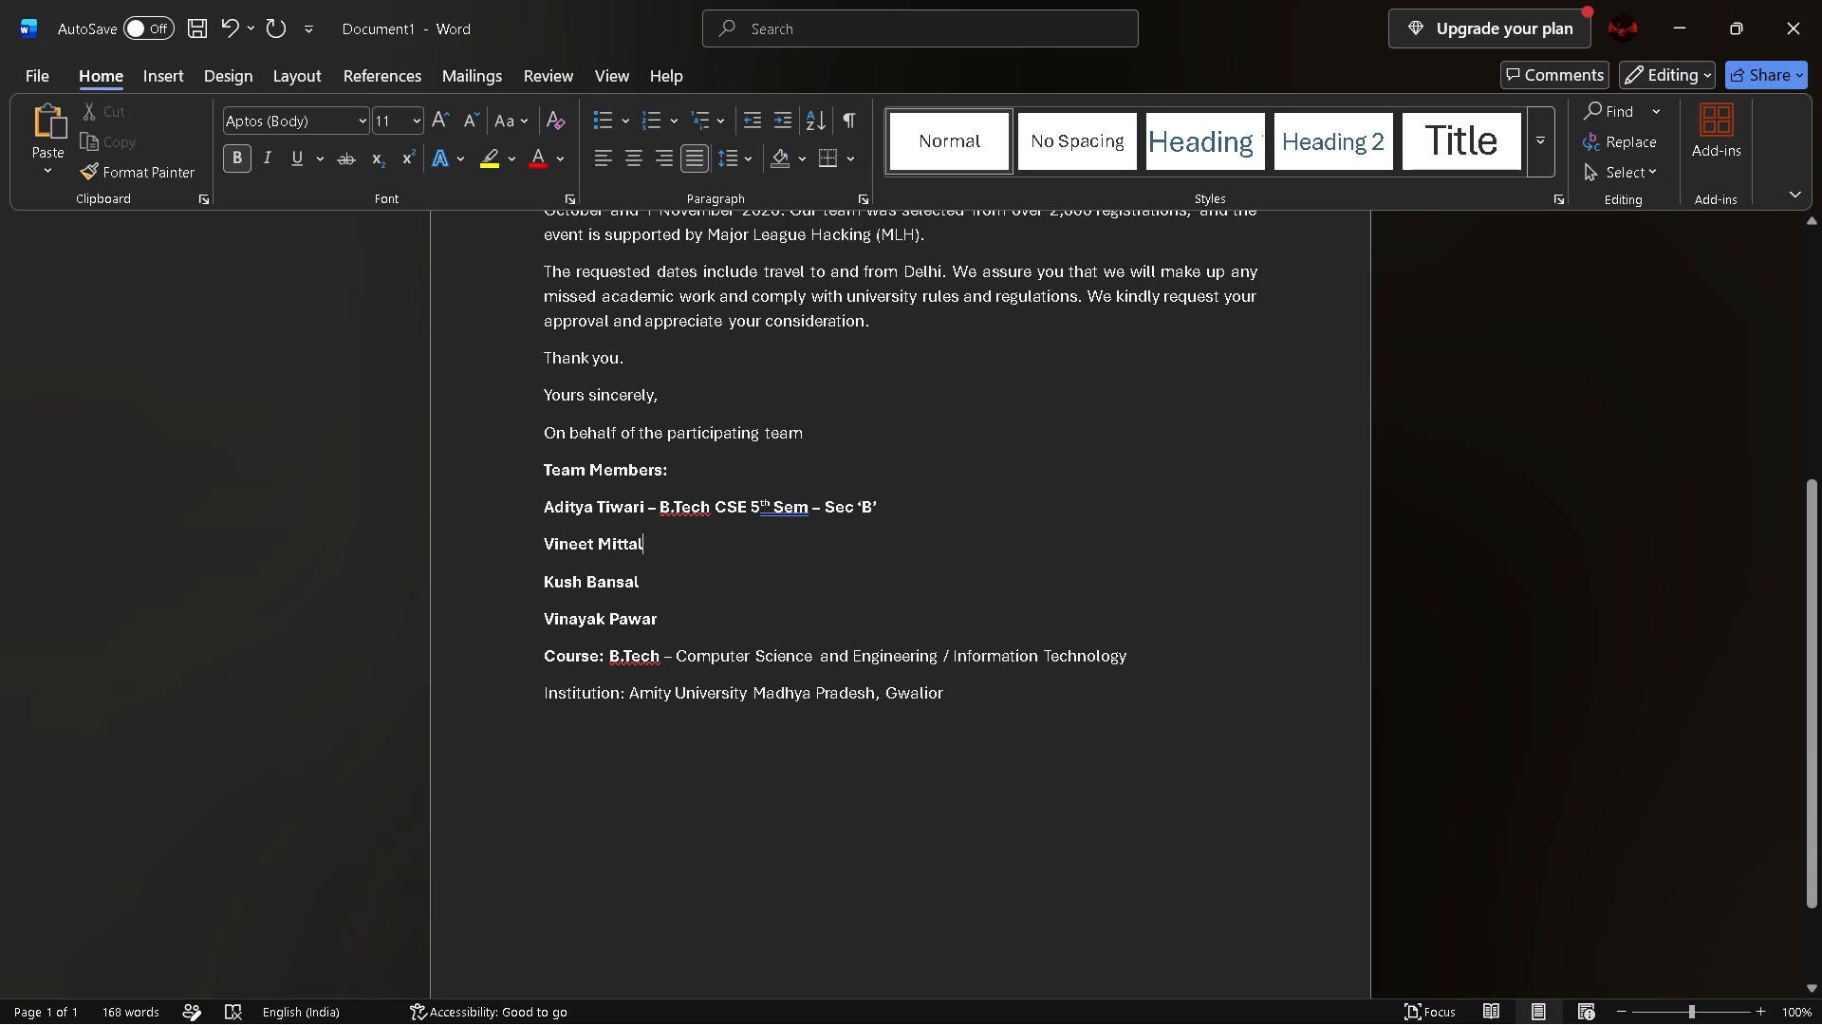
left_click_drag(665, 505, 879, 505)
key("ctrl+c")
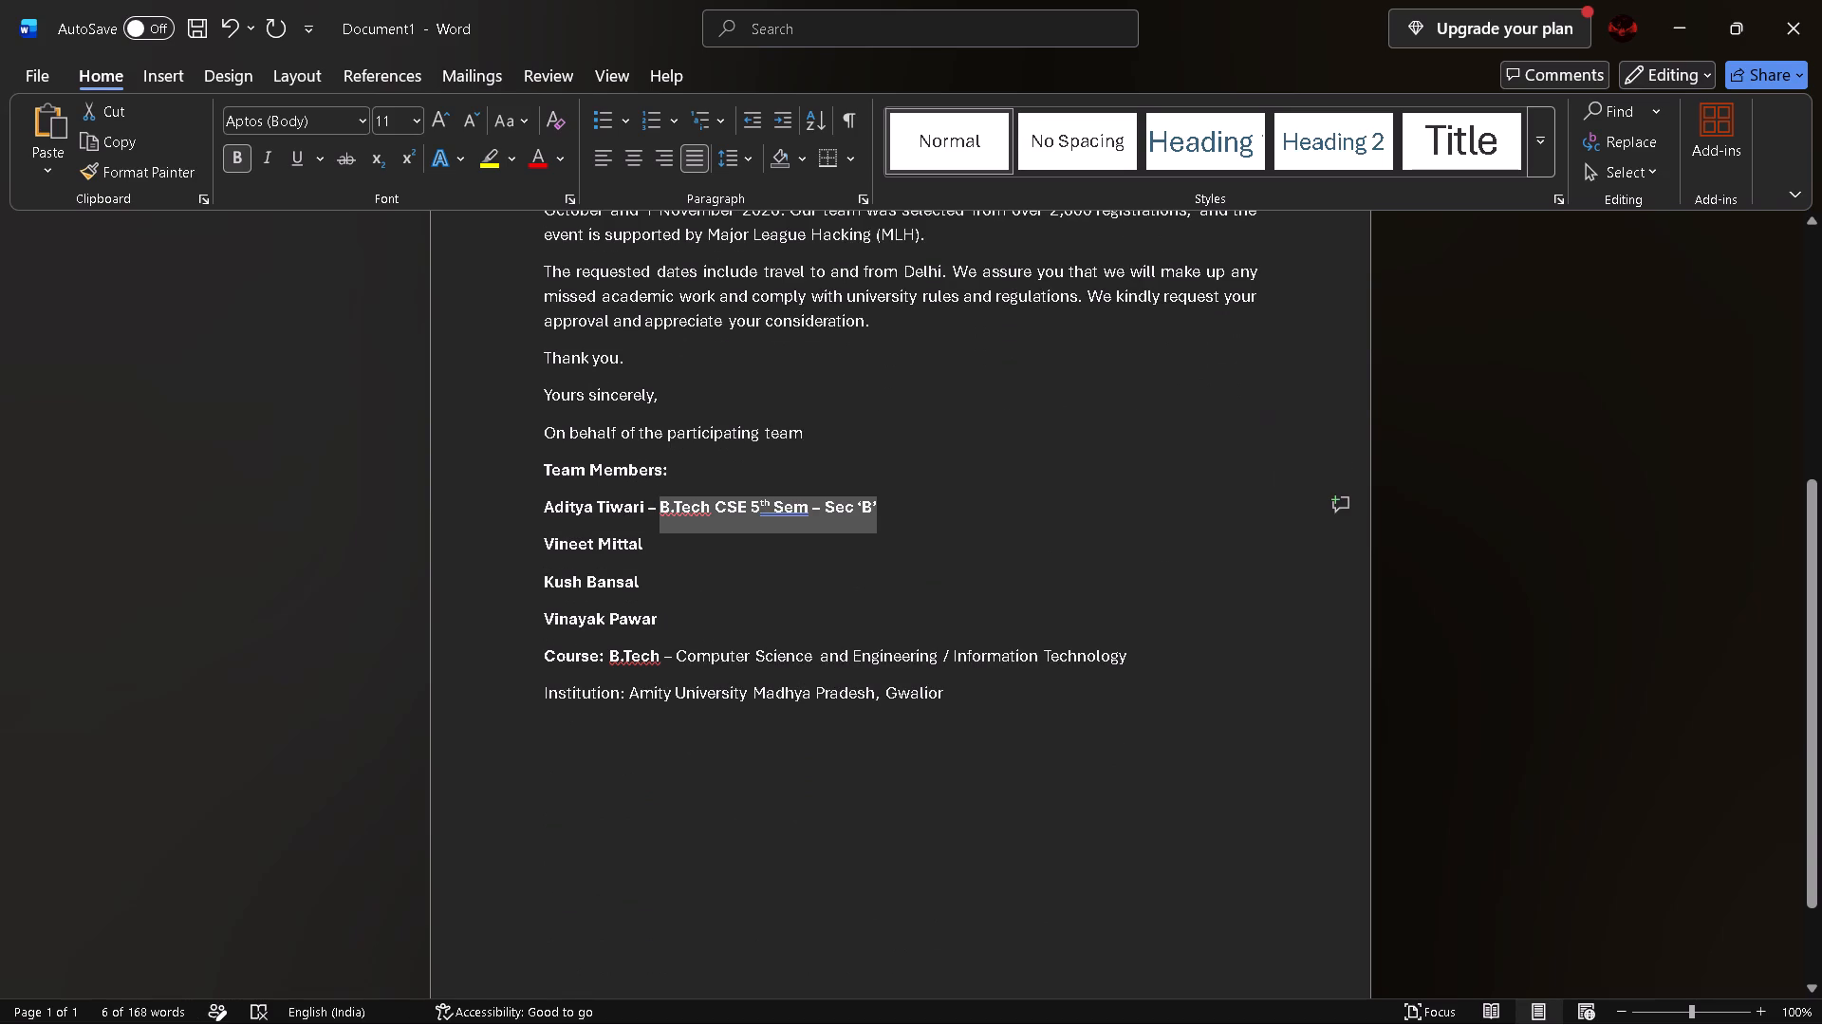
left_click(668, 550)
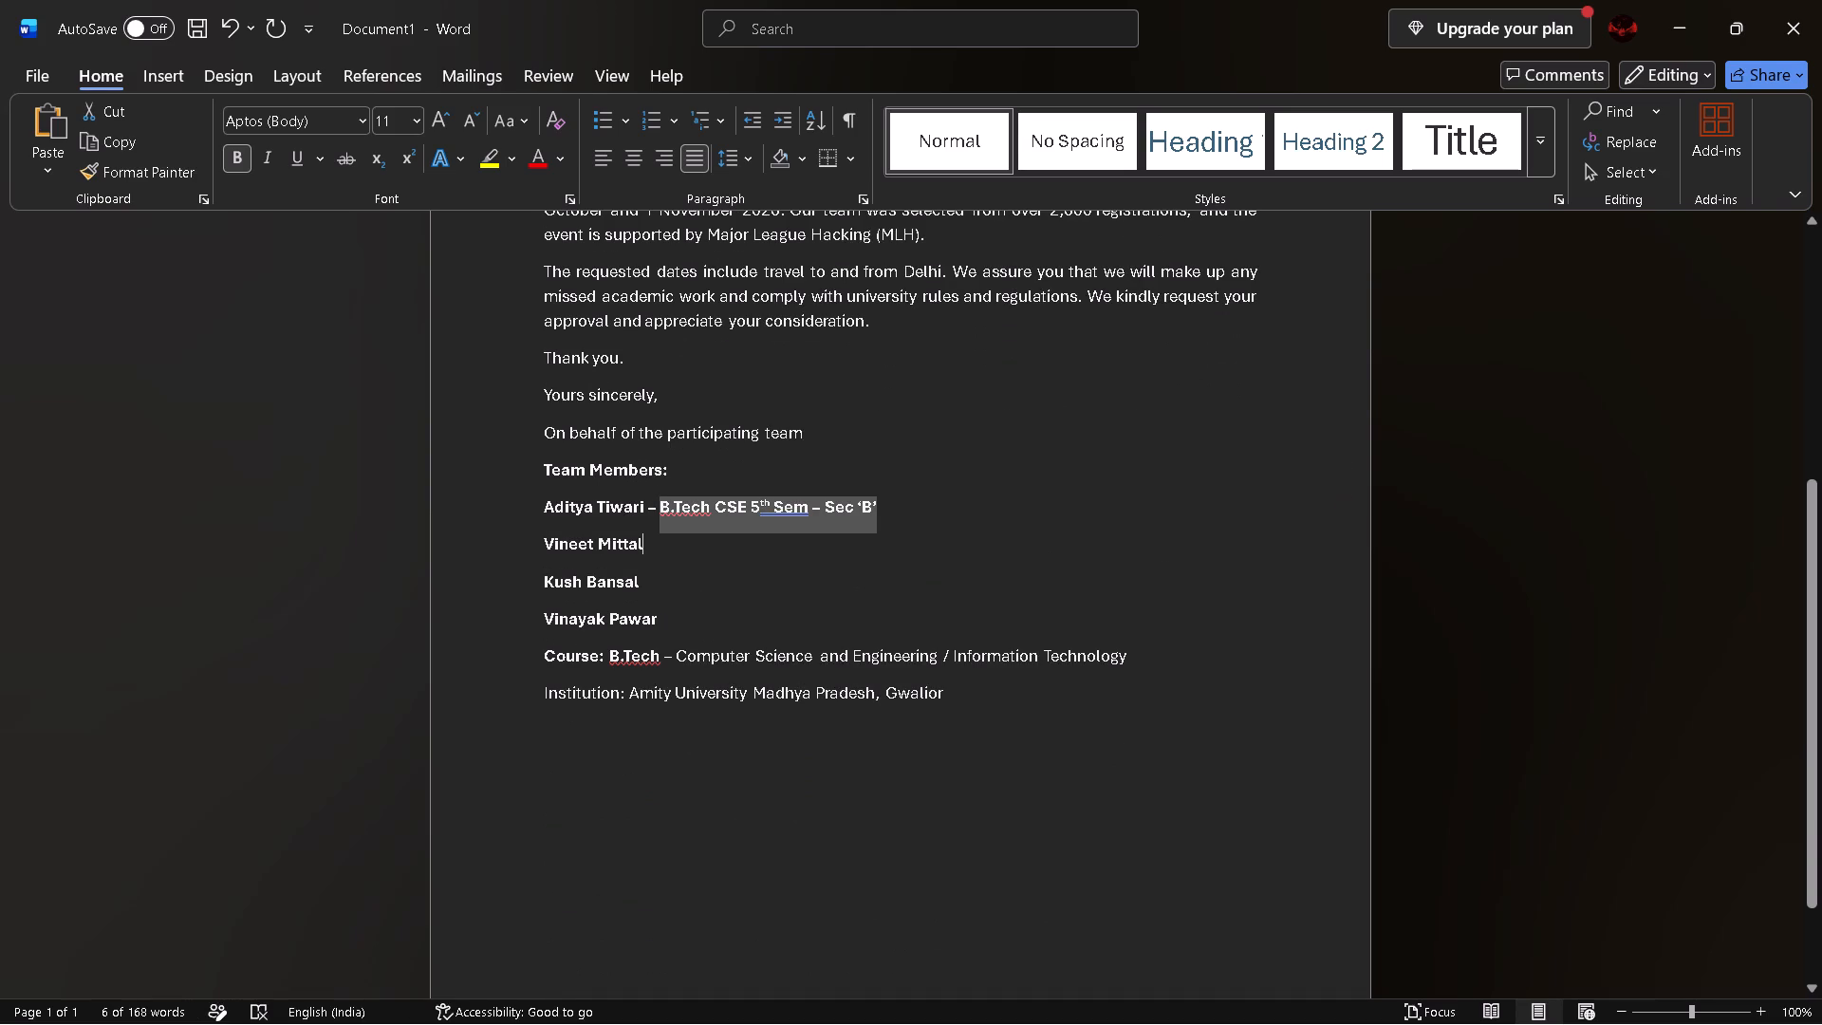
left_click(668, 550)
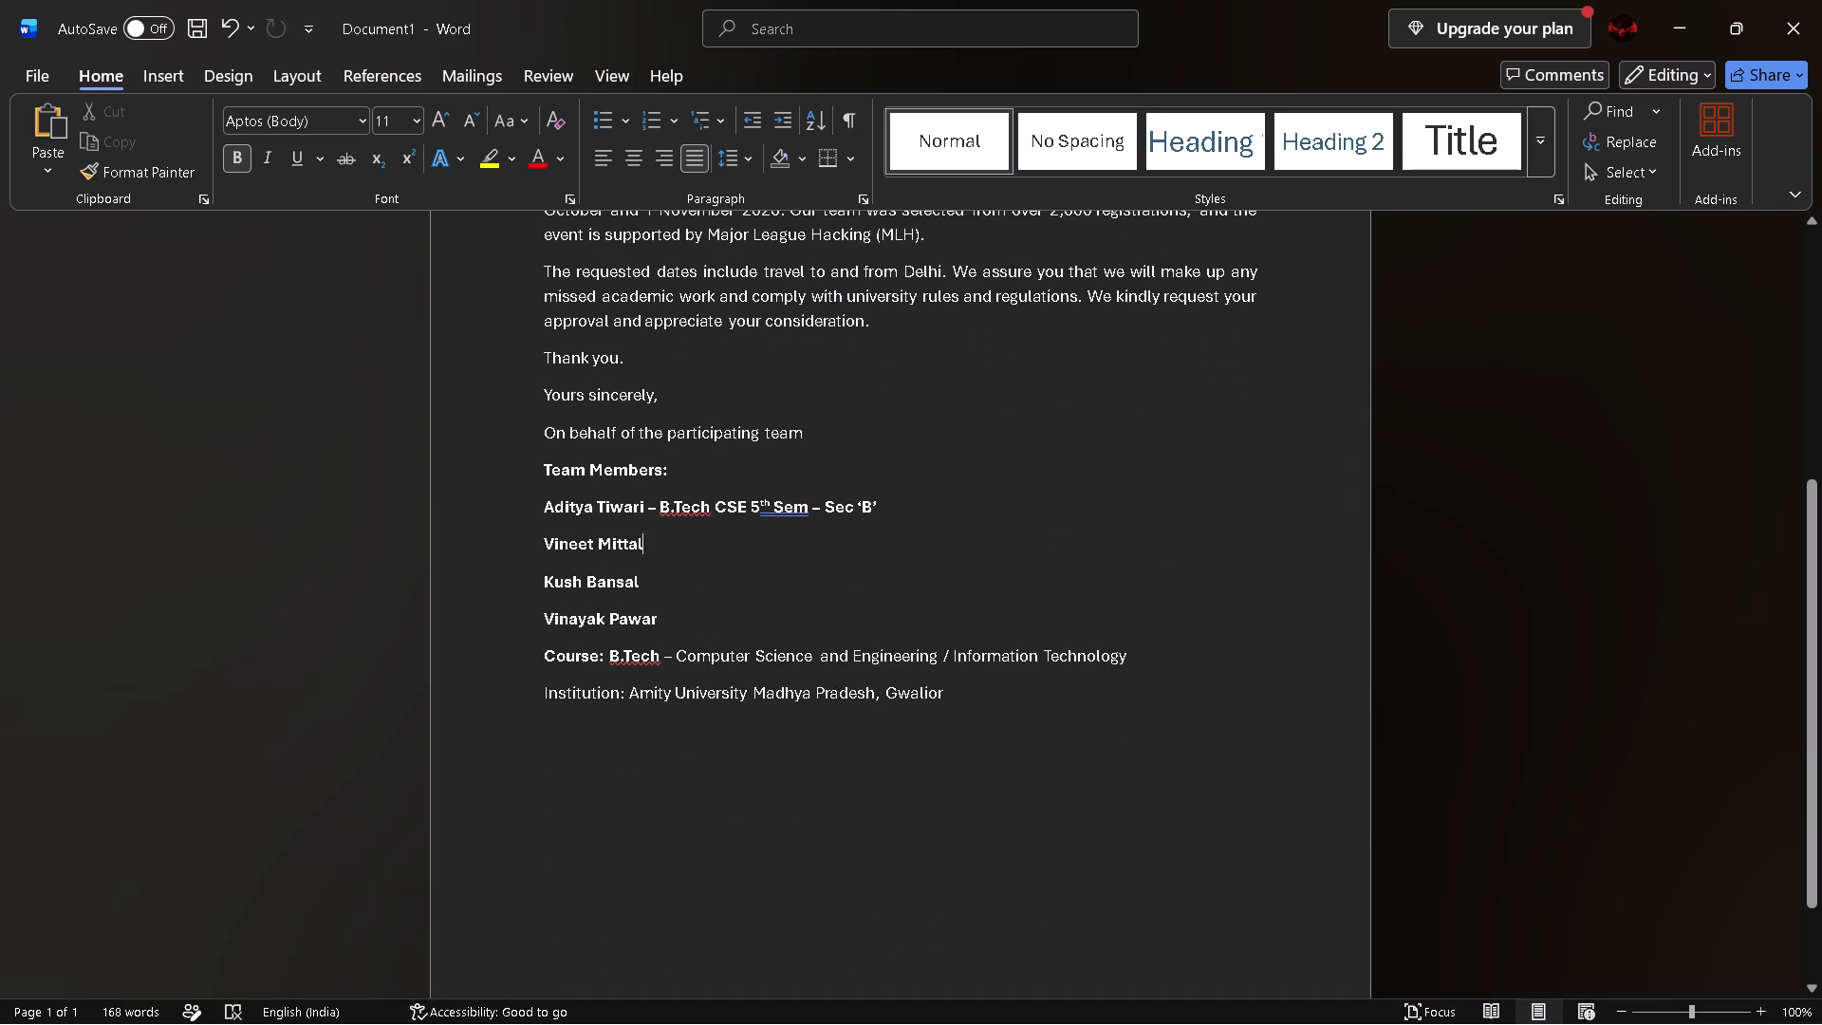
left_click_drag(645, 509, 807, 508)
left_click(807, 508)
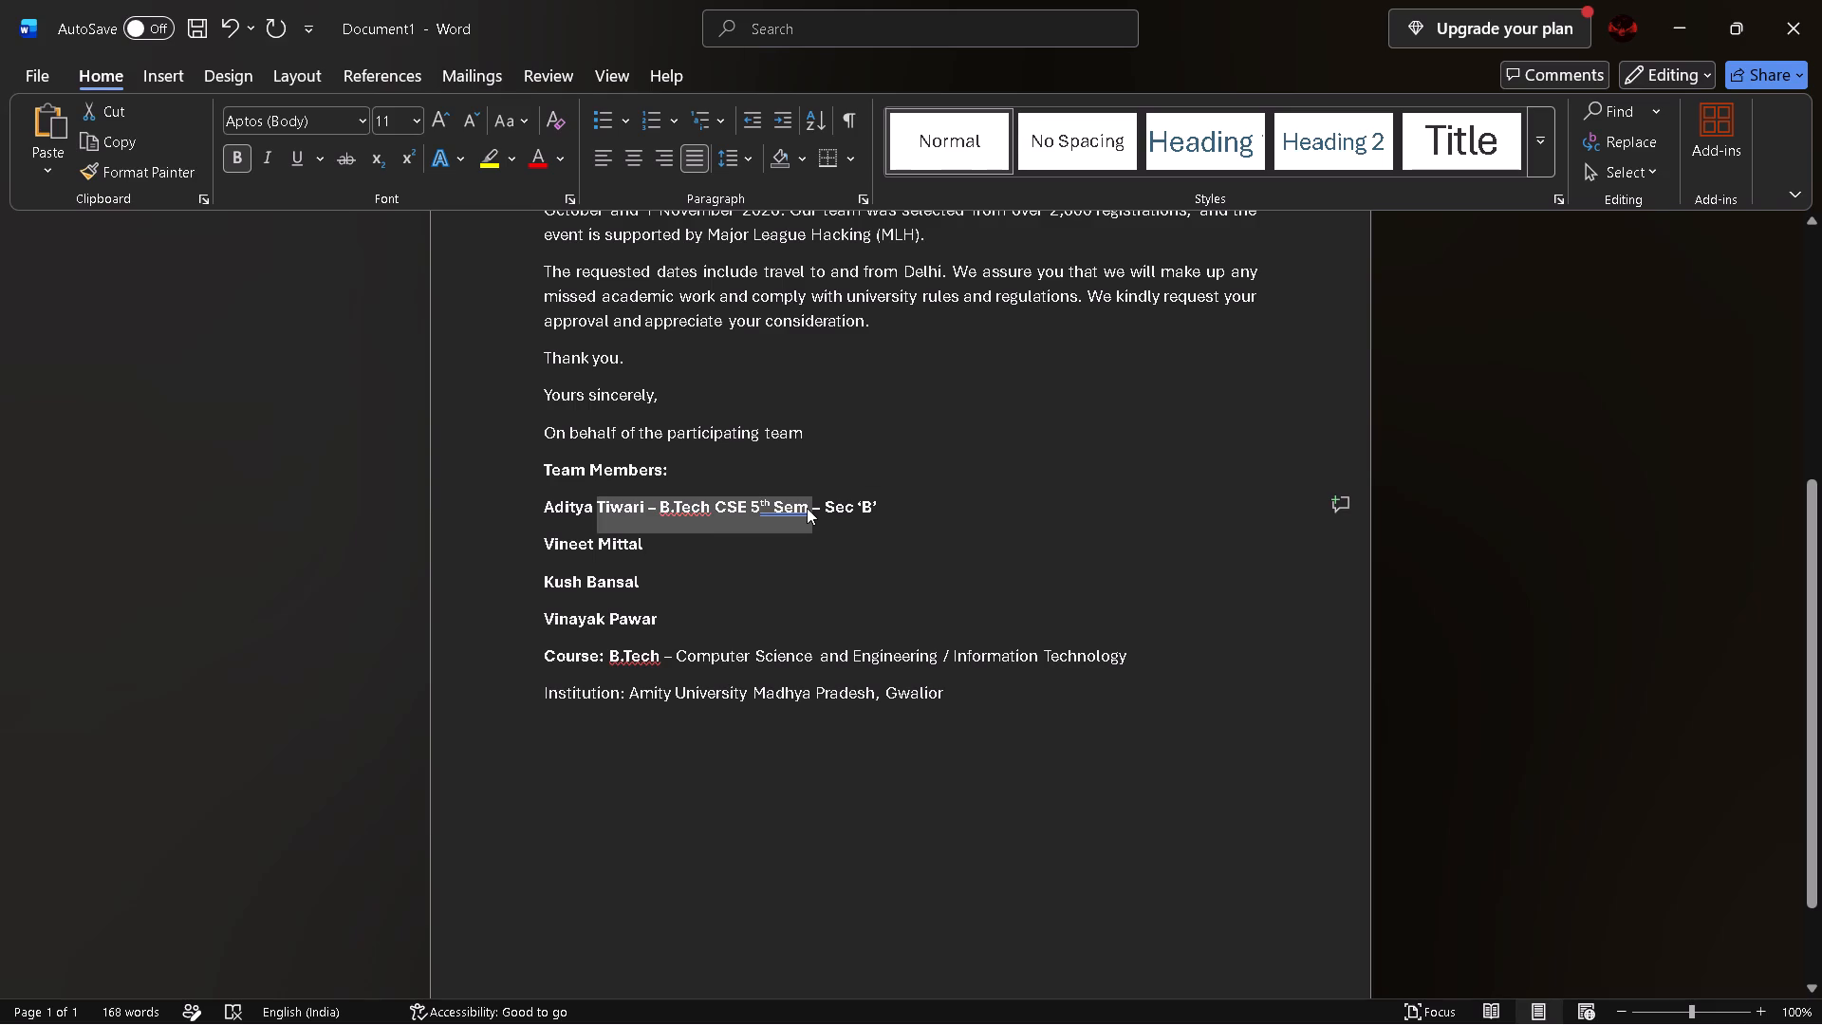
Copy "– B.Tech CSE 5th Sem – Sec 'B'" from the first team member's line to the second member's, with a space after the name.
left_click_drag(646, 506, 725, 506)
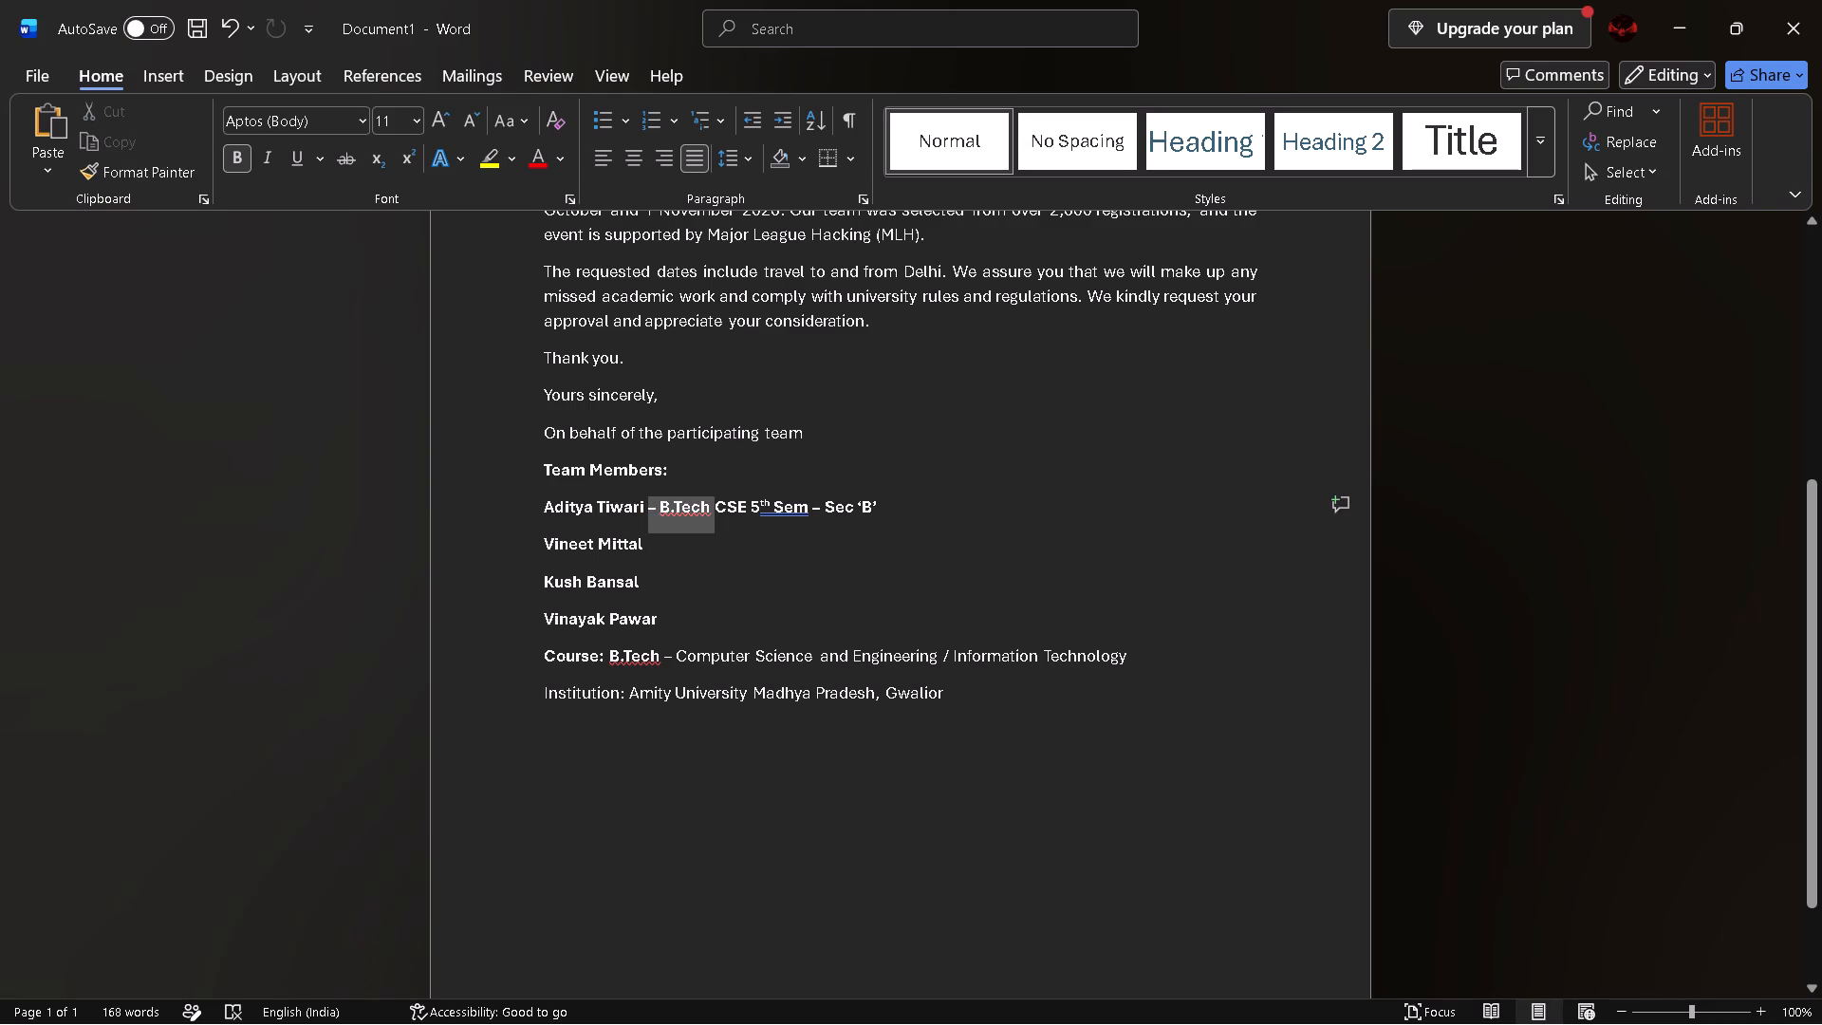
left_click_drag(725, 506, 1065, 517)
key("ctrl+c")
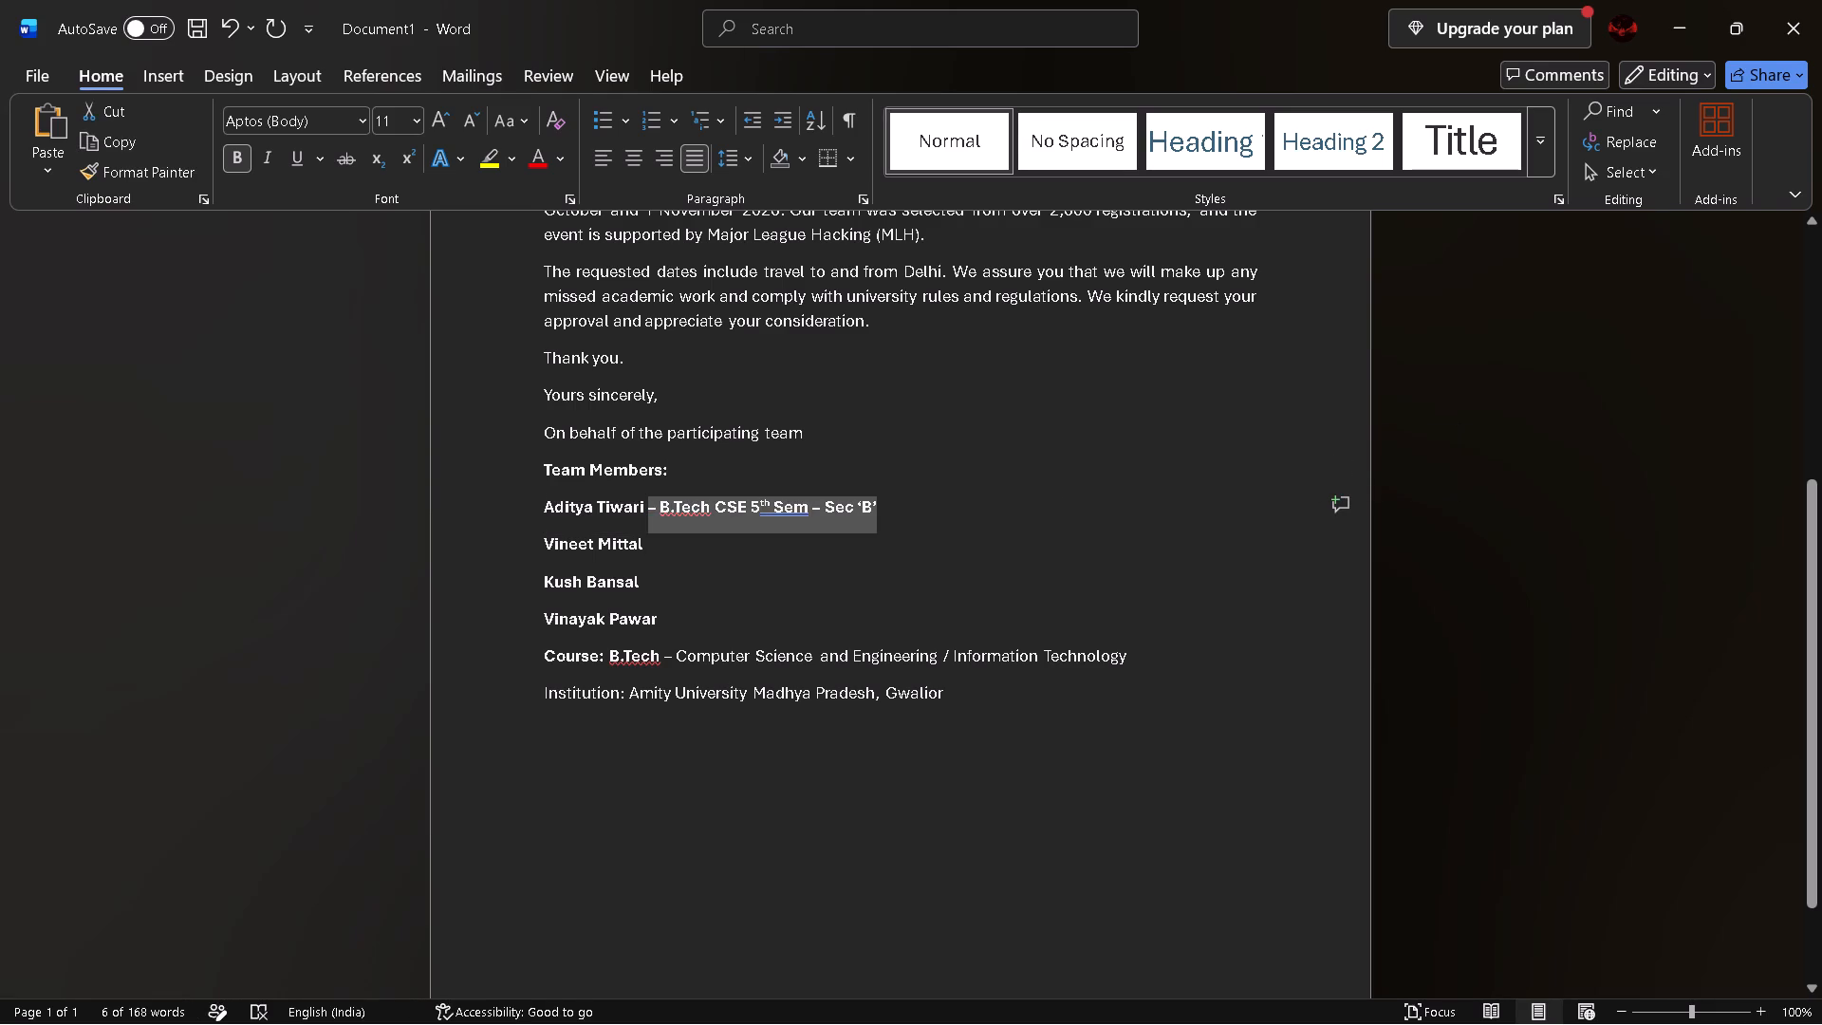
left_click(685, 562)
key("ctrl+v")
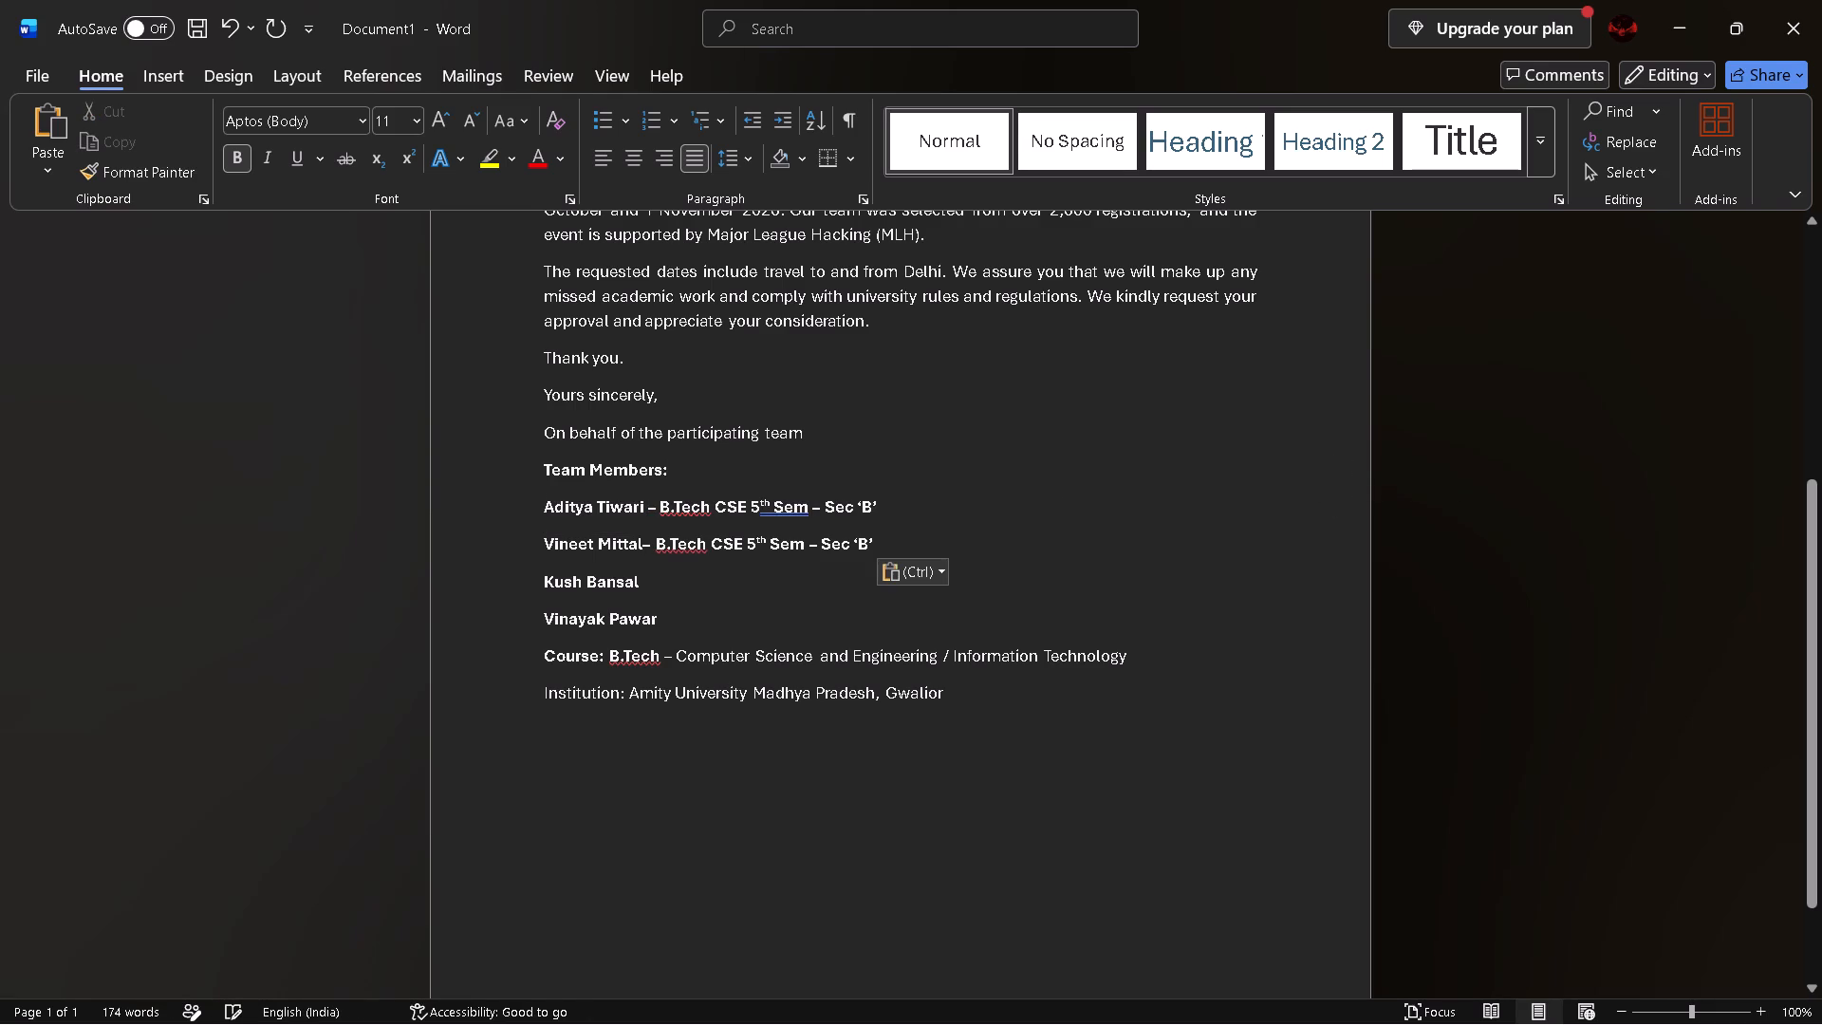
left_click(641, 539)
key("space")
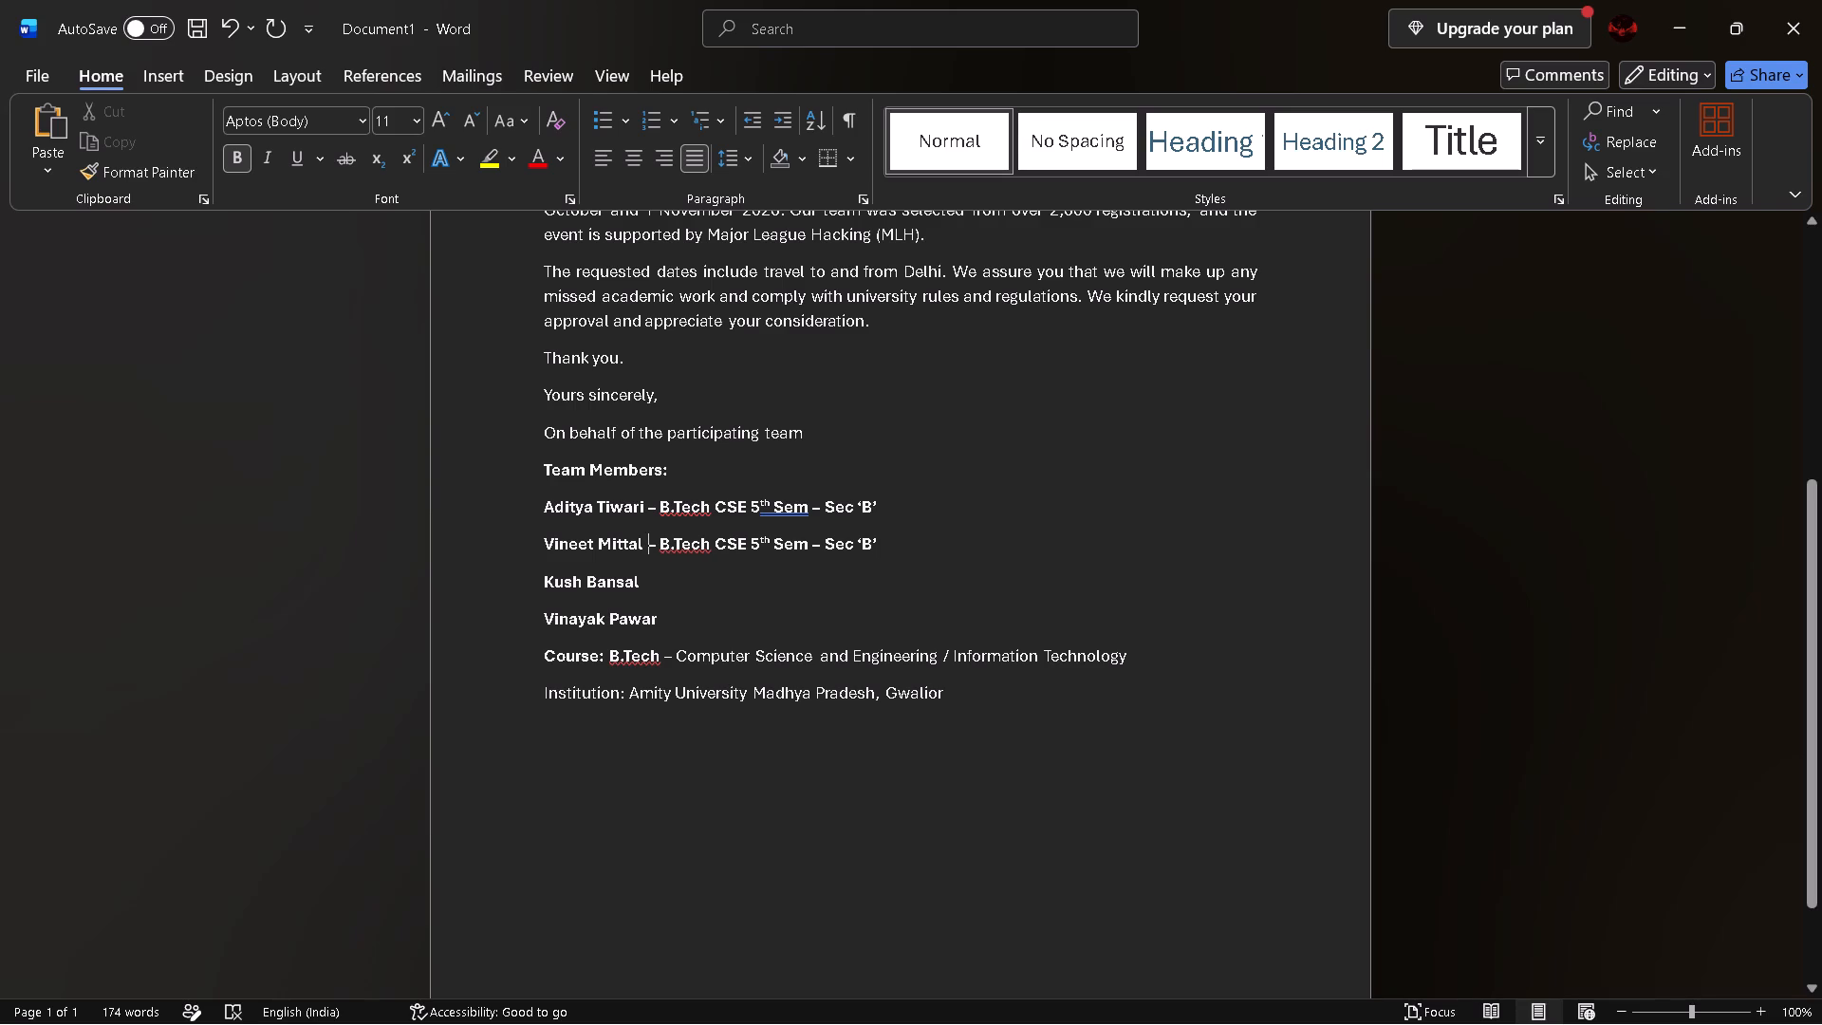
Add a hyphen and the copied "– B.Tech CSE 5th Sem – Sec 'B'" after the third team member's name.
left_click(639, 580)
key("space")
type("-")
key("space")
key("ctrl+v")
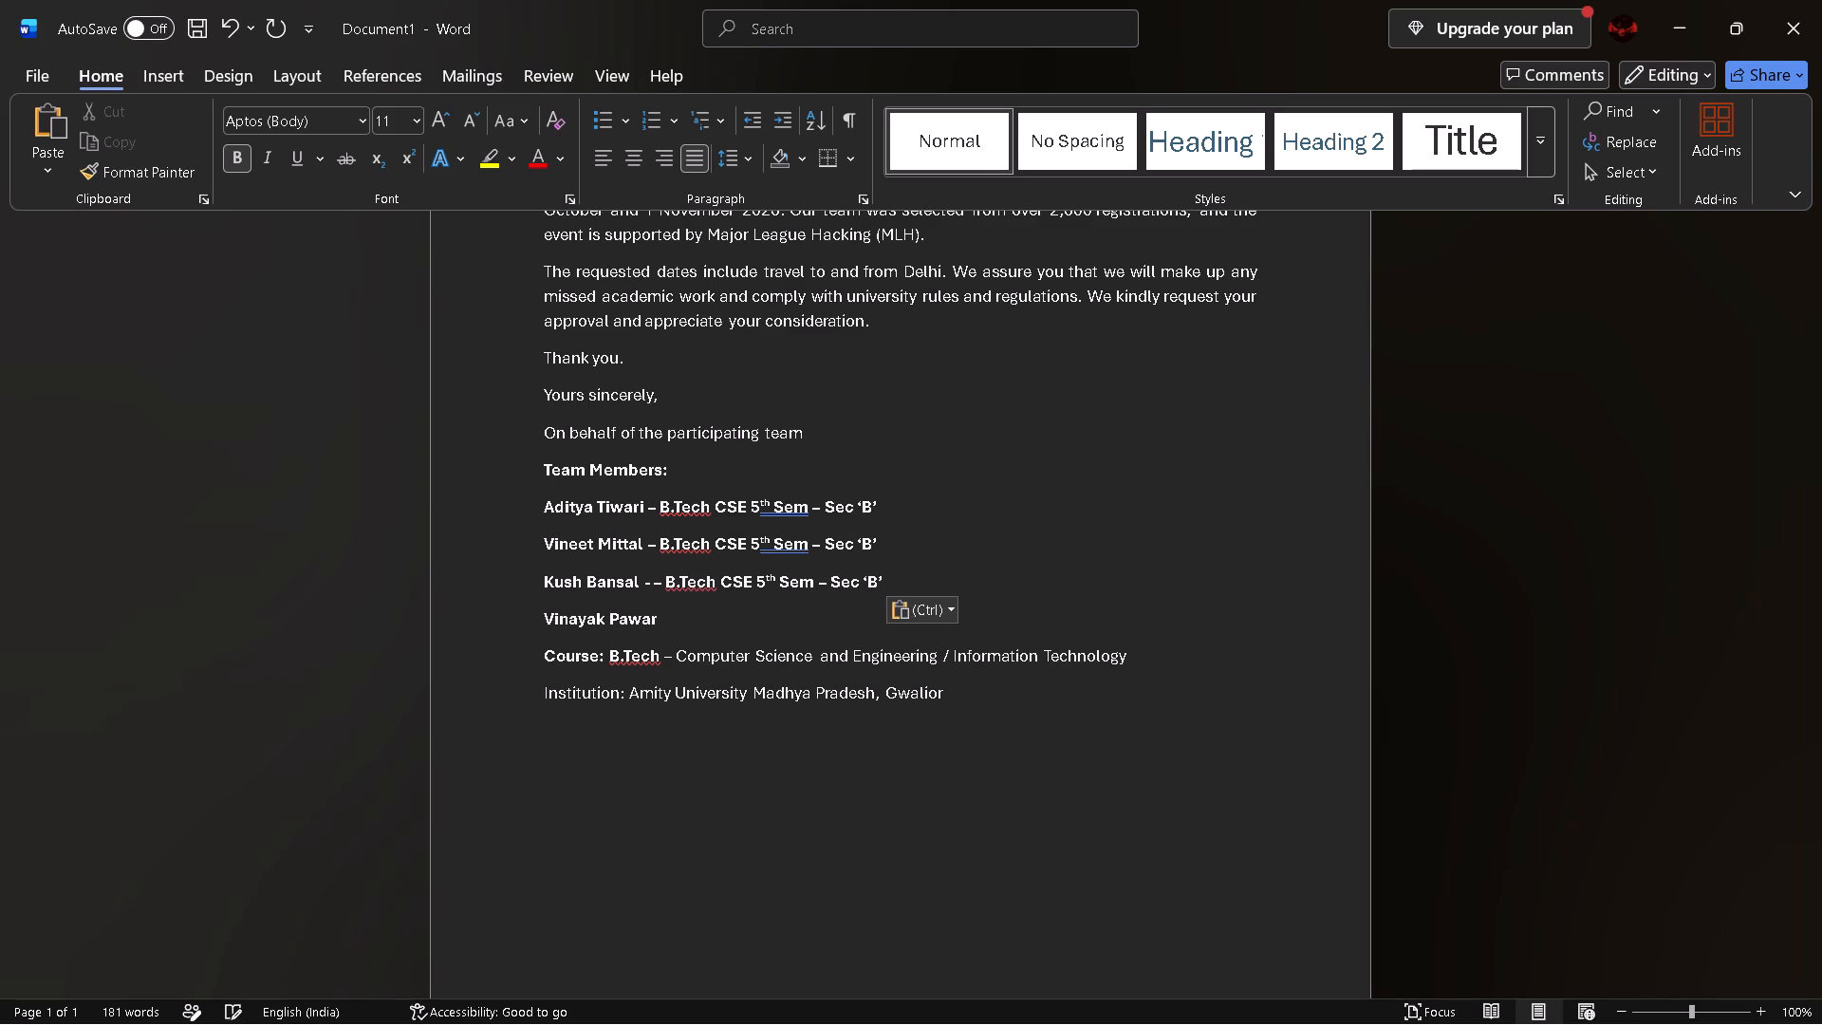
Remove the extra hyphen before the dash in the third team member's line, leaving one space after the name.
key("ctrl+Left")
key("Left")
key("Left")
key("ctrl+Left")
key("ctrl+Left")
key("ctrl+Left")
key("ctrl+Left")
key("ctrl+Left")
key("ctrl+Left")
key("ctrl+Left")
key("ctrl+Left")
key("ctrl+Left")
key("ctrl+BackSpace")
key("space")
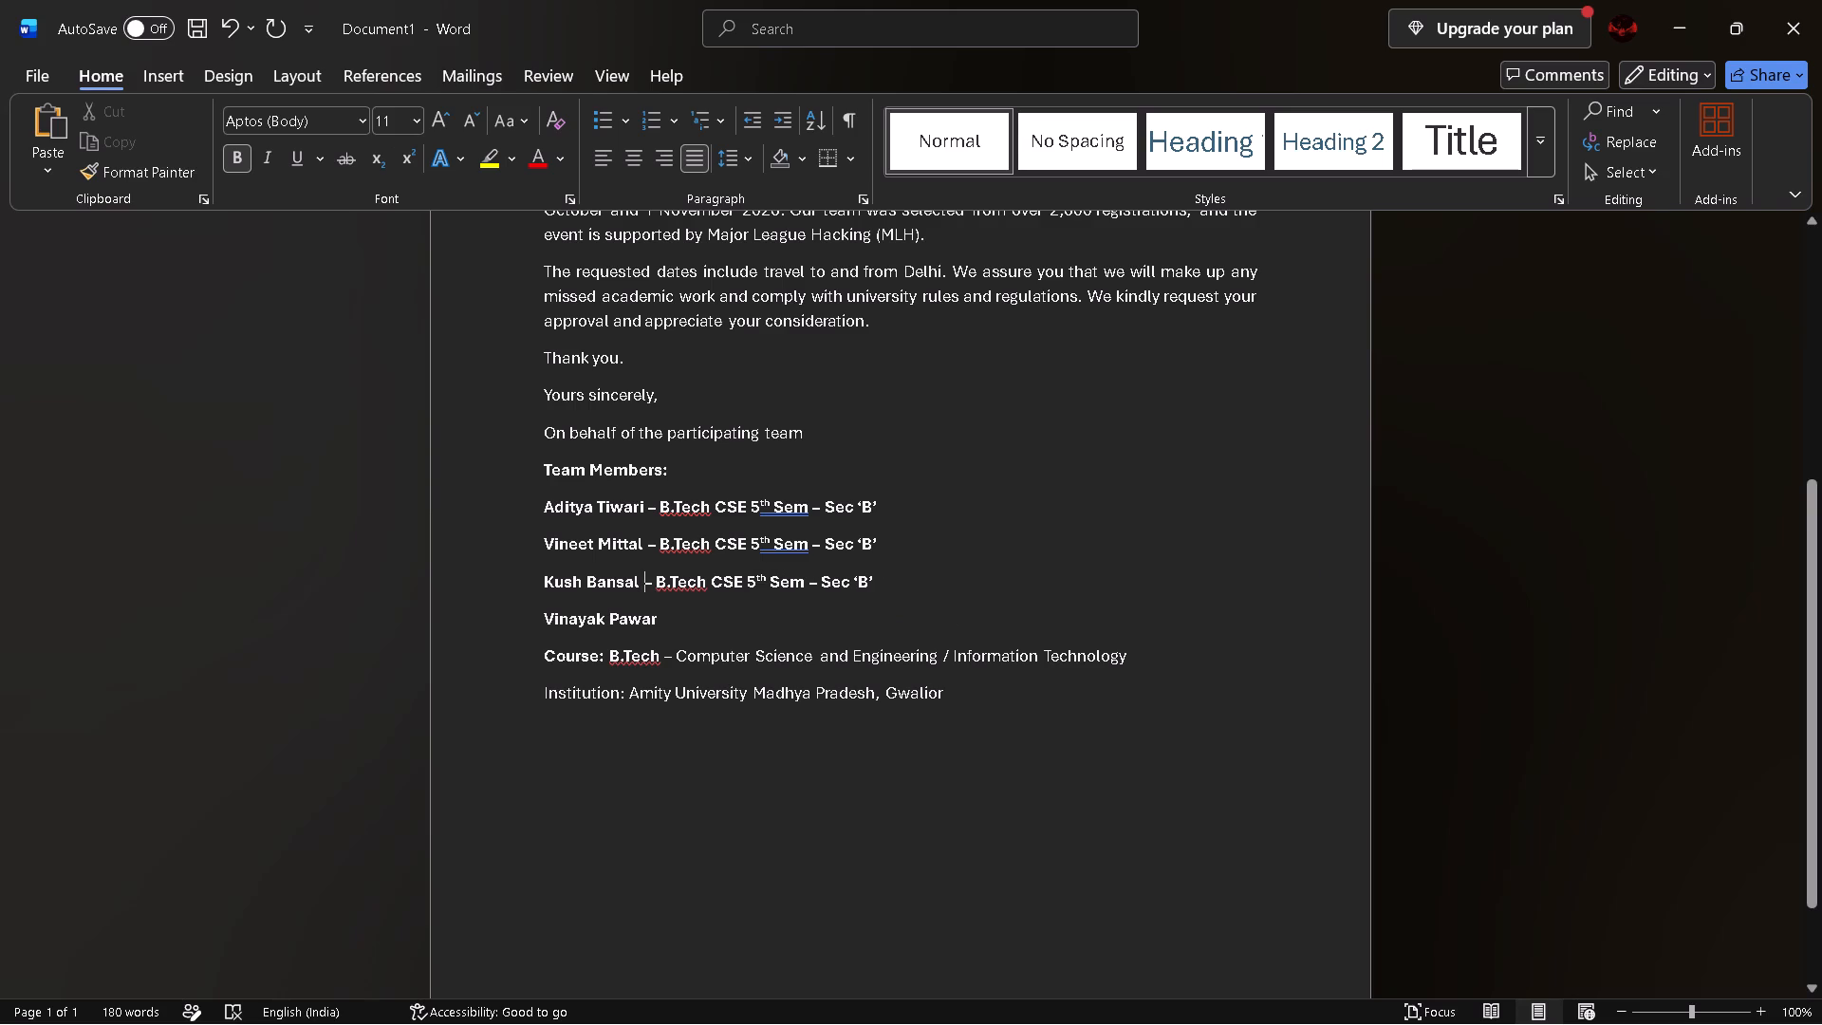
Append the copied "– B.Tech CSE 5th Sem – Sec 'B'" after the fourth team member's name, separated by a space.
left_click(674, 619)
key("space")
key("ctrl+v")
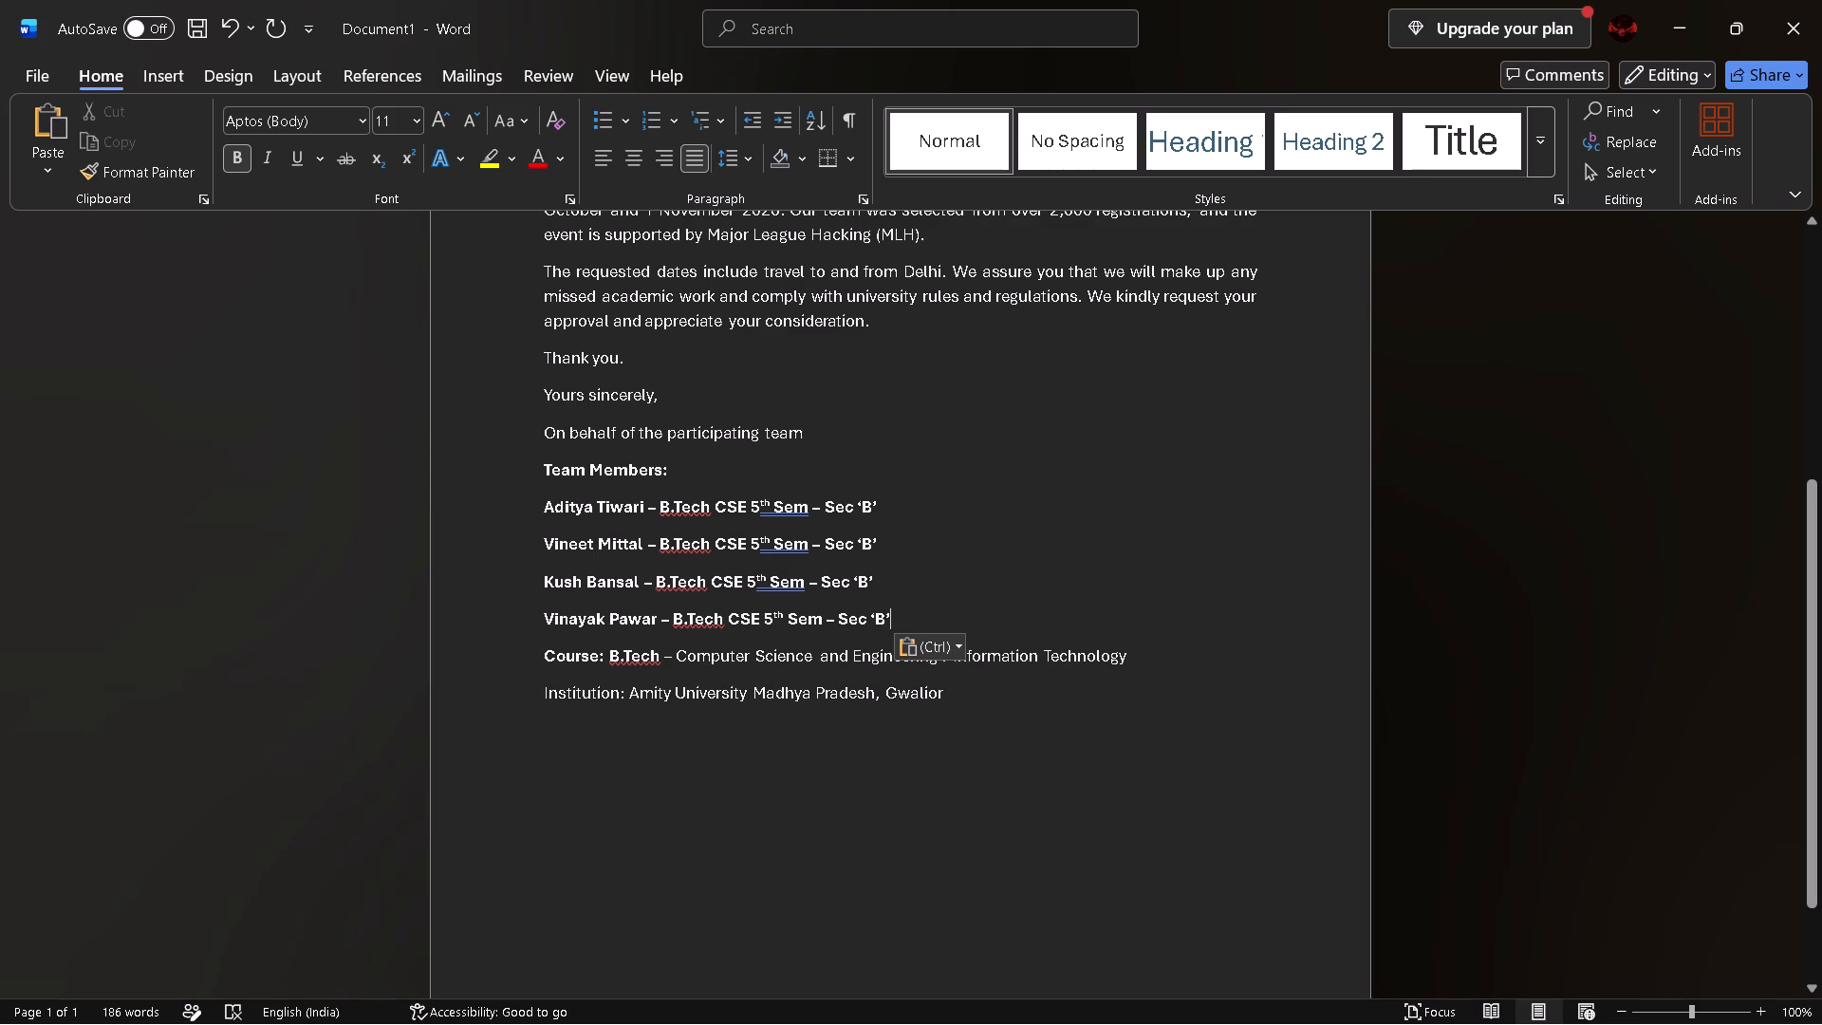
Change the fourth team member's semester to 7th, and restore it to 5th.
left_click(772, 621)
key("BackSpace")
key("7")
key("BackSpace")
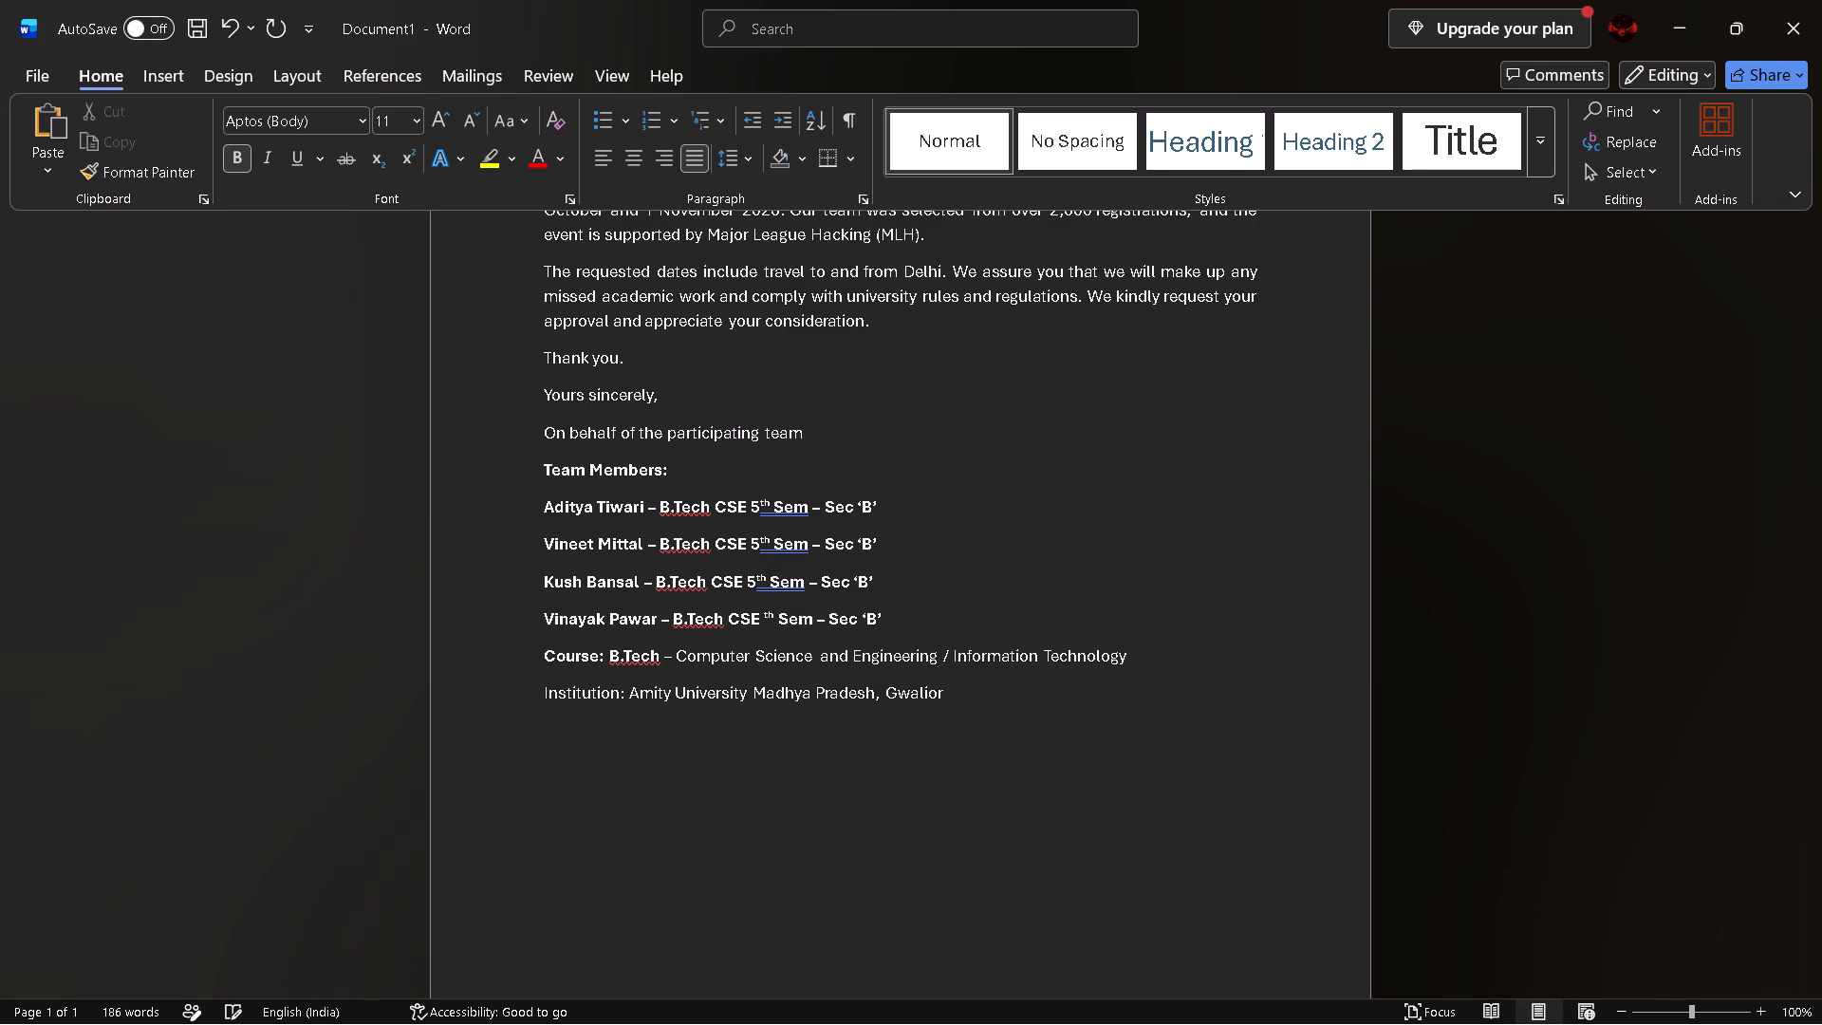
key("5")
Change the third team member's details to semester 7th, branch IT and section 'A'.
left_click(754, 578)
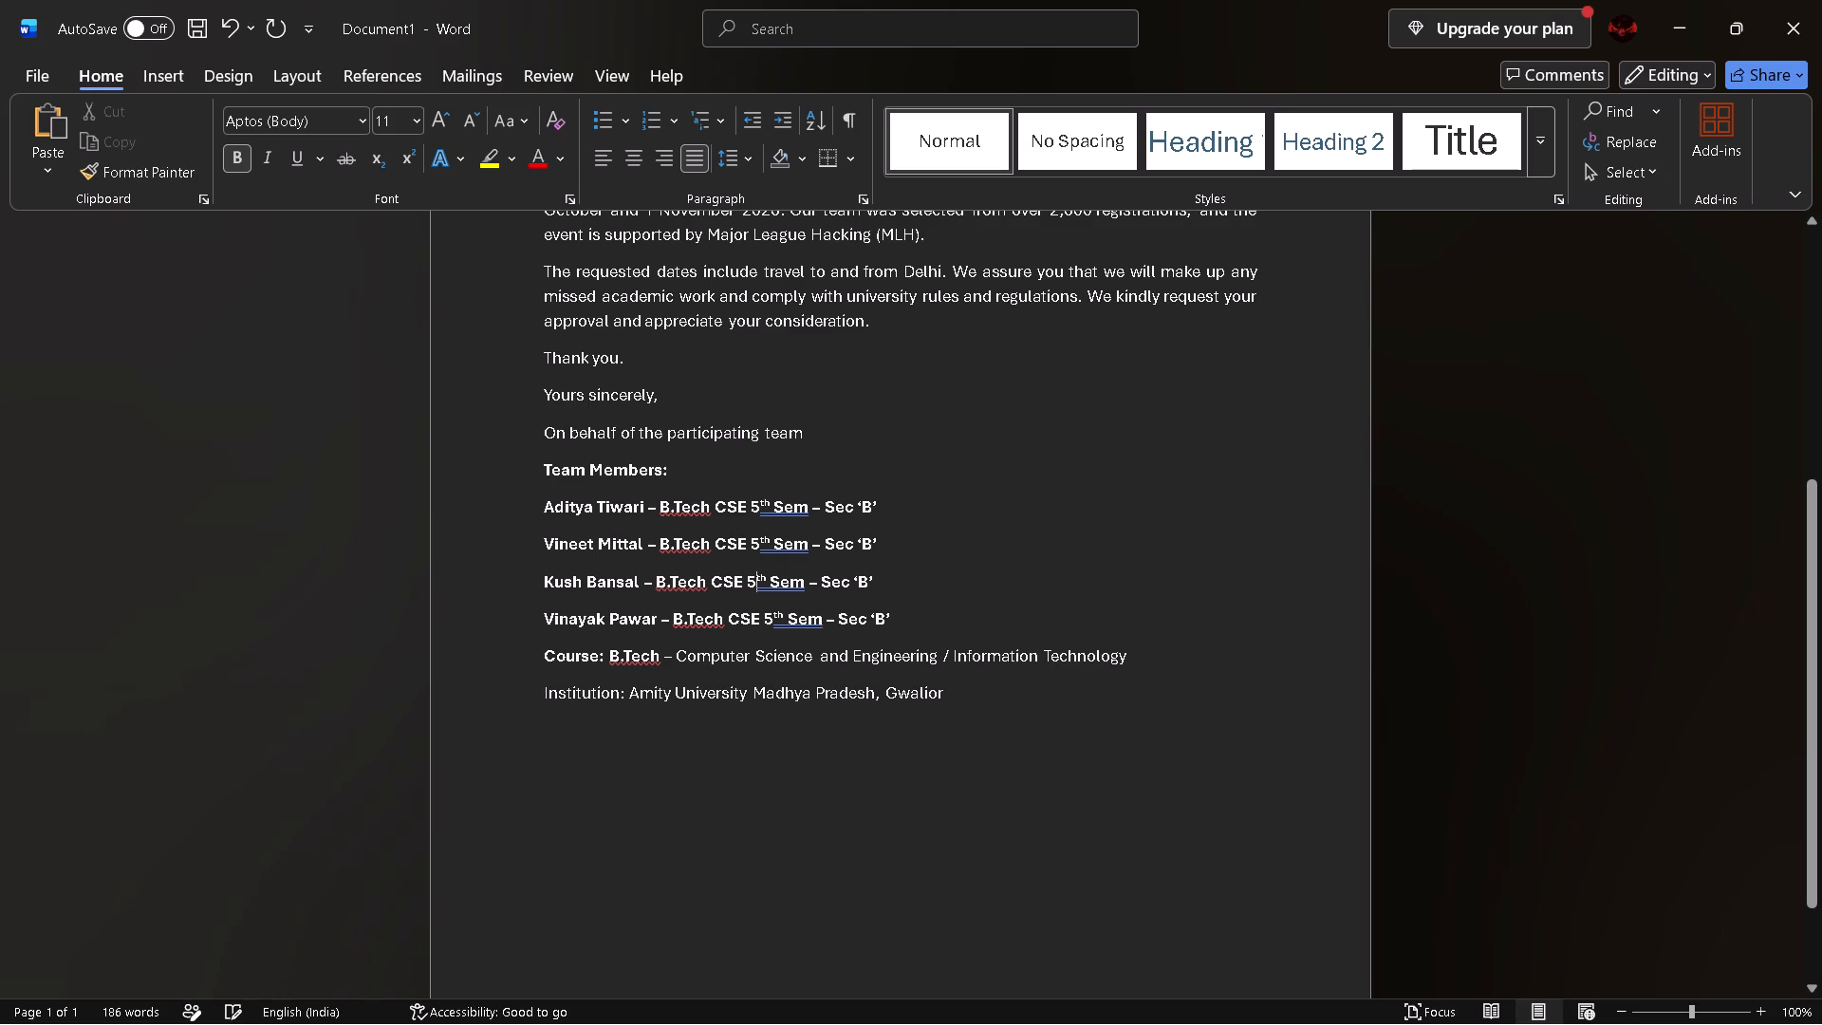
key("BackSpace")
key("7")
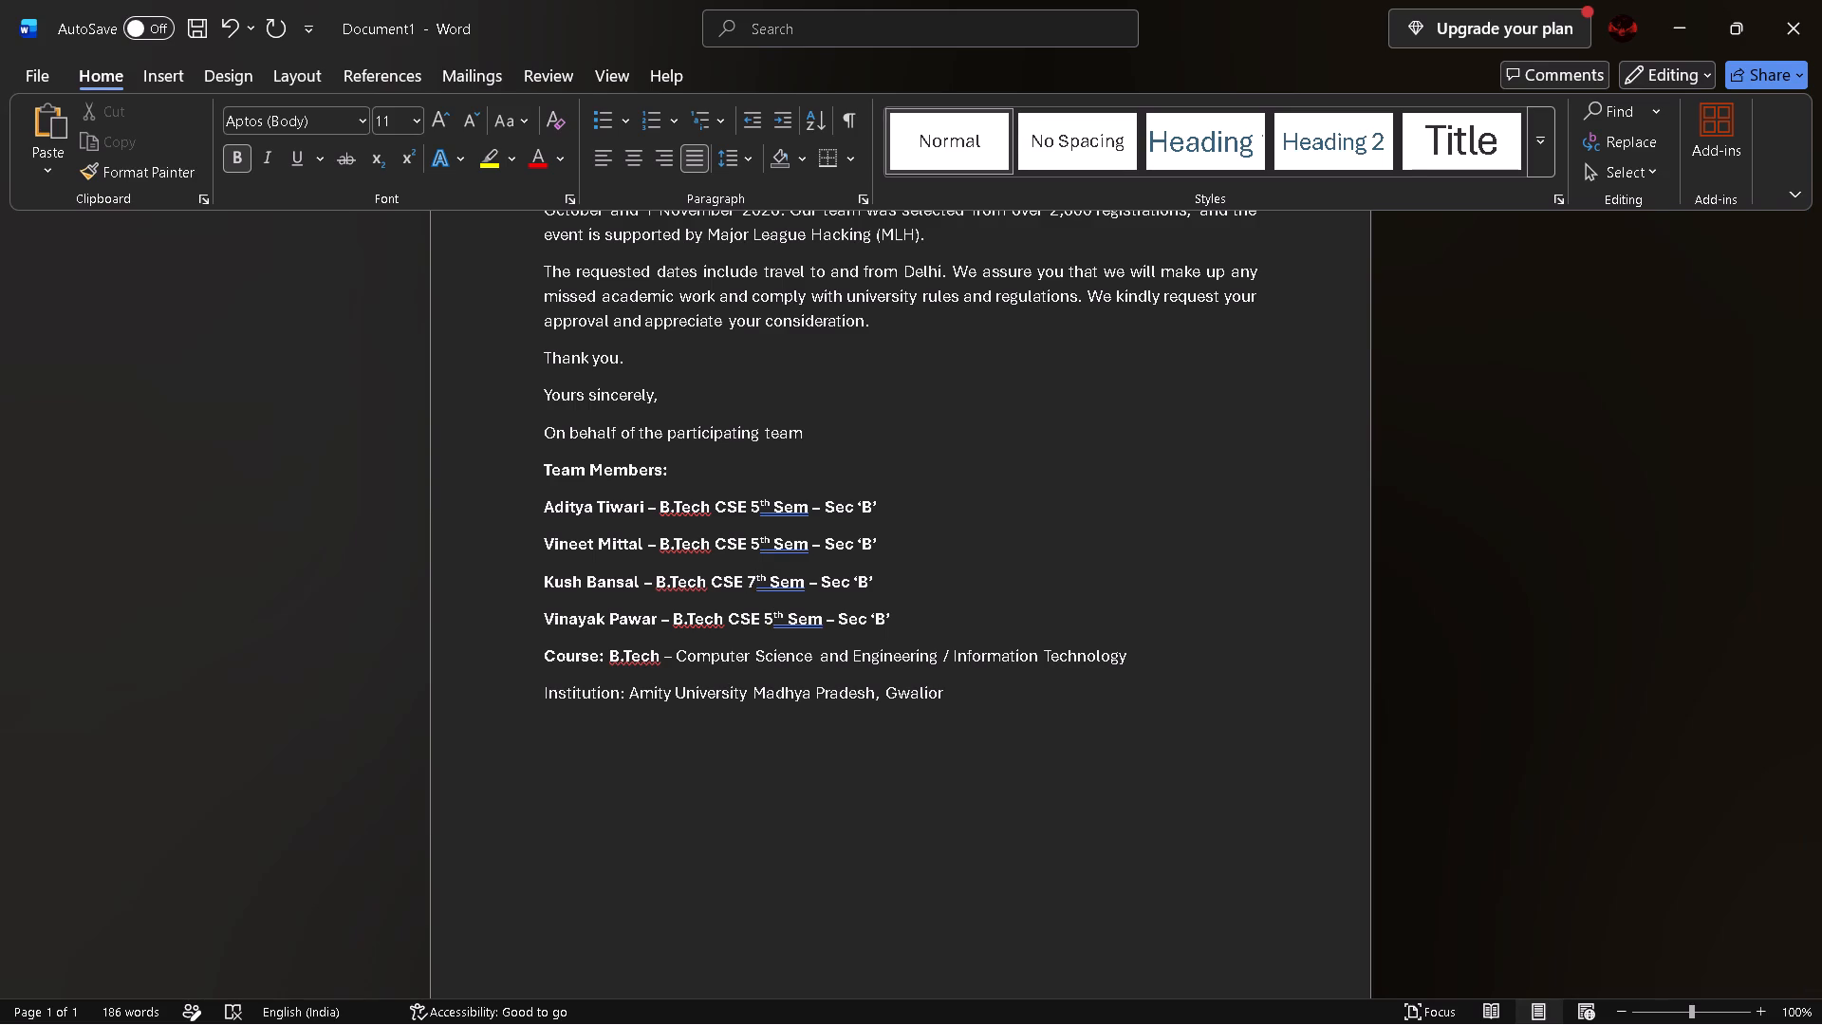
left_click(743, 586)
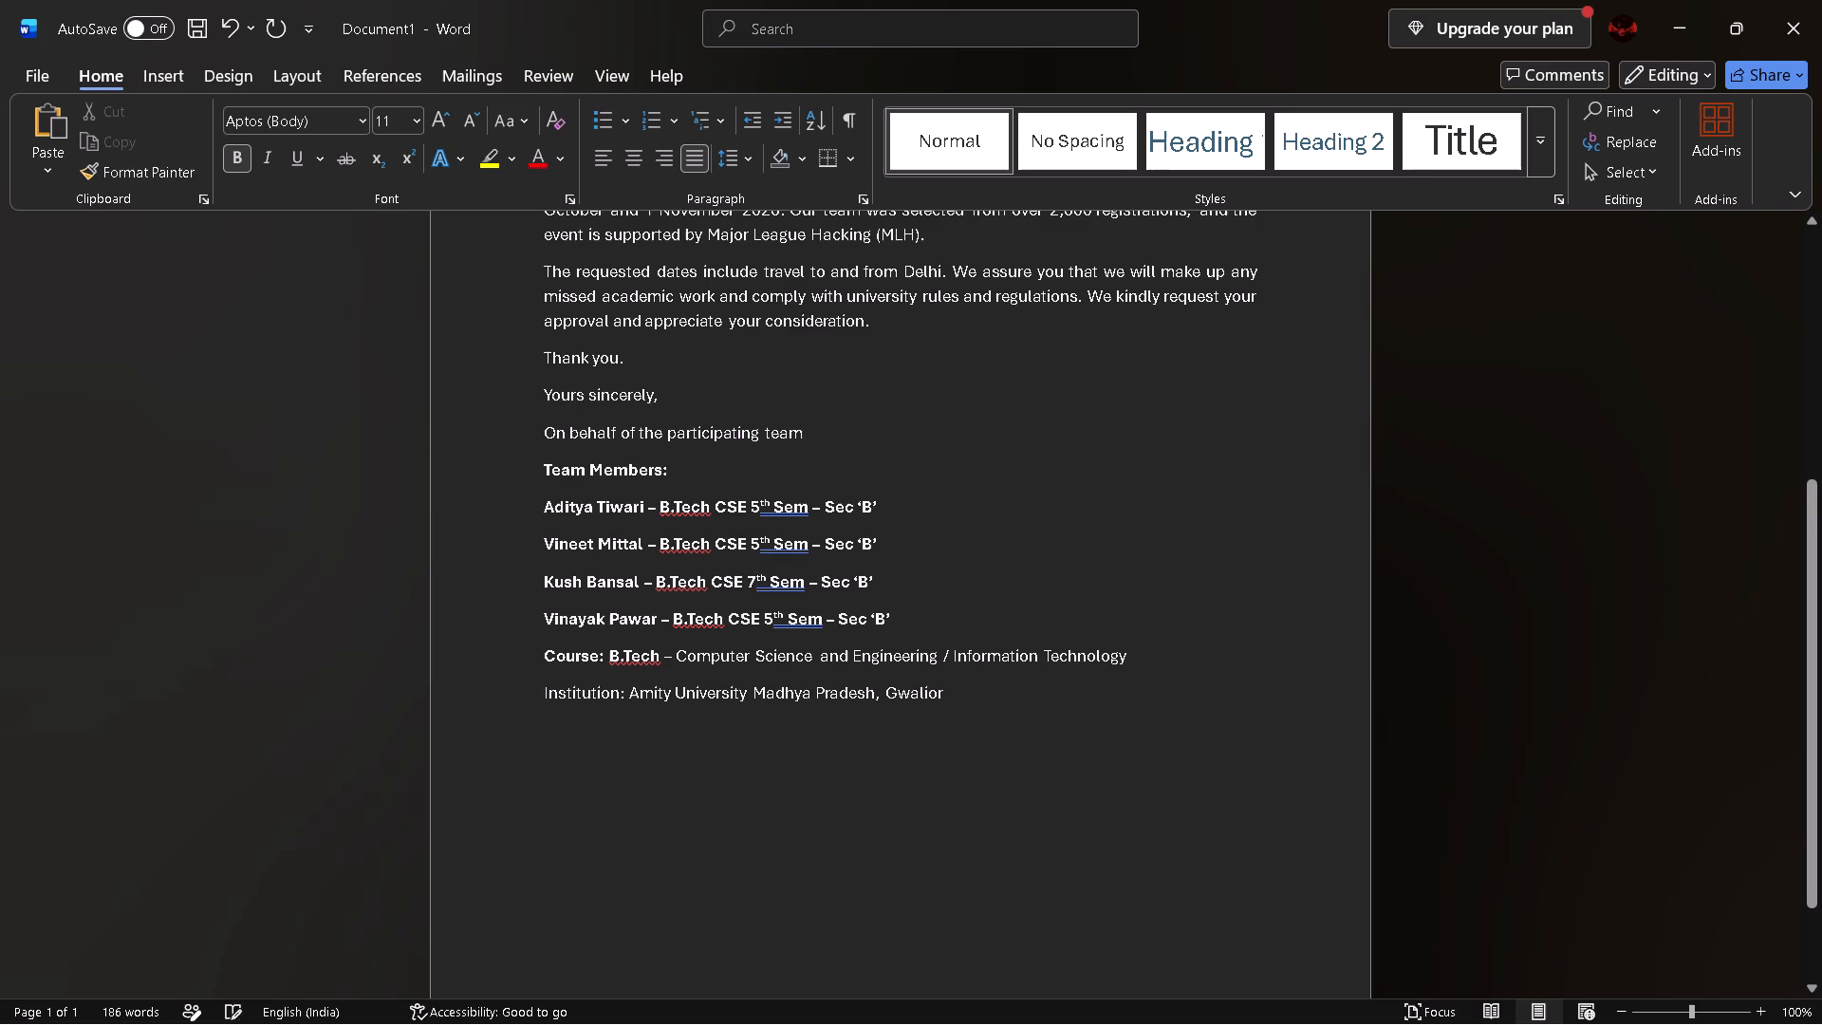
key("BackSpace")
key("BackSpace")
key("BackSpace")
type("IT")
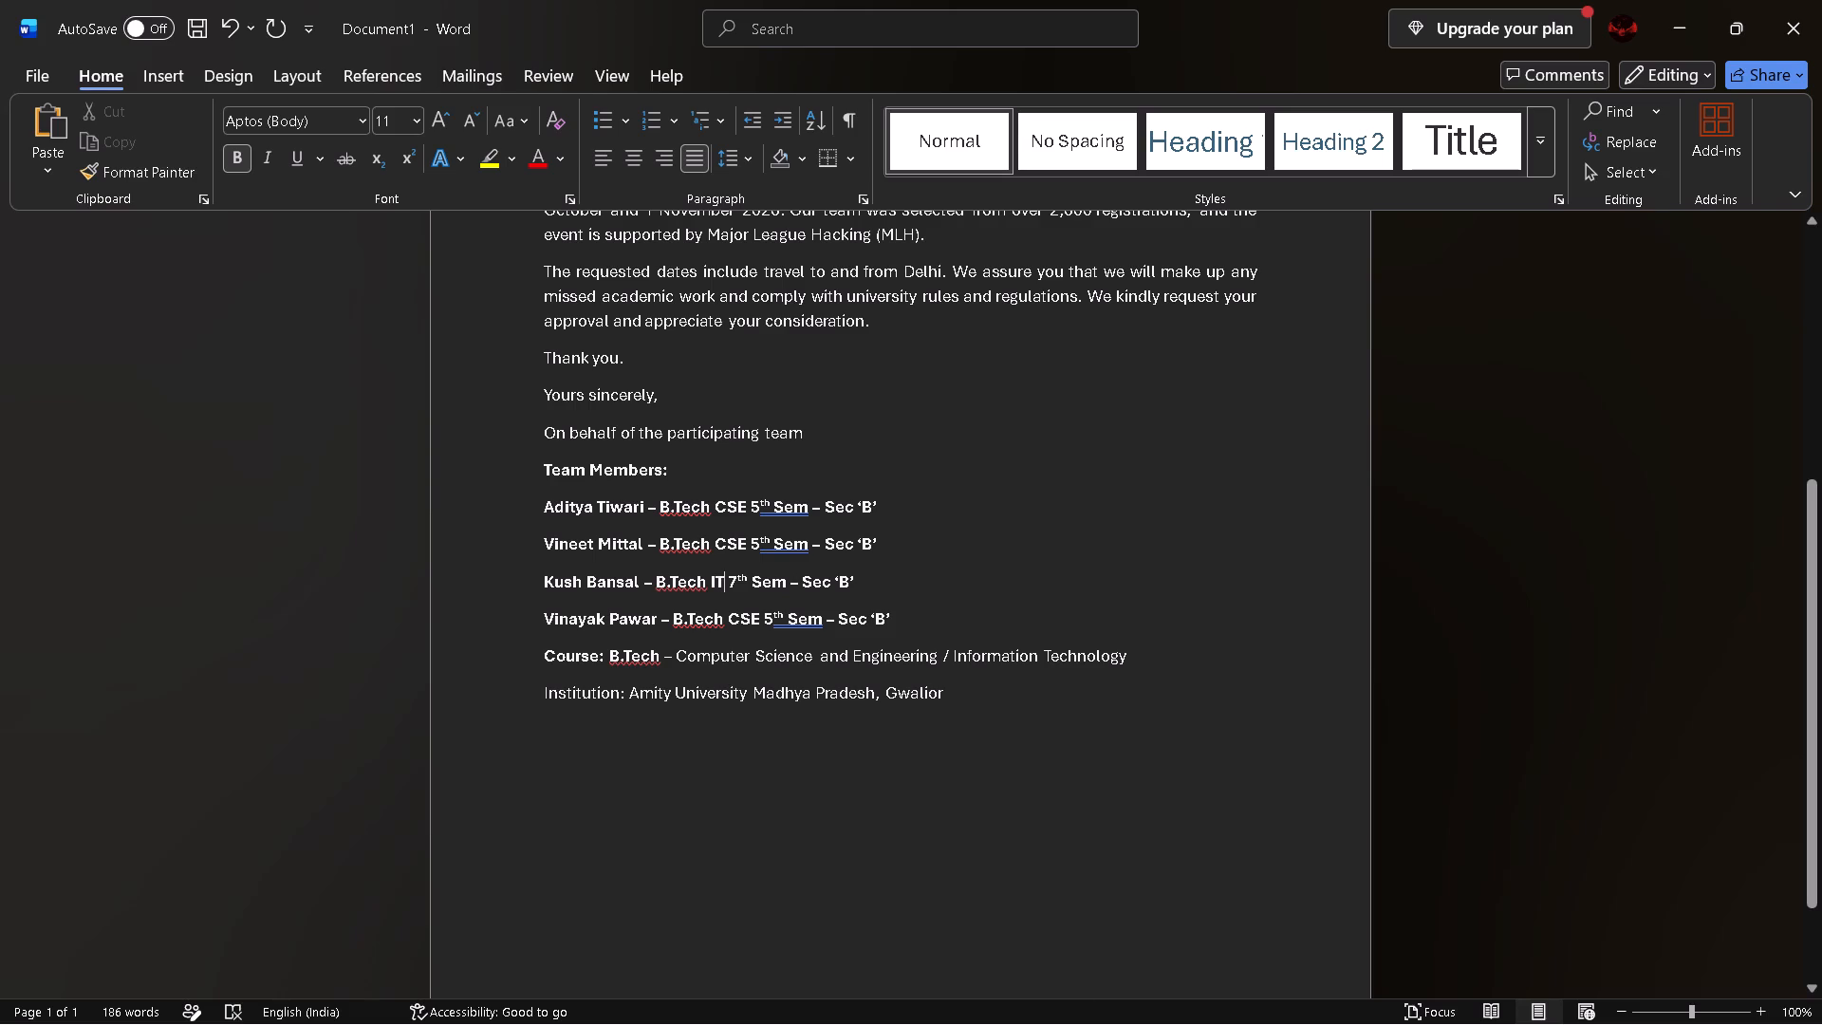
left_click(846, 583)
key("BackSpace")
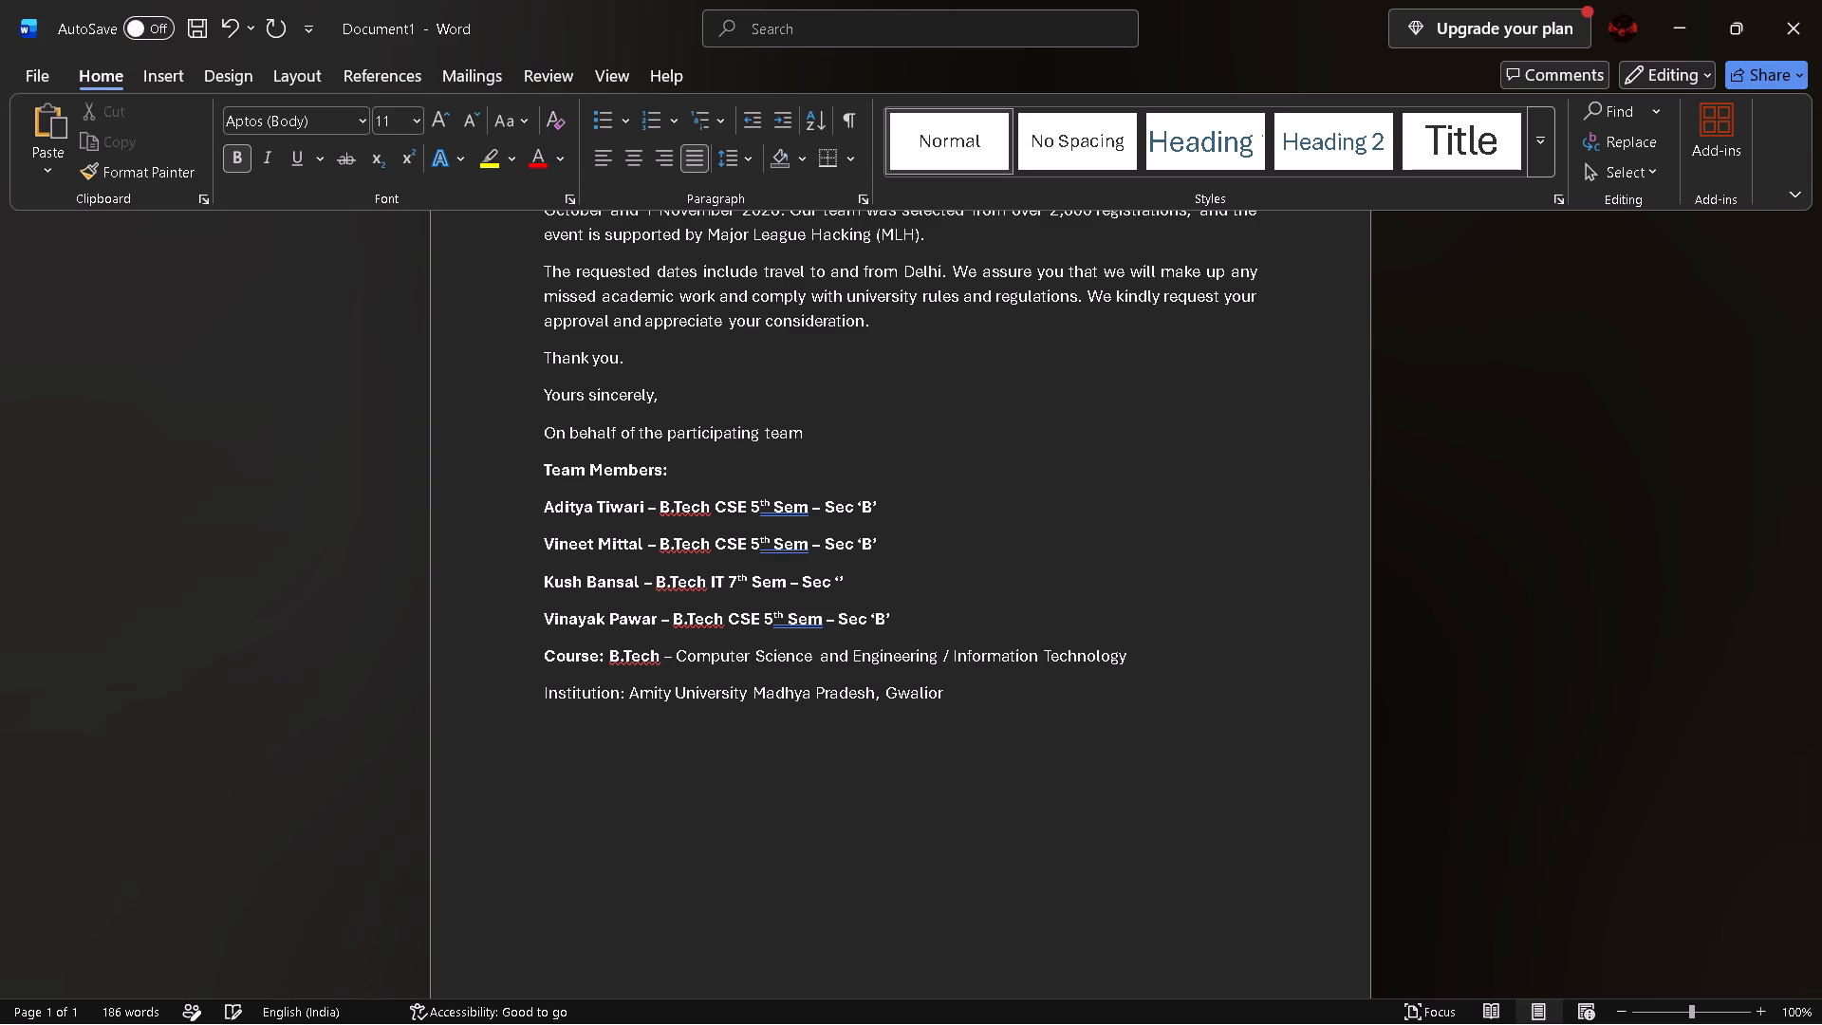
key("a")
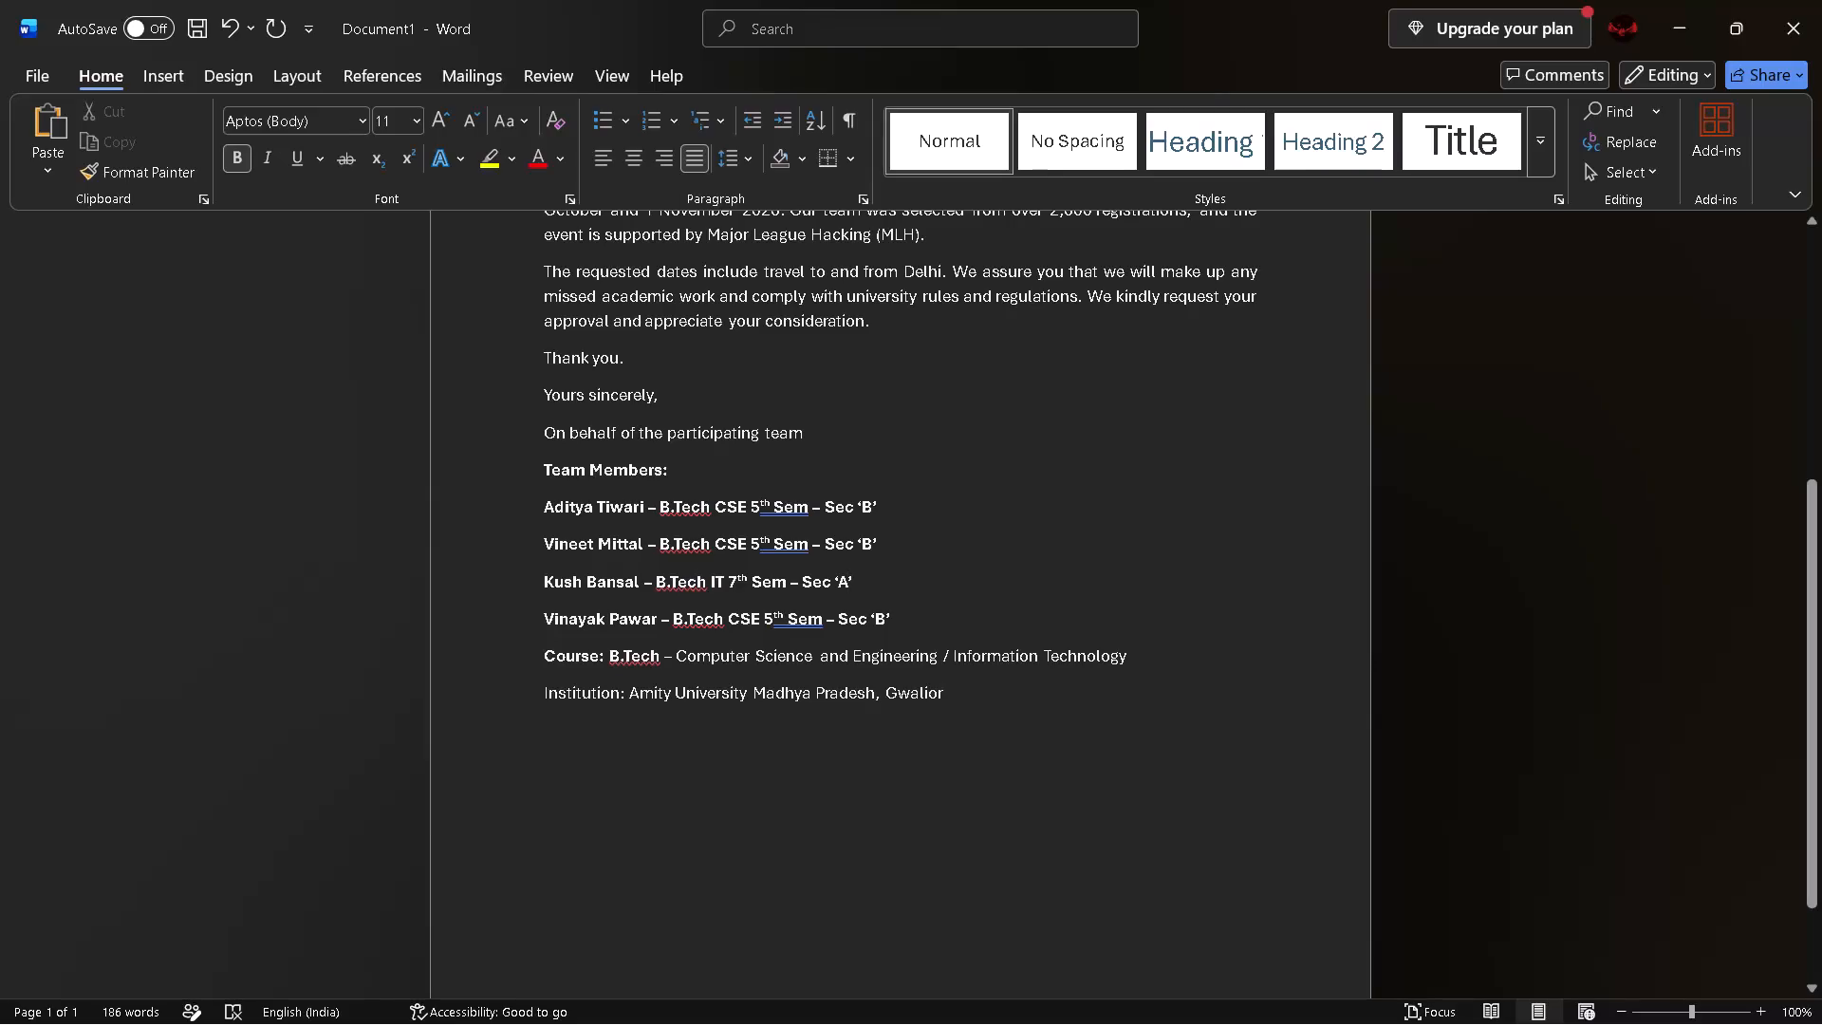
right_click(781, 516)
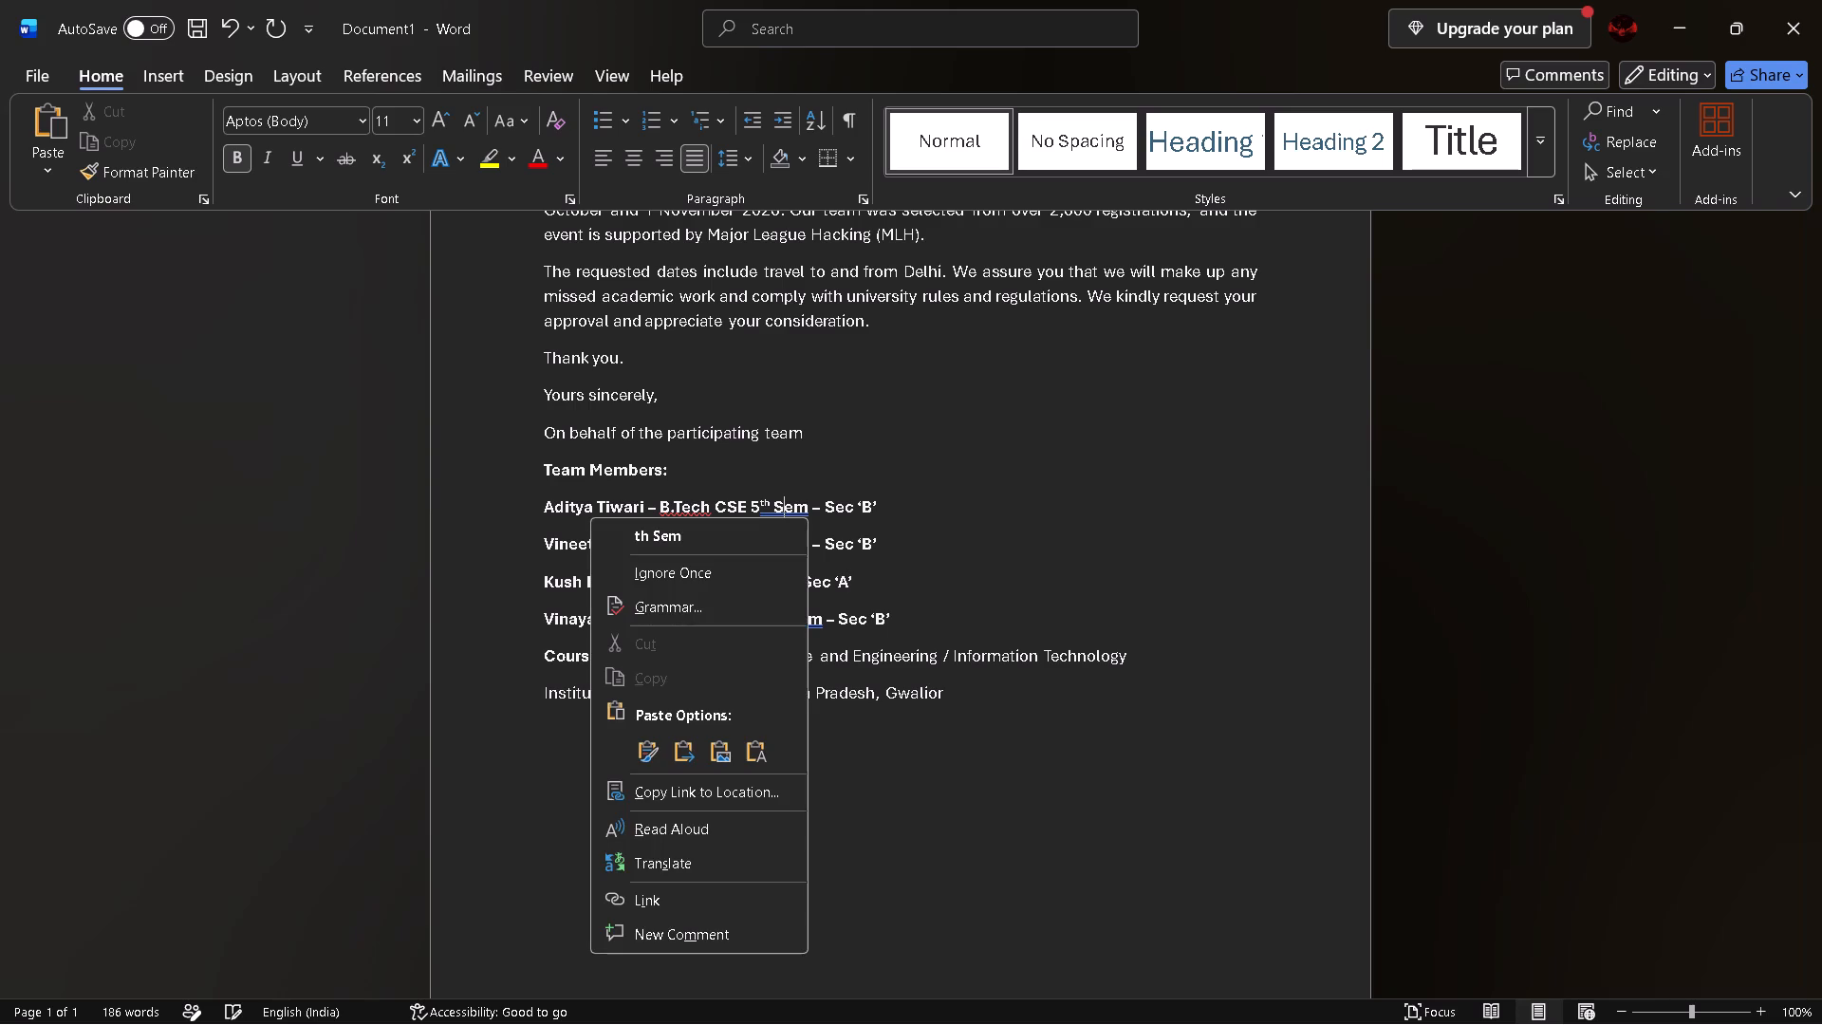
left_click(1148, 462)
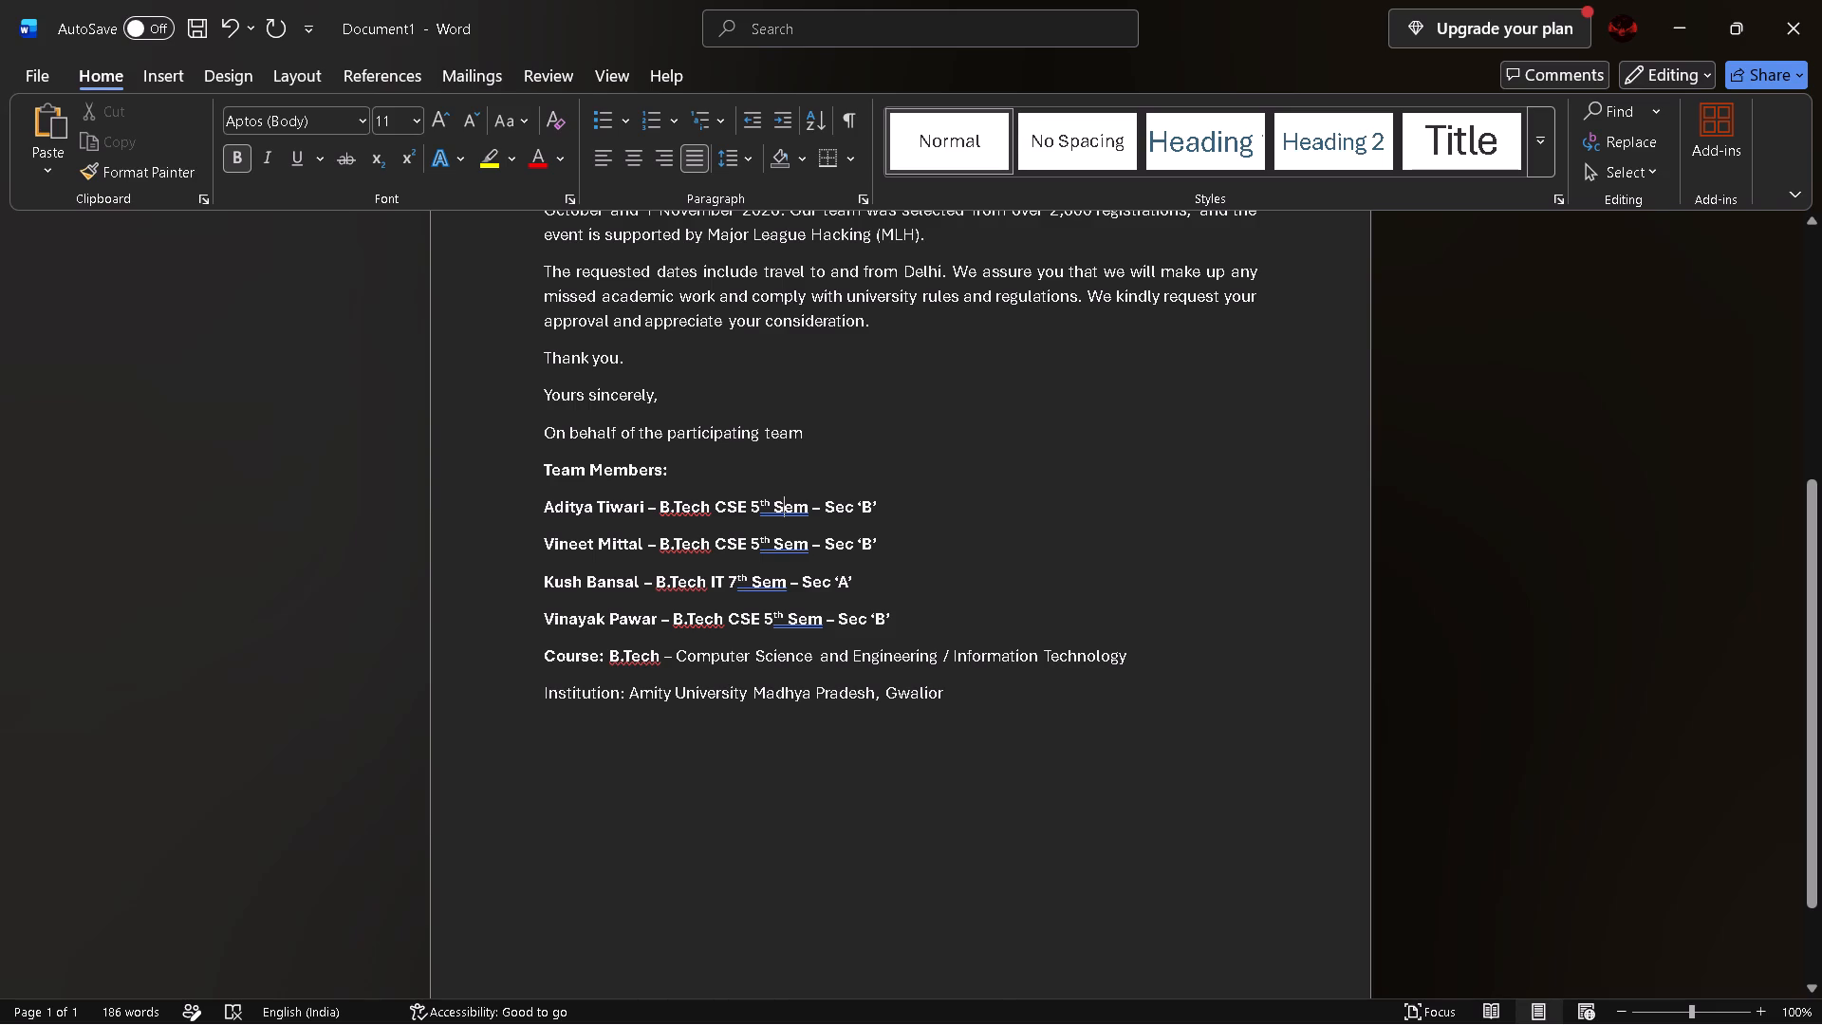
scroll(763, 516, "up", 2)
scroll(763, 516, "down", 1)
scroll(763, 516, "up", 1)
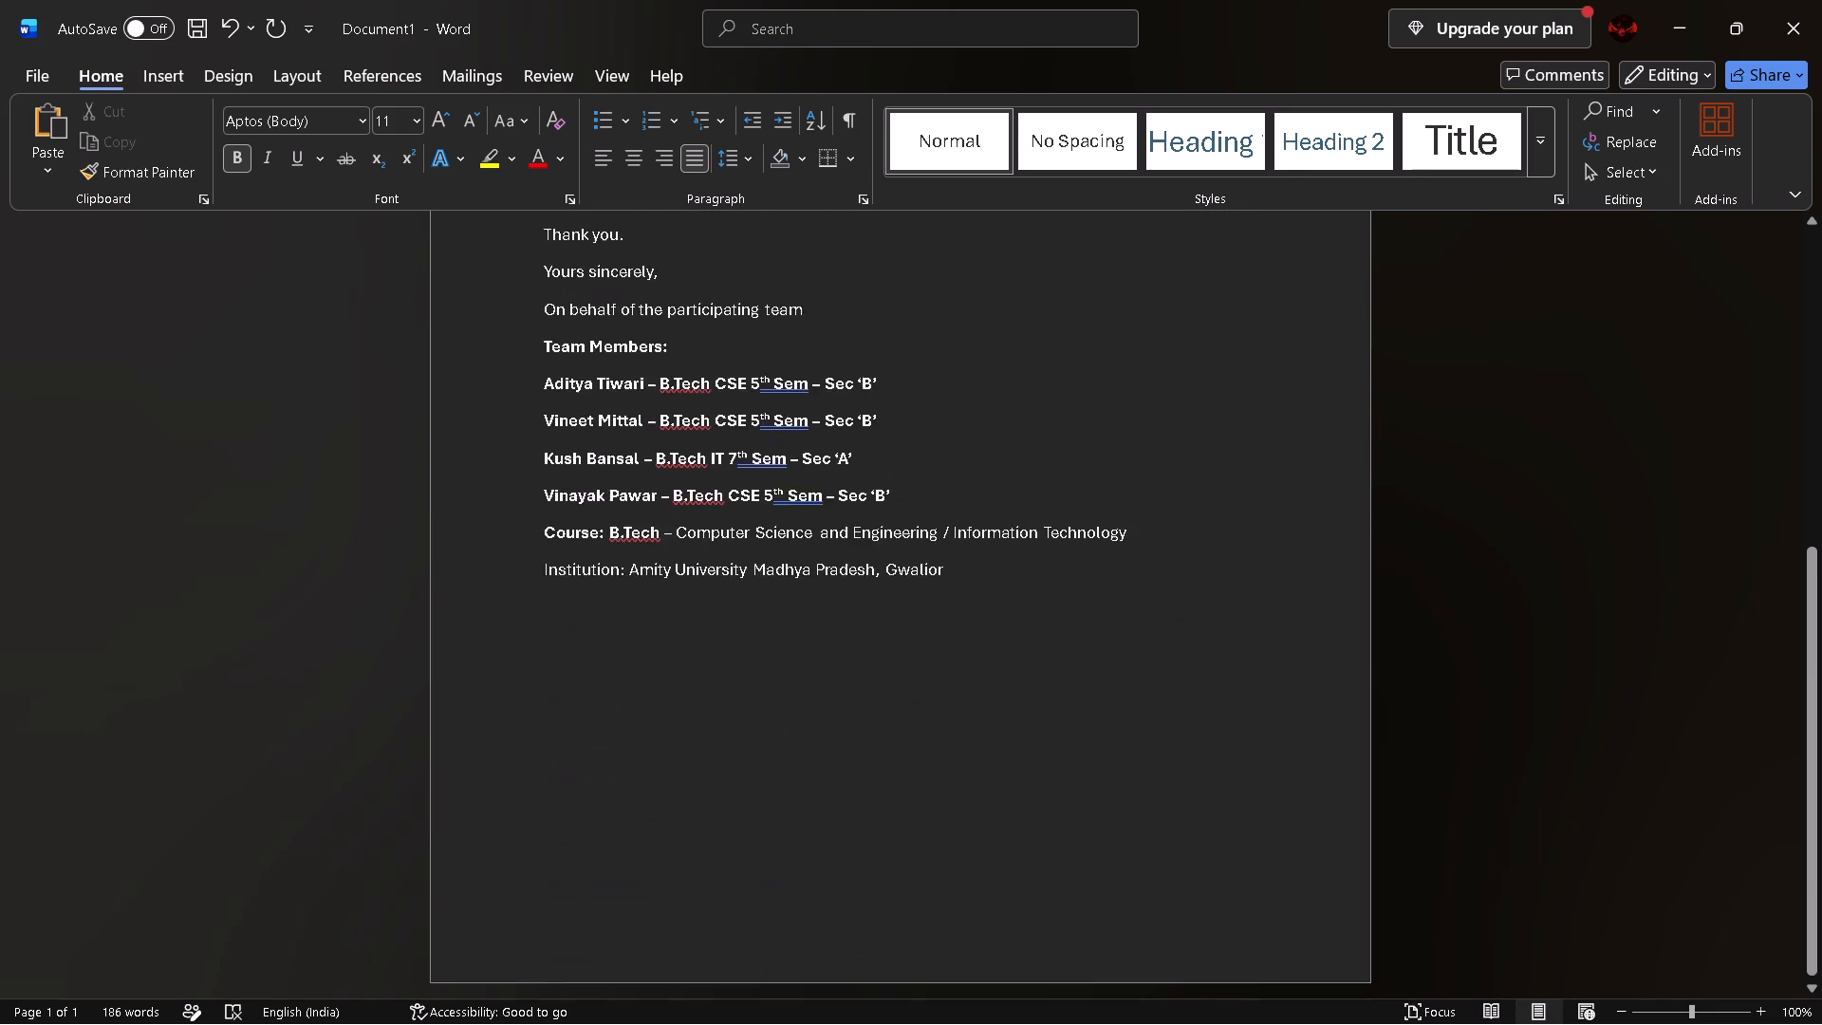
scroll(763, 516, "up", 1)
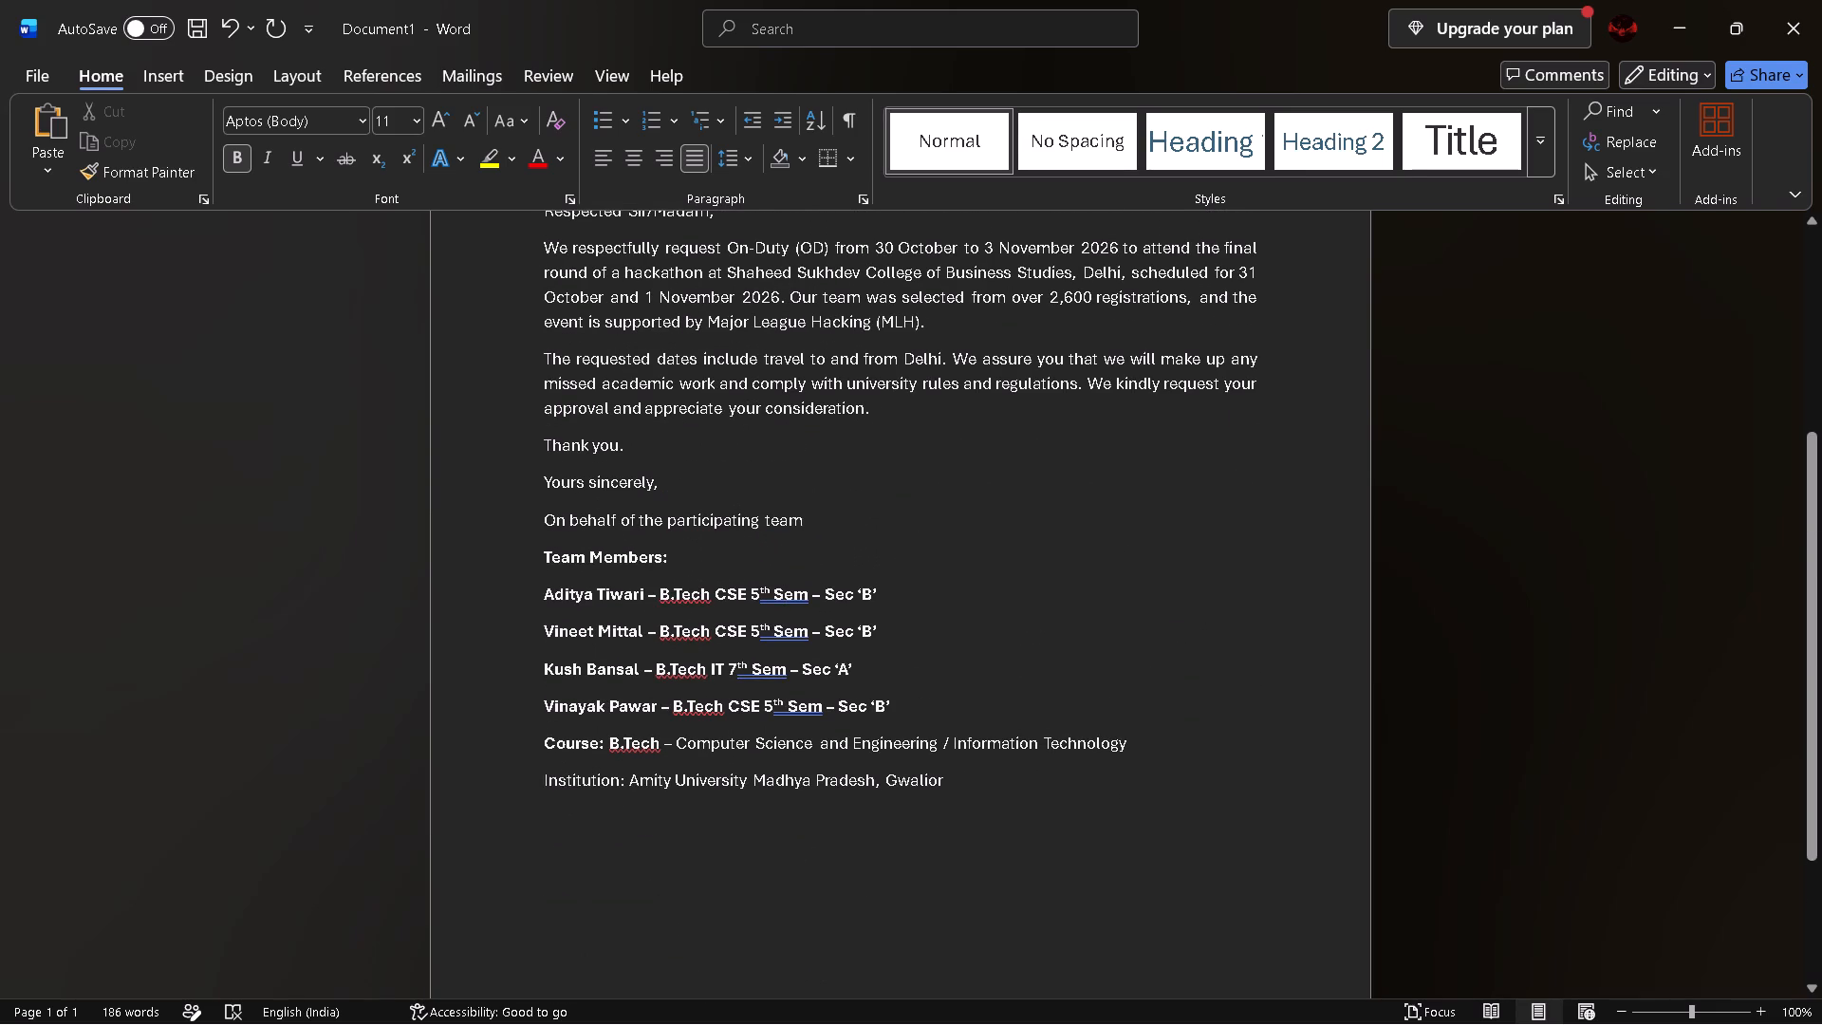
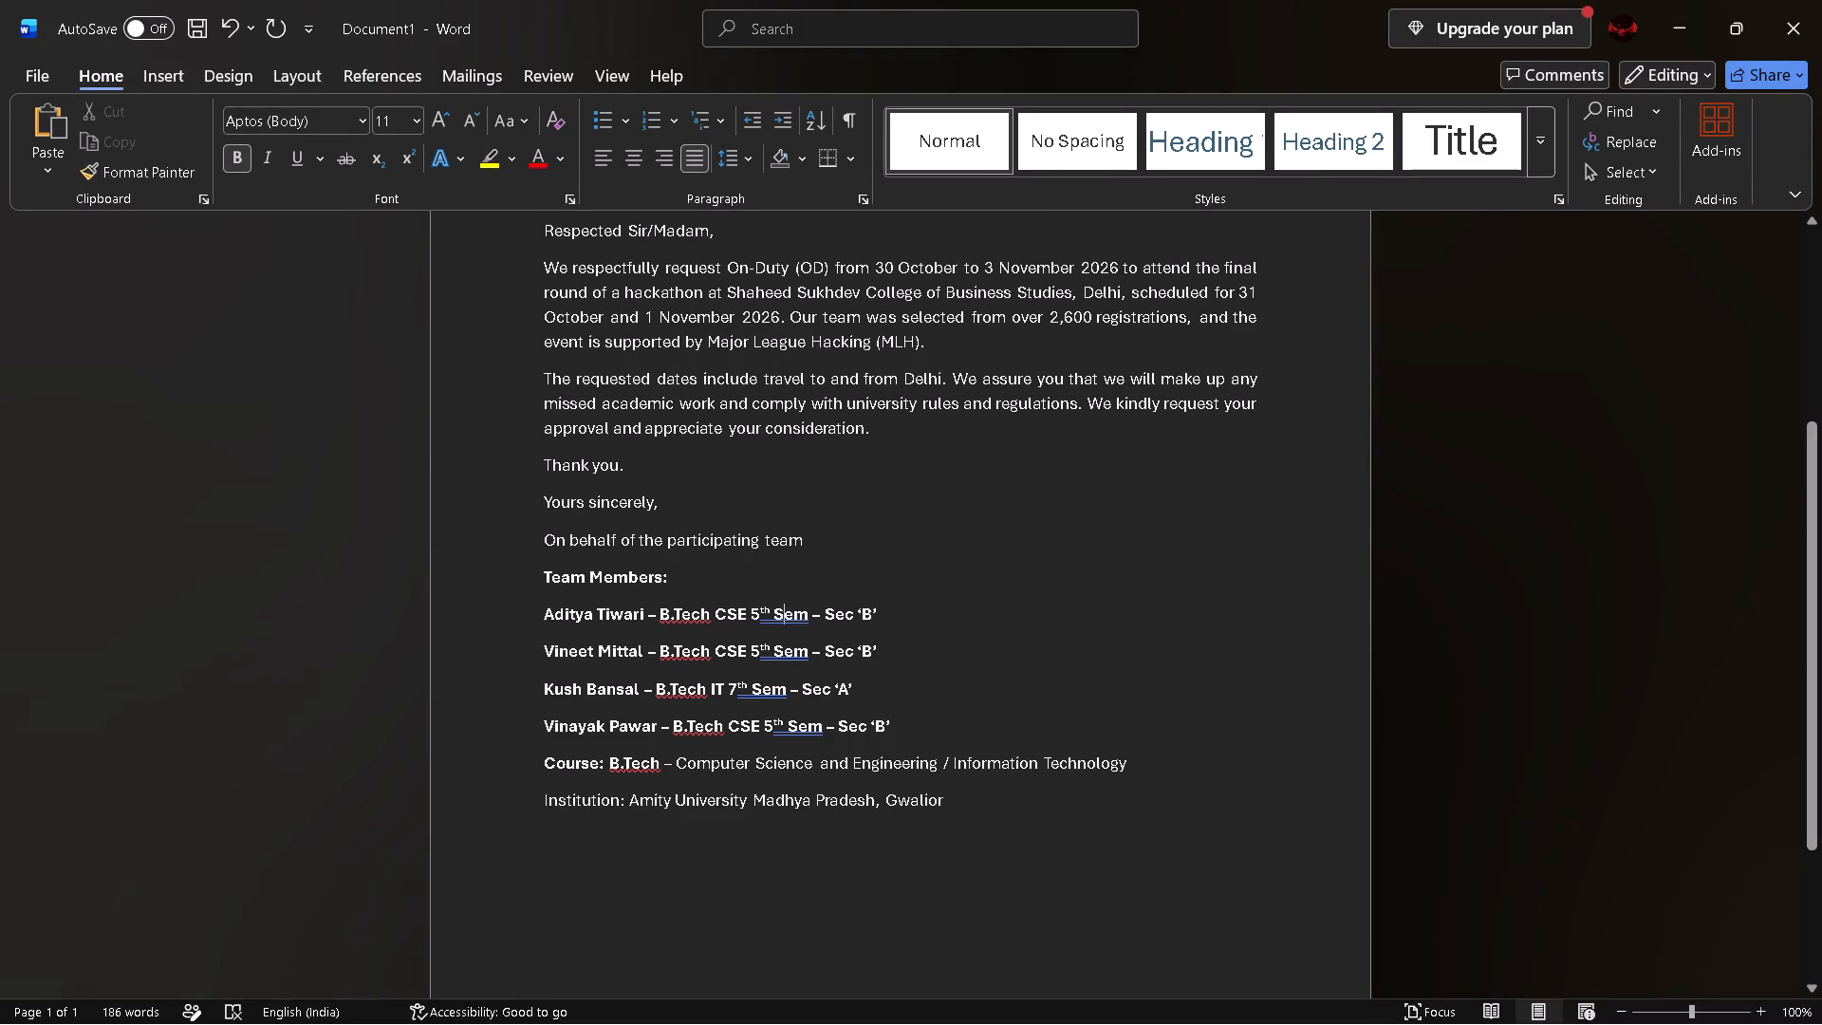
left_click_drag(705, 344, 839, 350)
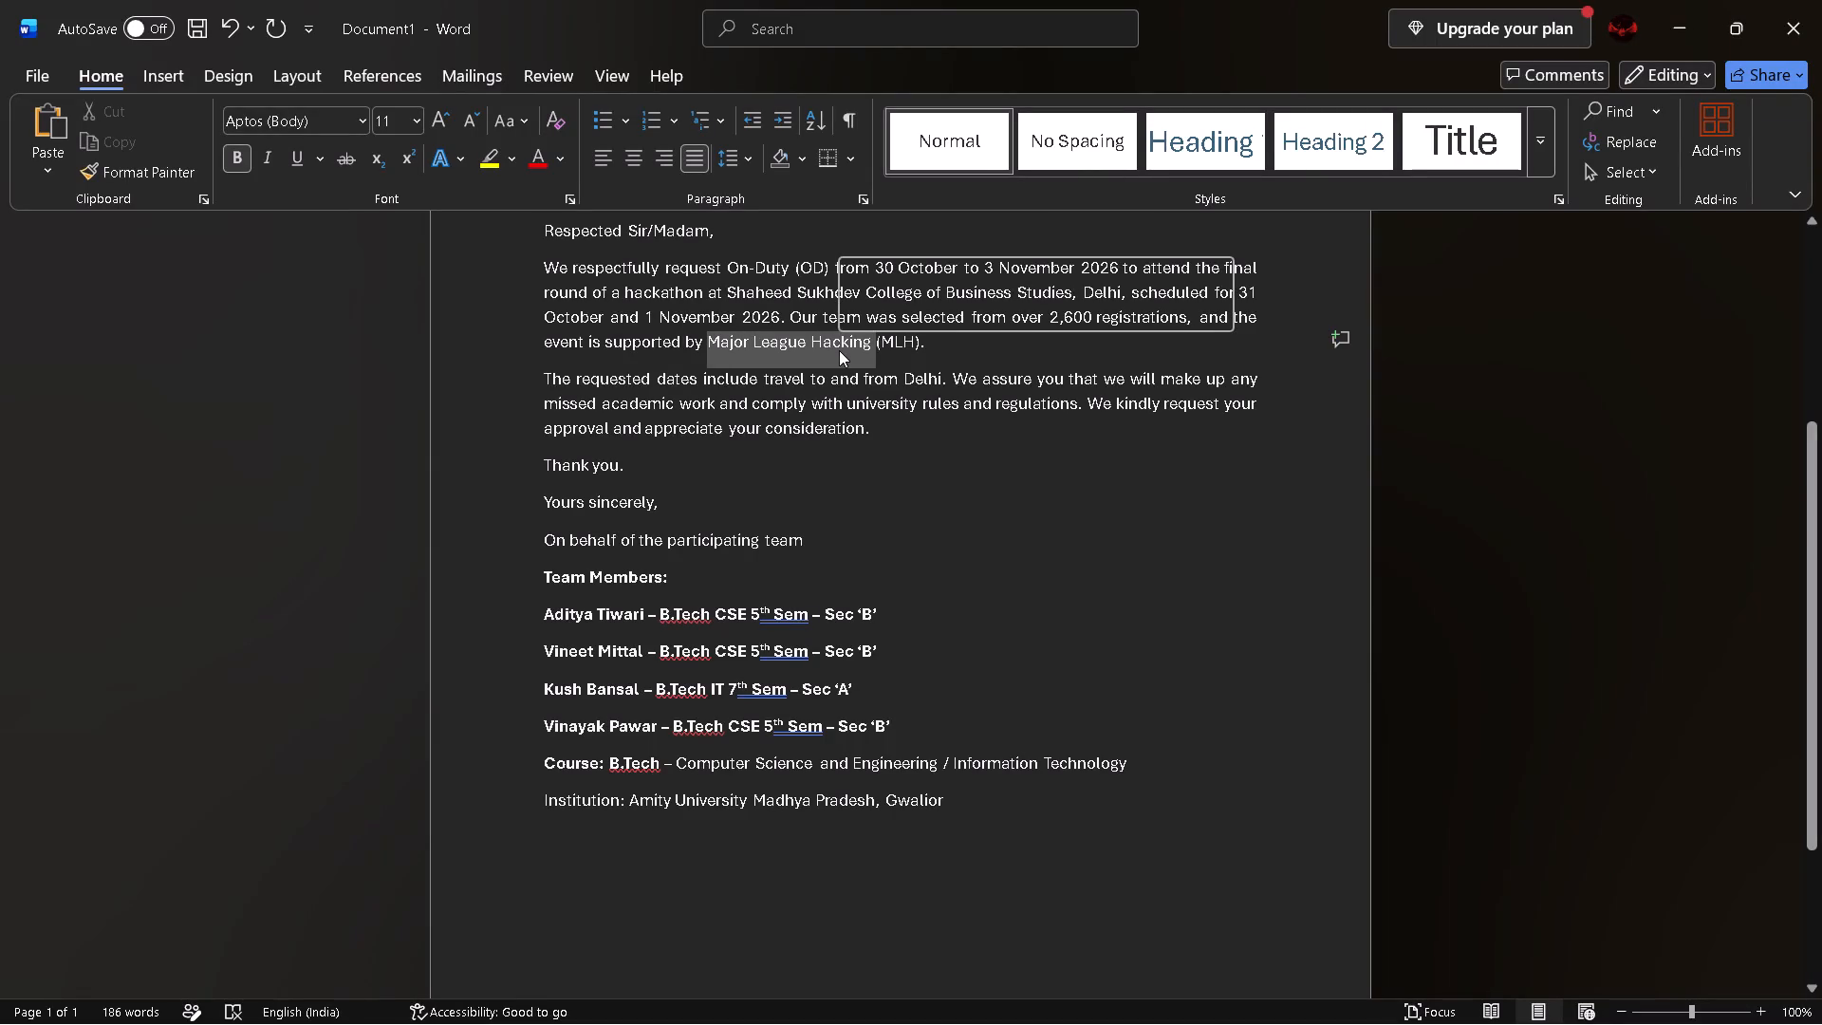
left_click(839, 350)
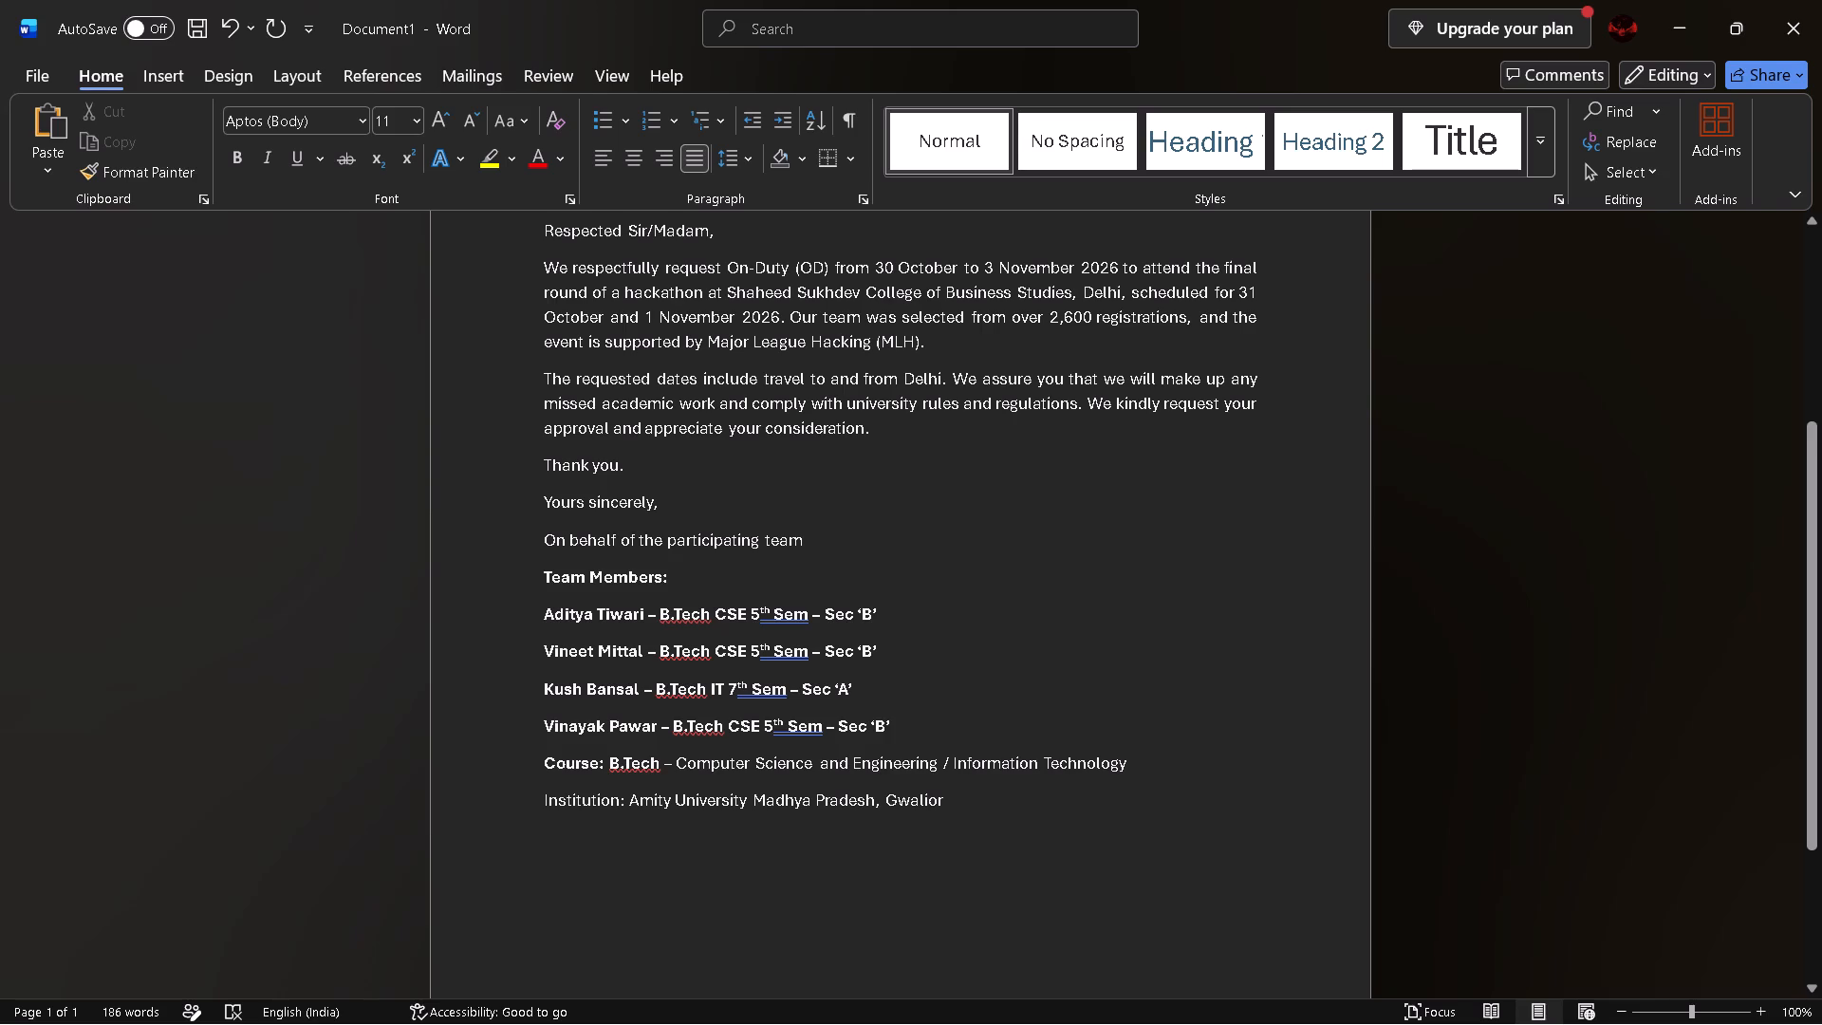
Delete "scheduled for 31 October and 1 November 2026." from the first body paragraph and end the sentence after "Delhi" with a full stop and space.
scroll(1246, 293, "up", 1)
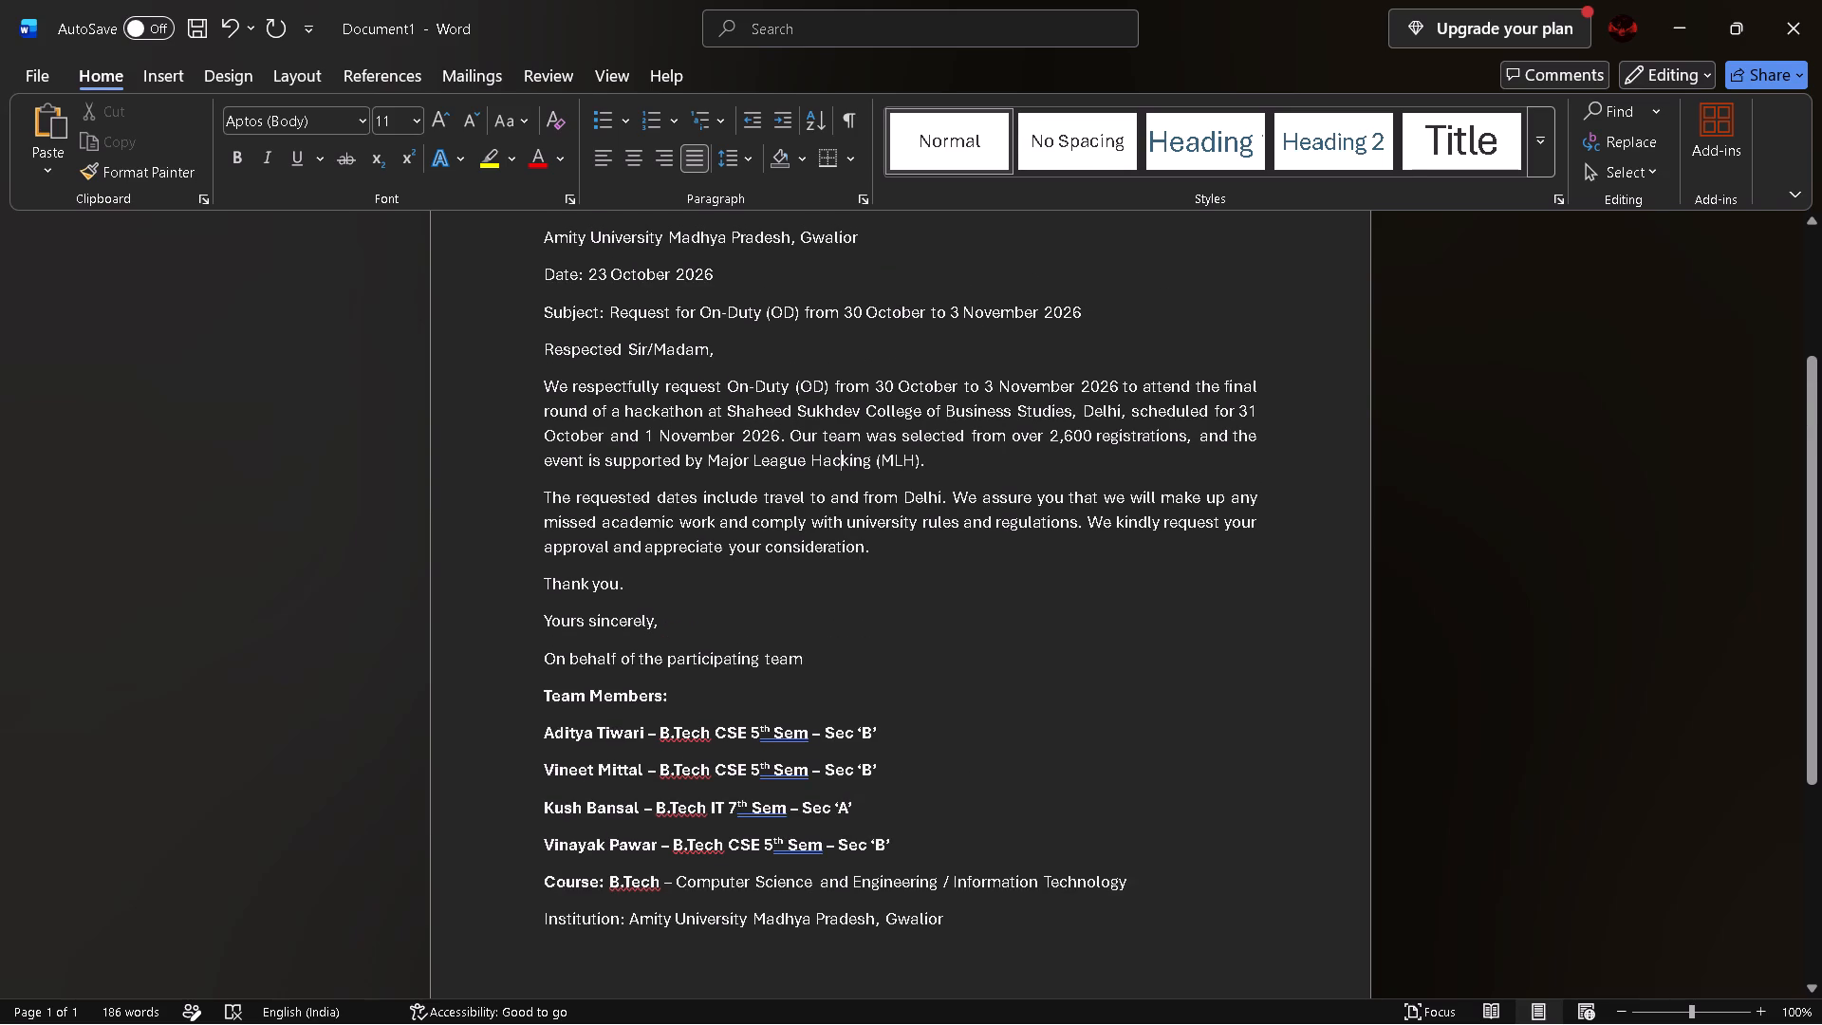
scroll(1246, 293, "up", 1)
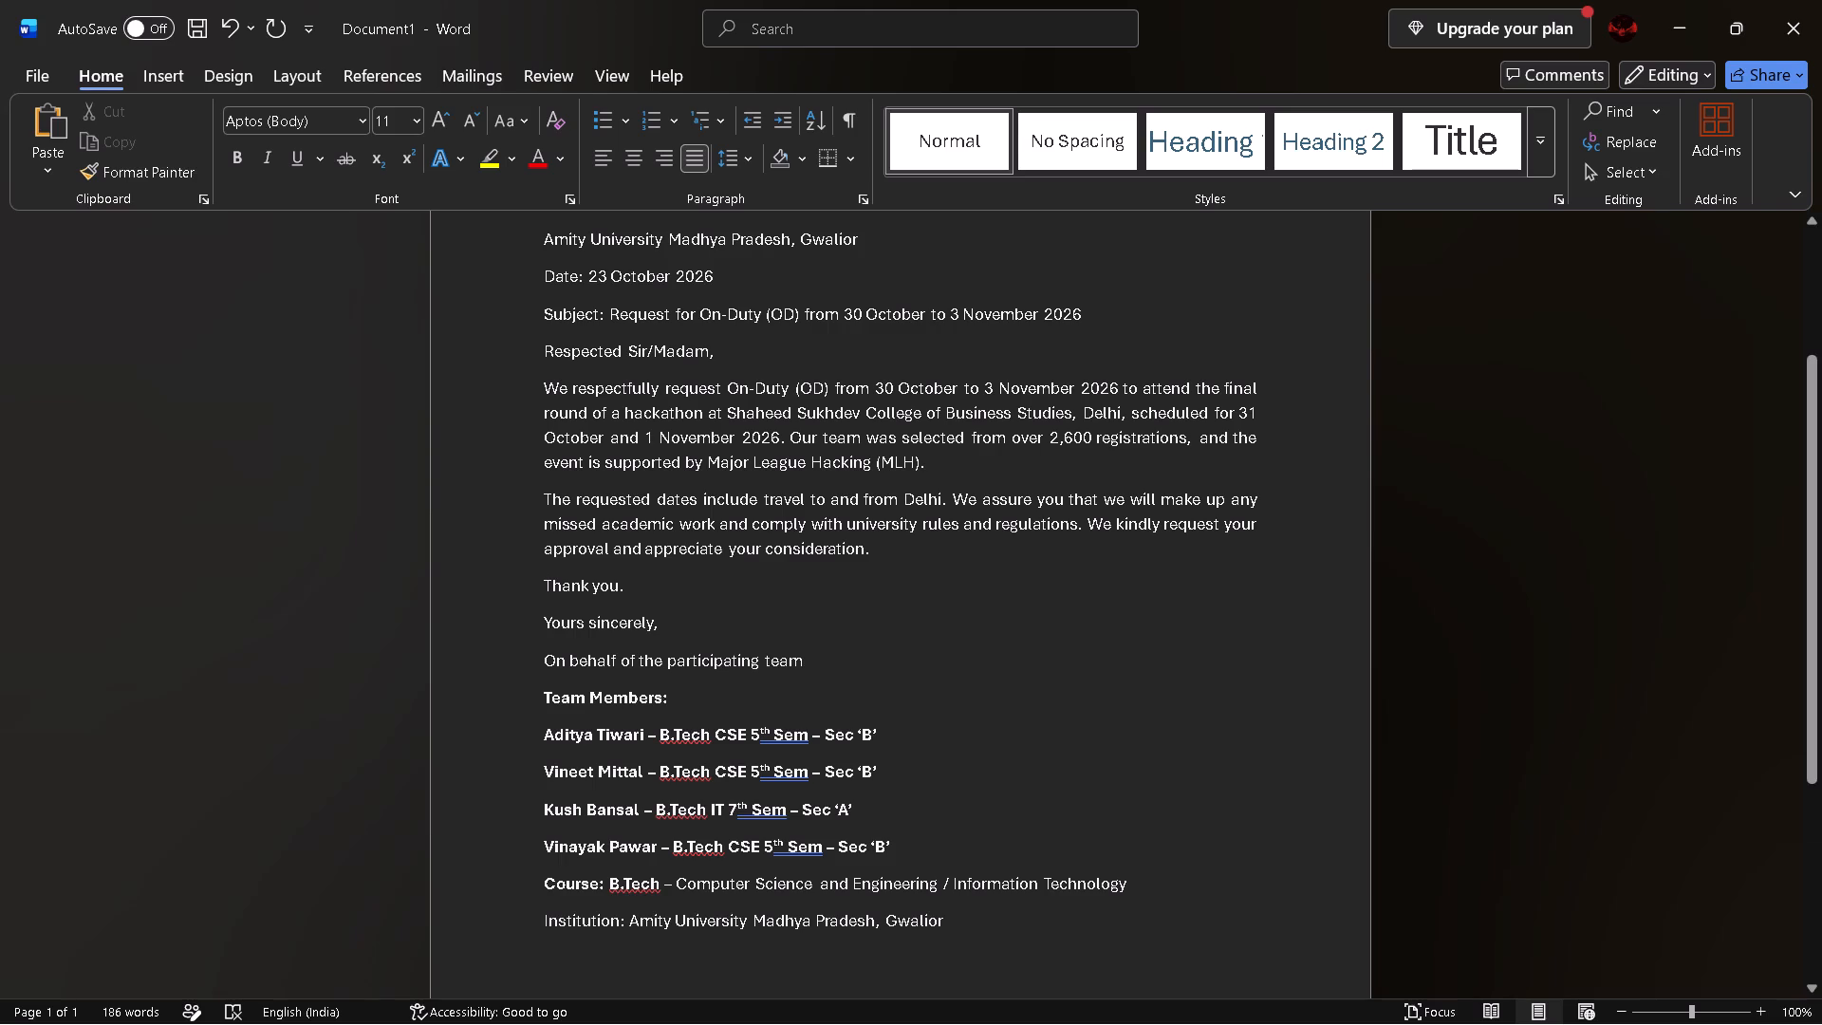
left_click_drag(784, 438, 1142, 426)
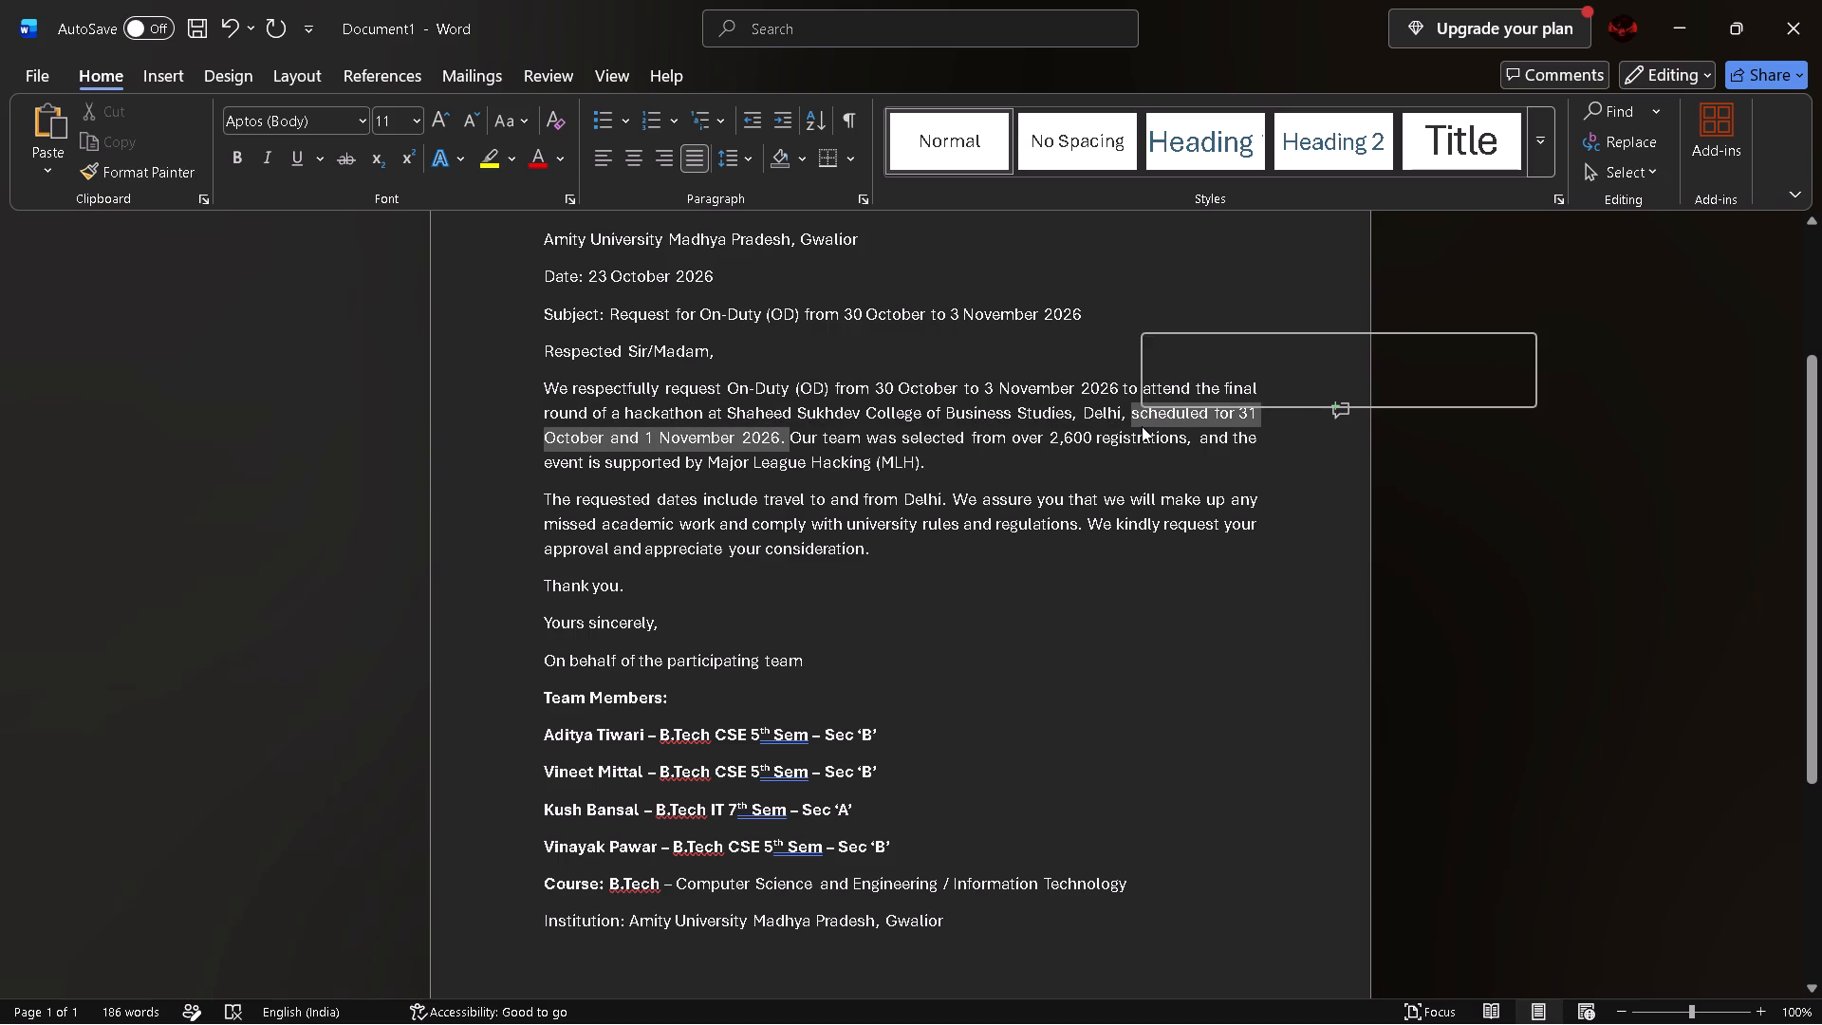
key("BackSpace")
key("BackSpace")
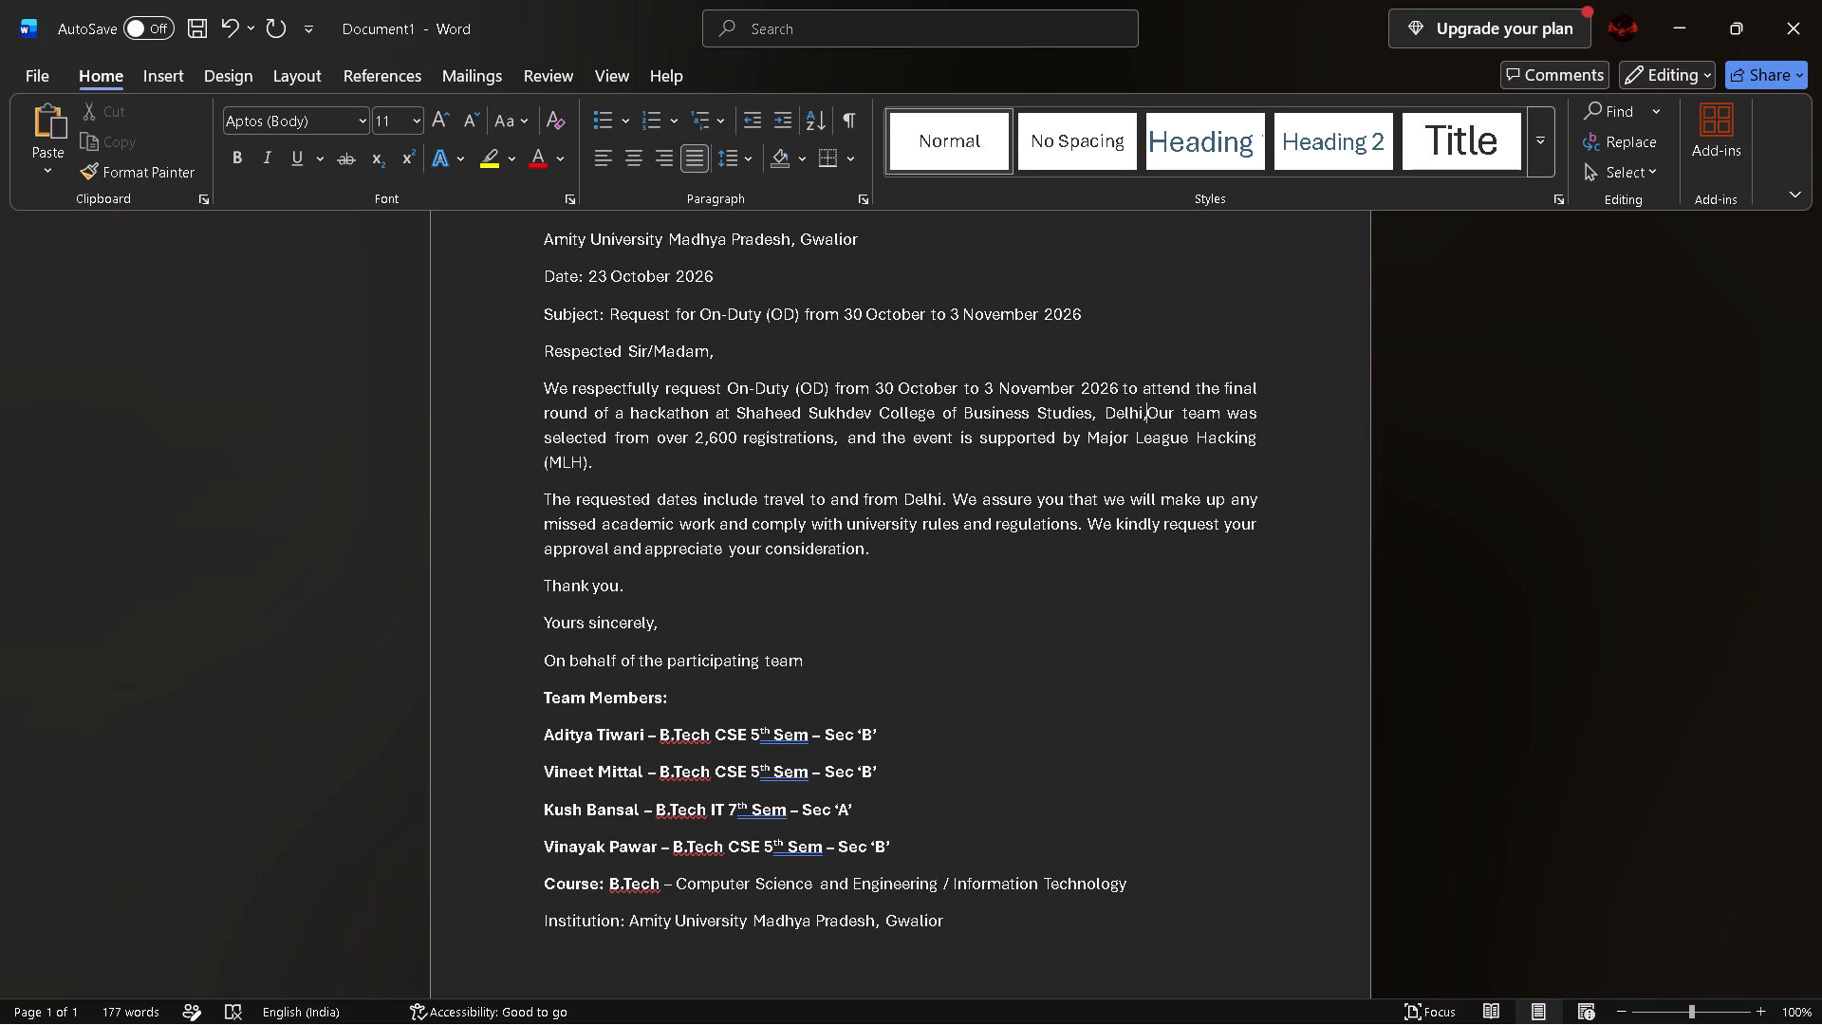
key("BackSpace")
type(".")
key("space")
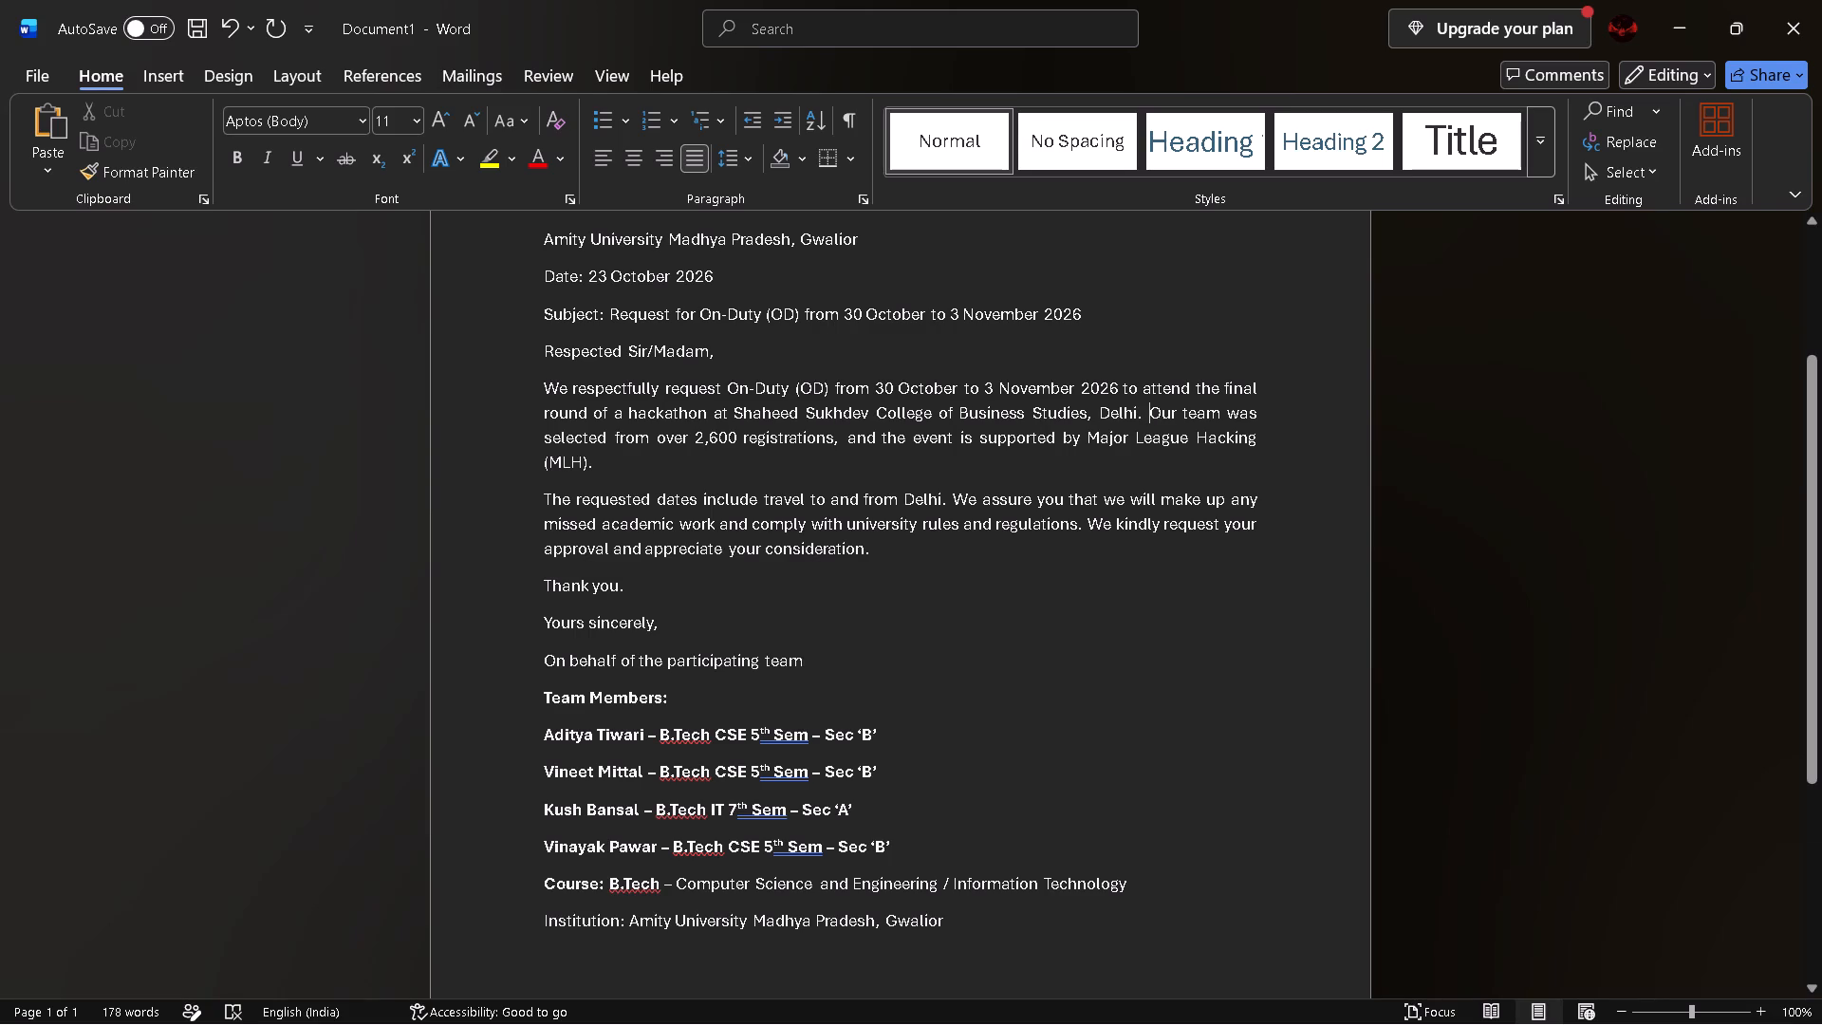
Change the On-Duty start day in the first body paragraph, trying 28 and 29 October, and remove its last digit again.
left_click(892, 392)
key("BackSpace")
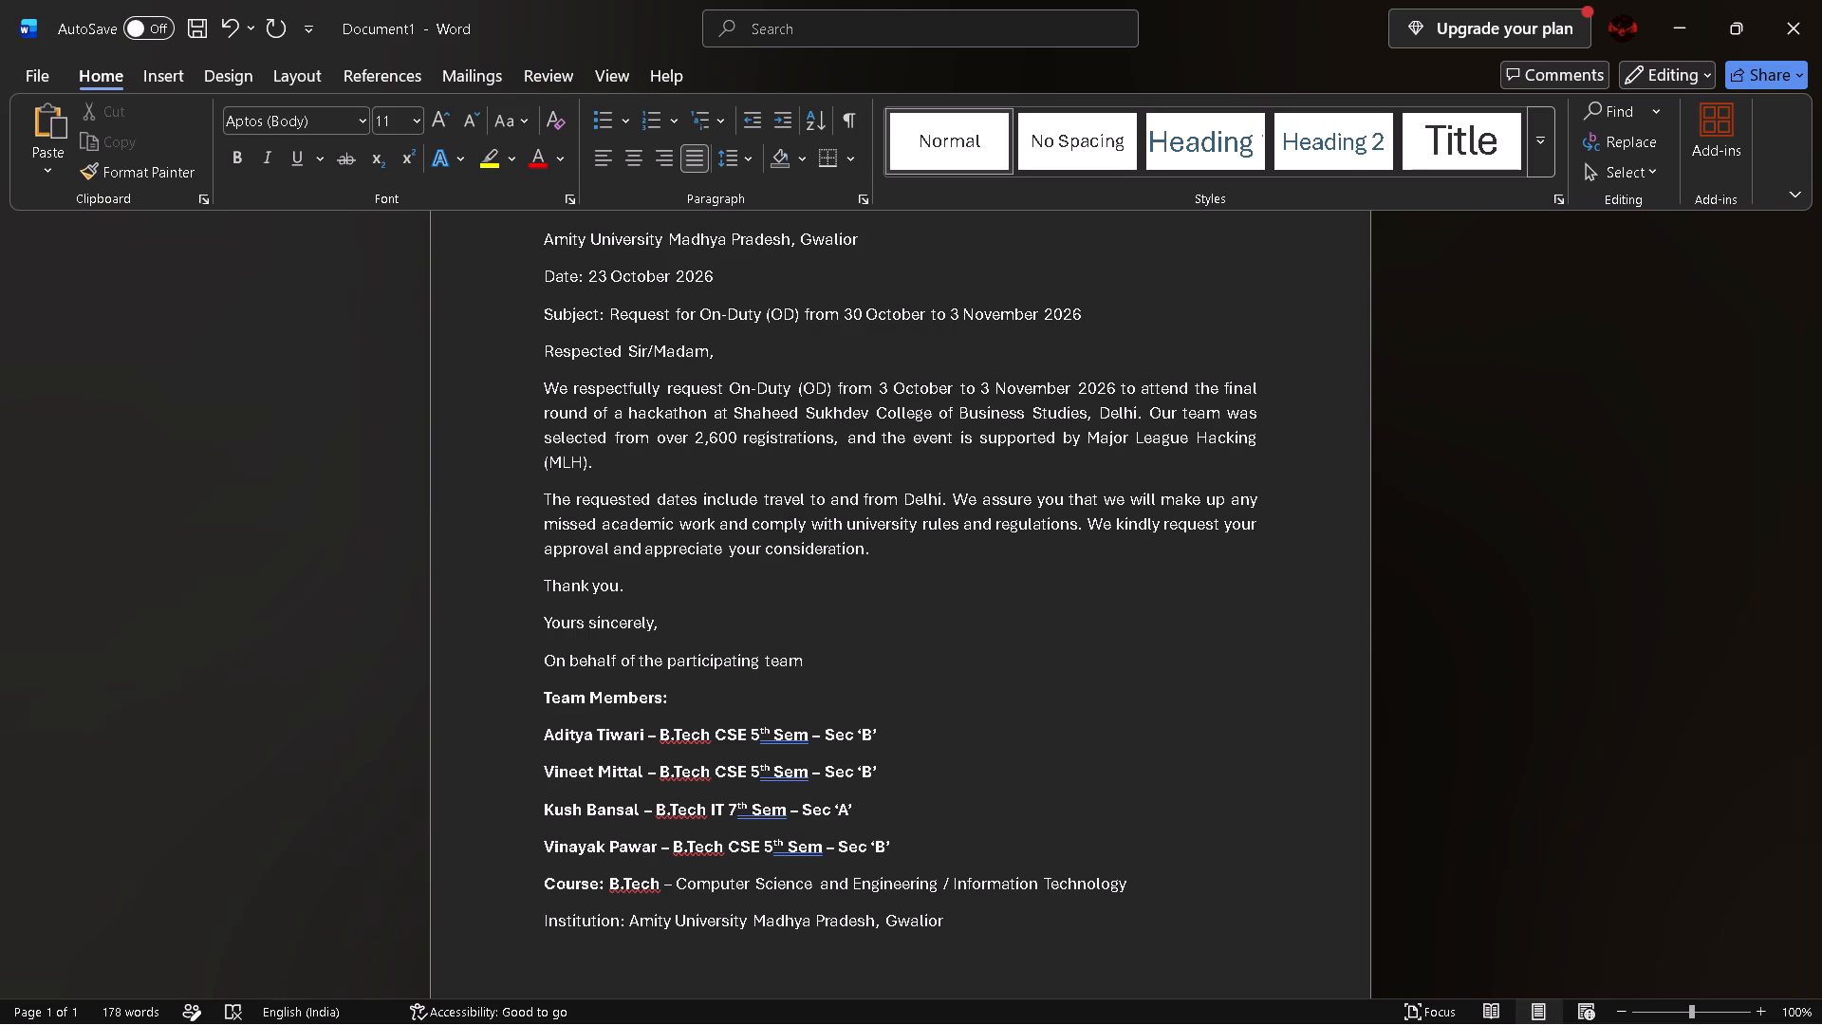
key("BackSpace")
type("28")
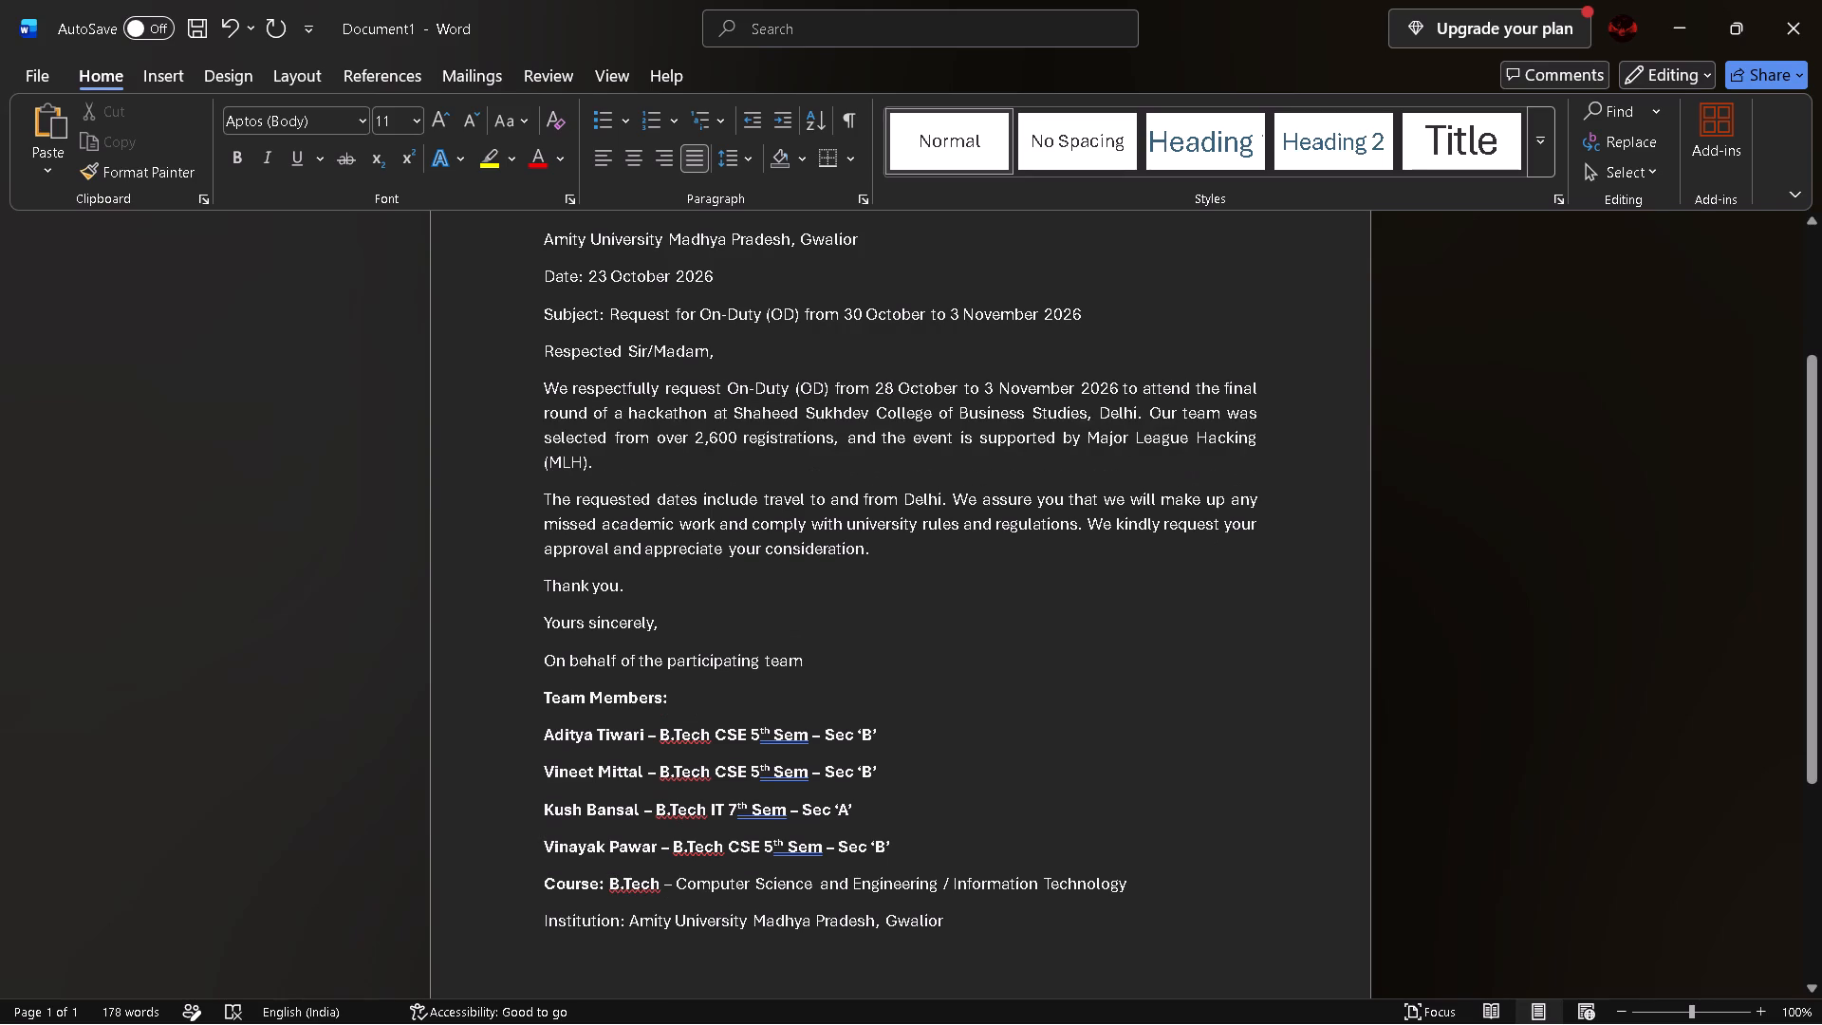
key("BackSpace")
key("9")
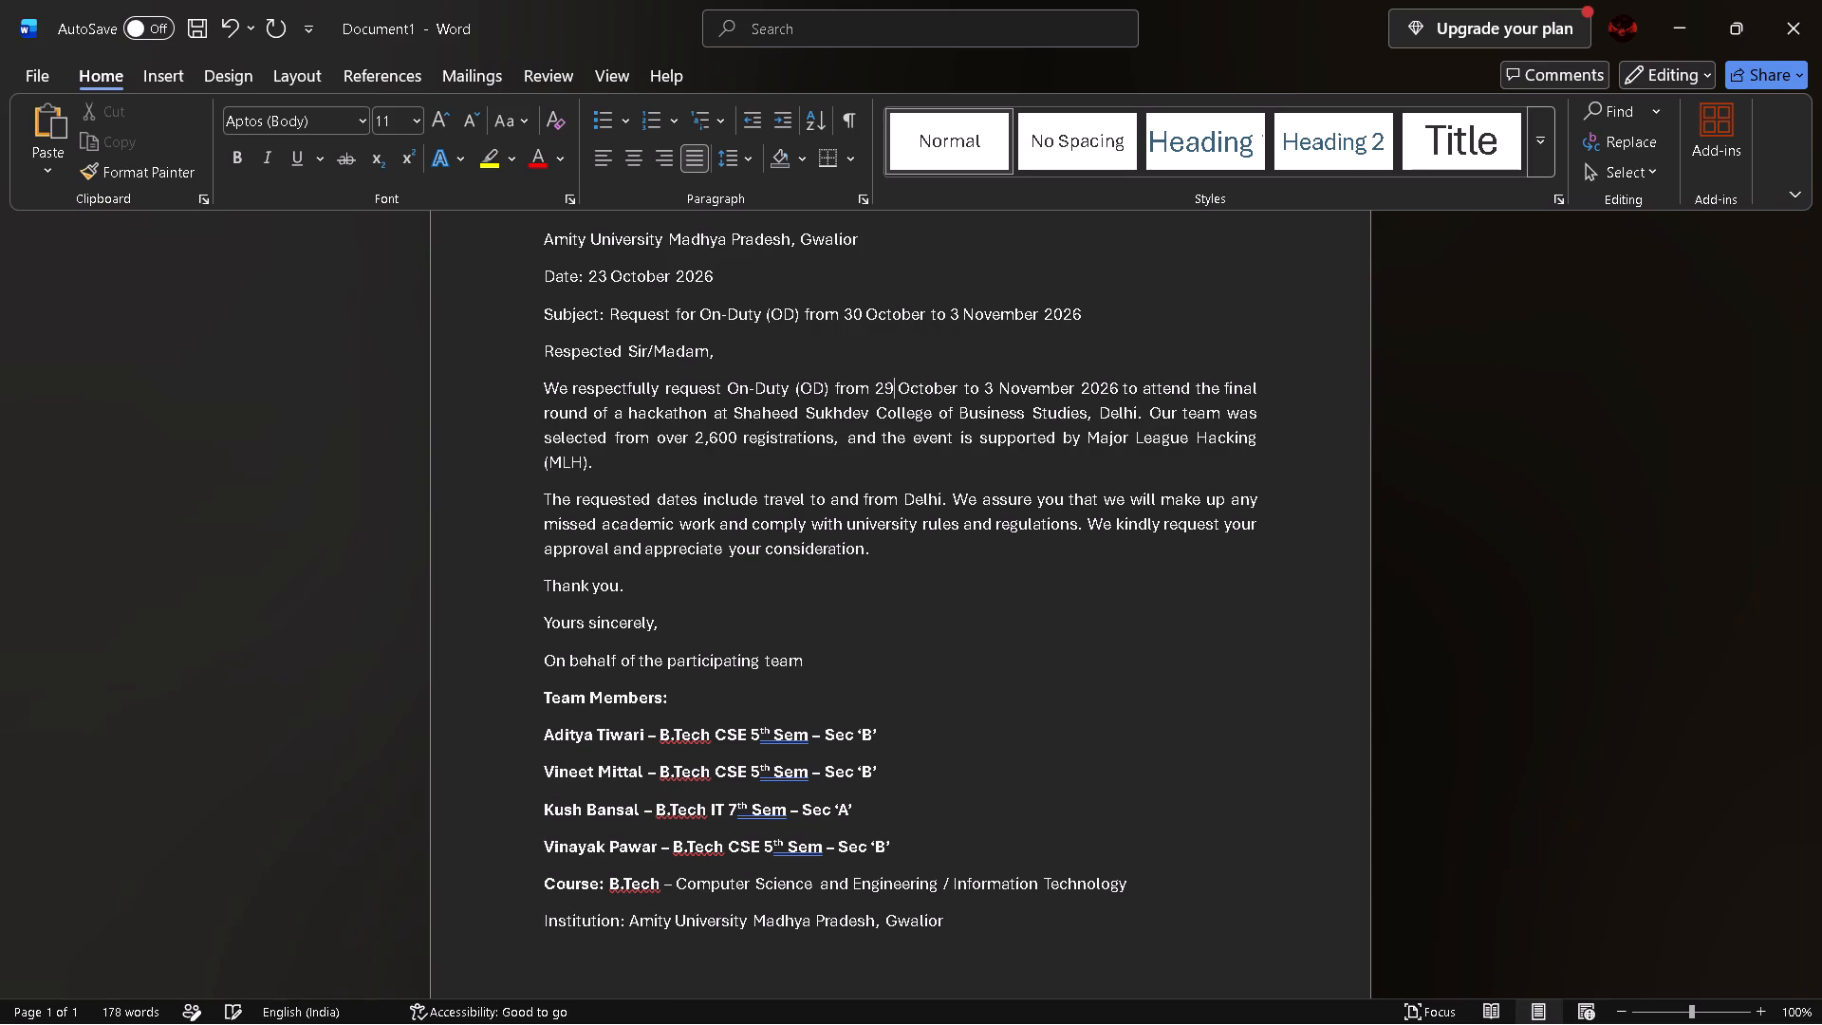
key("BackSpace")
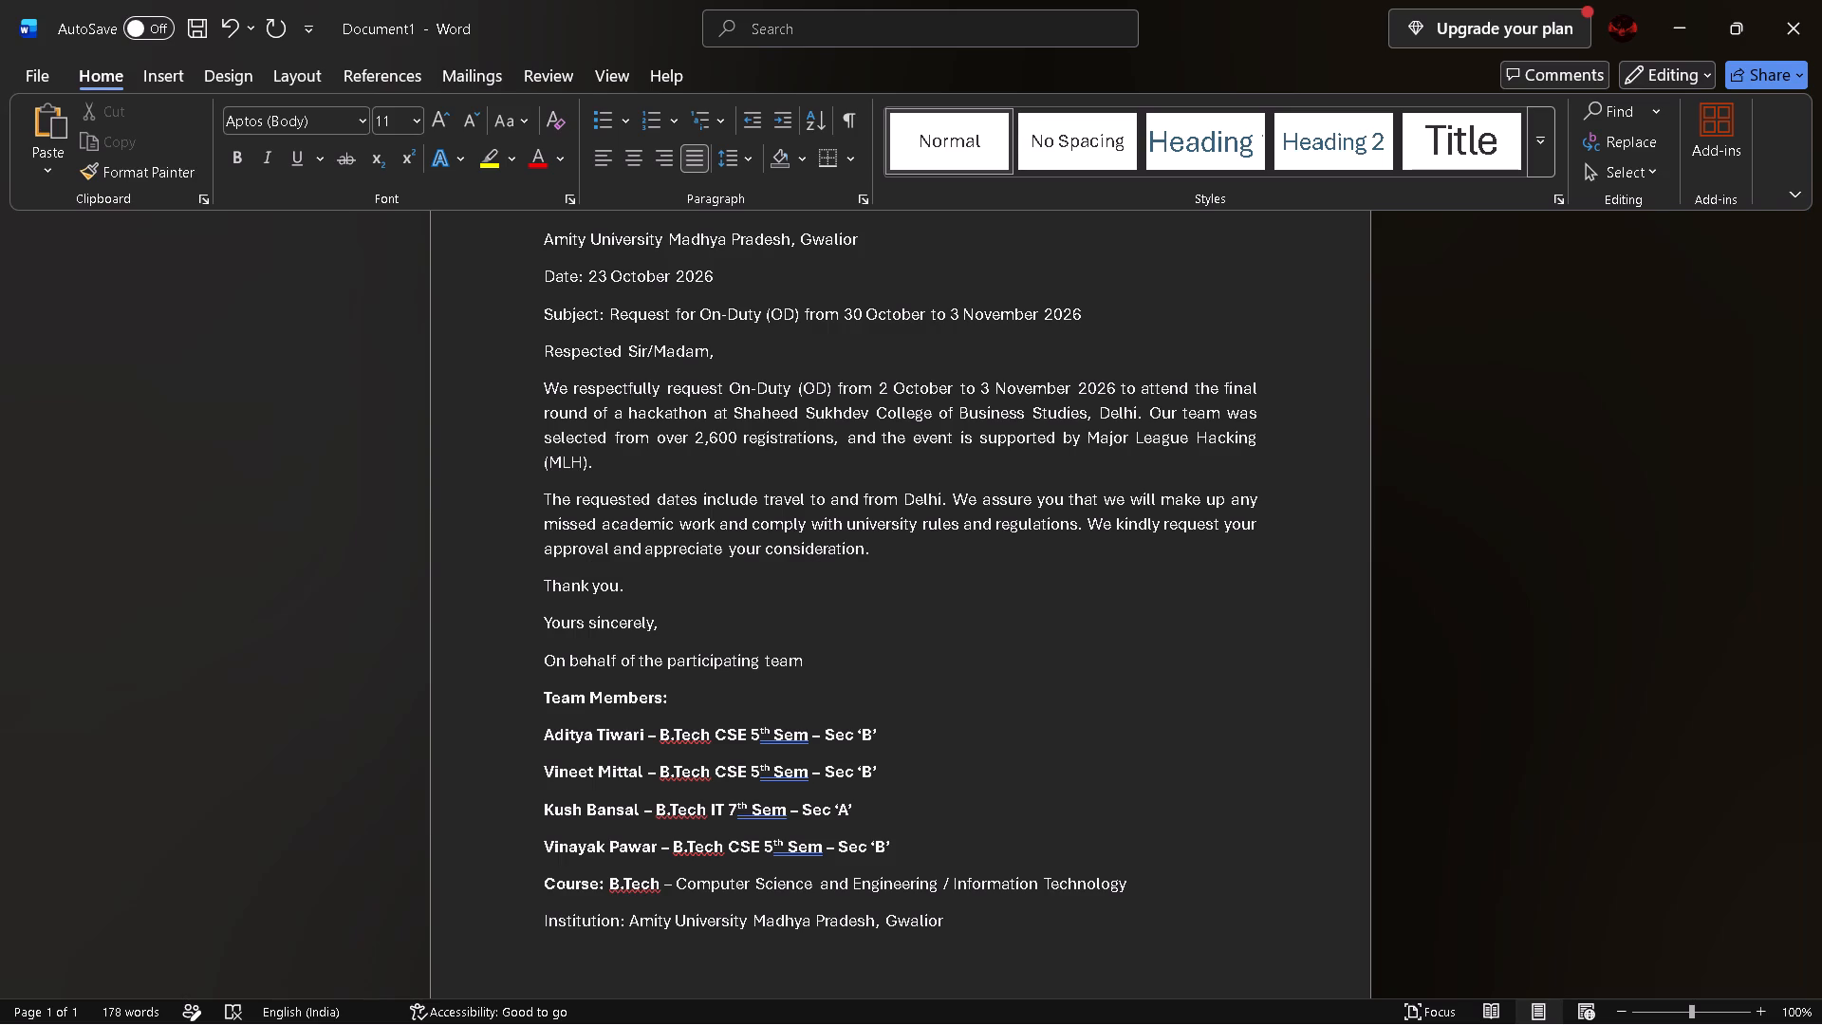
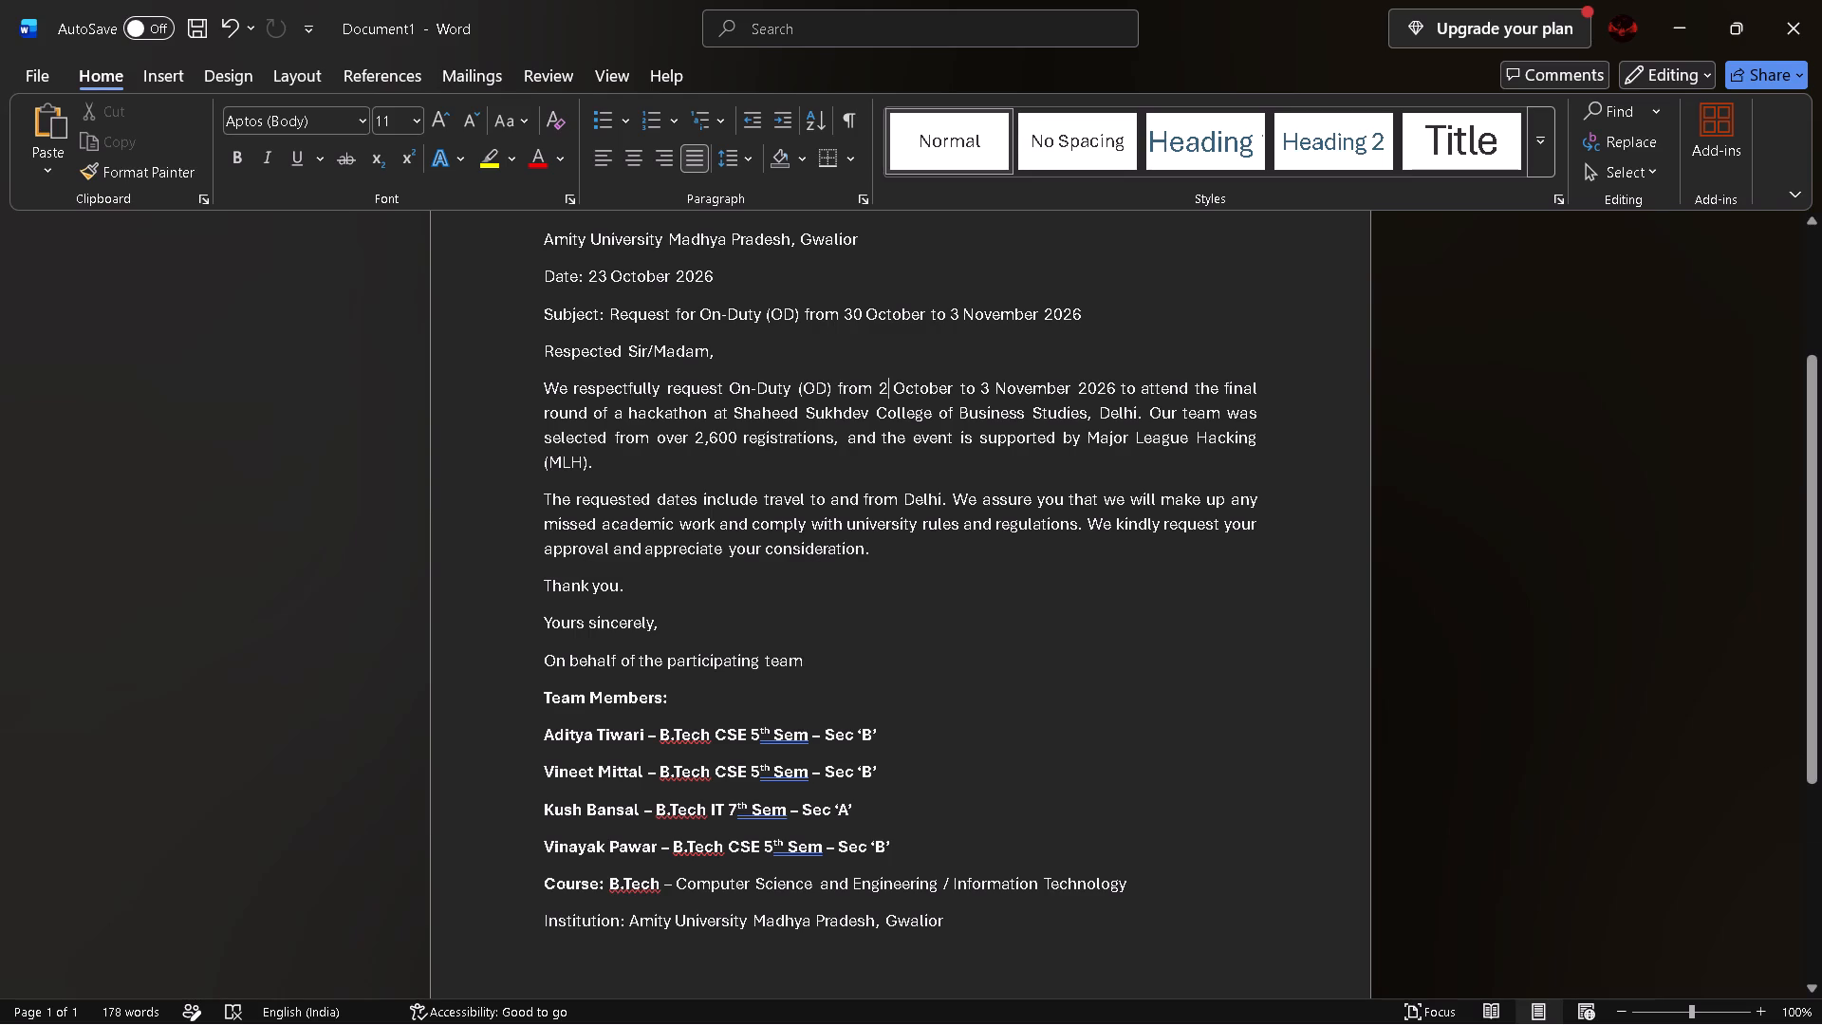
Remove the bold formatting from "B.Tech" in the Course line.
scroll(730, 304, "up", 2)
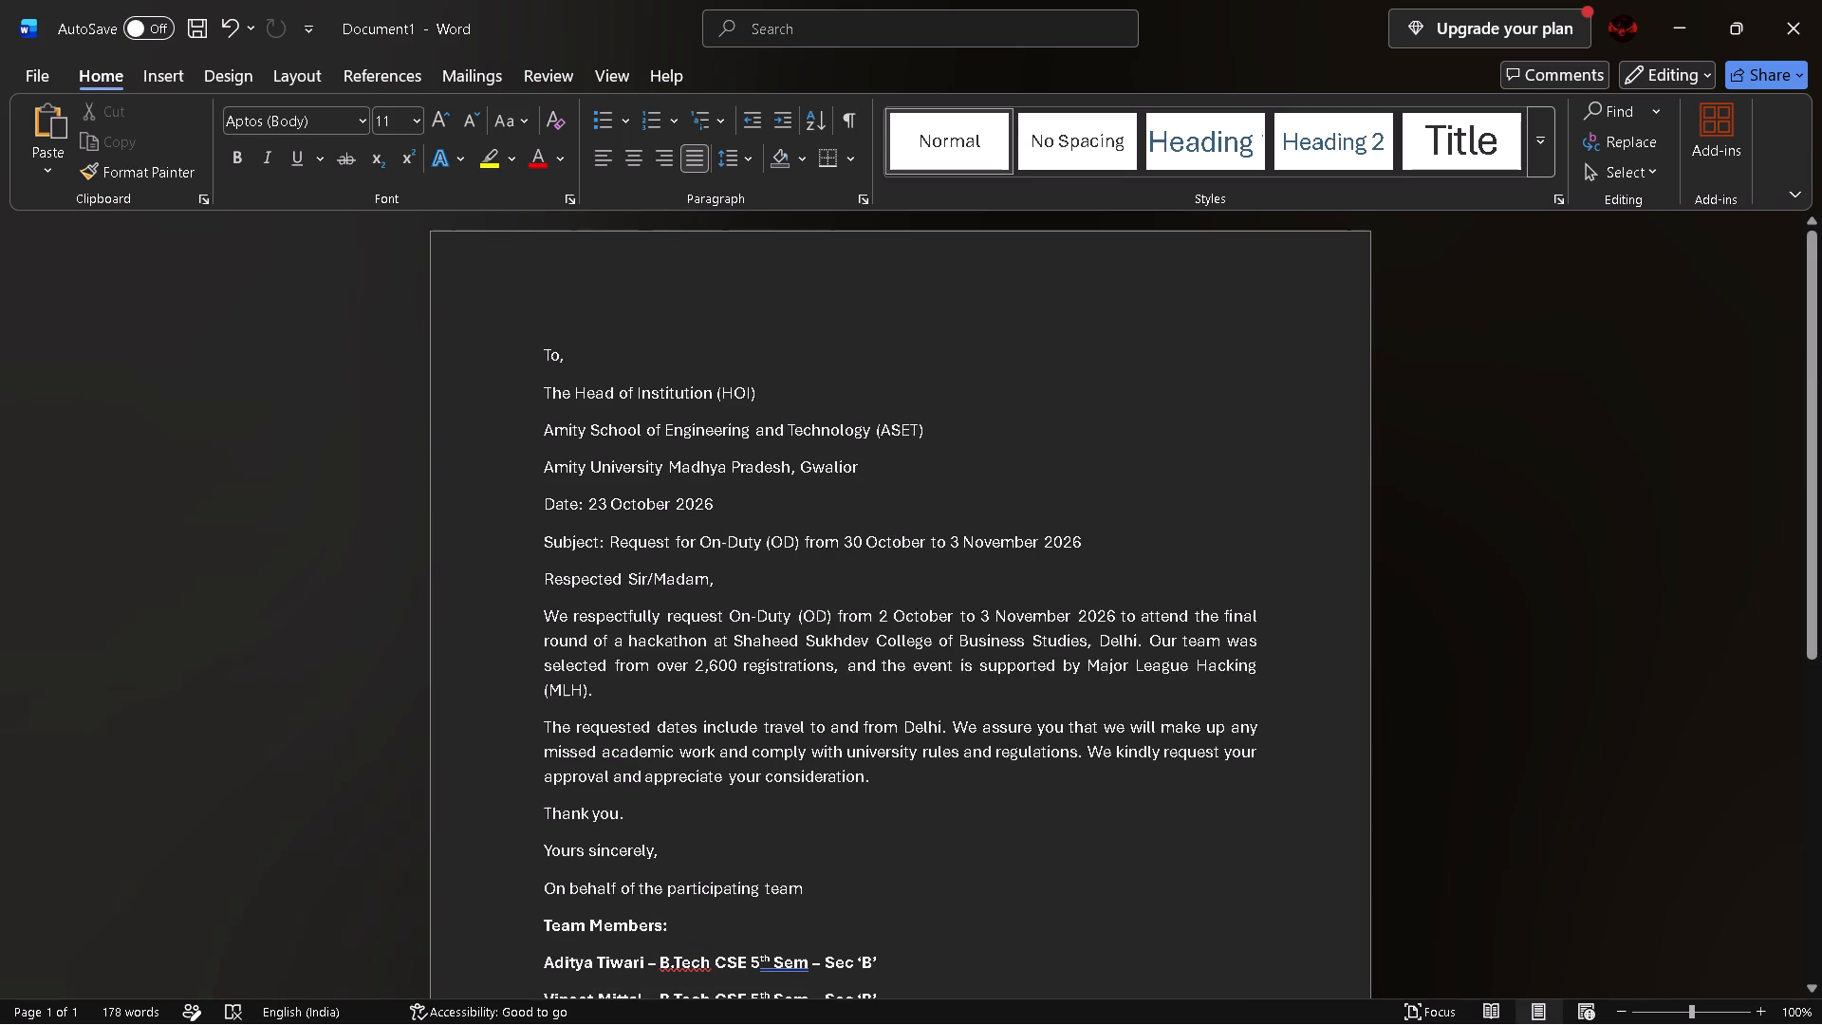
scroll(594, 411, "down", 1)
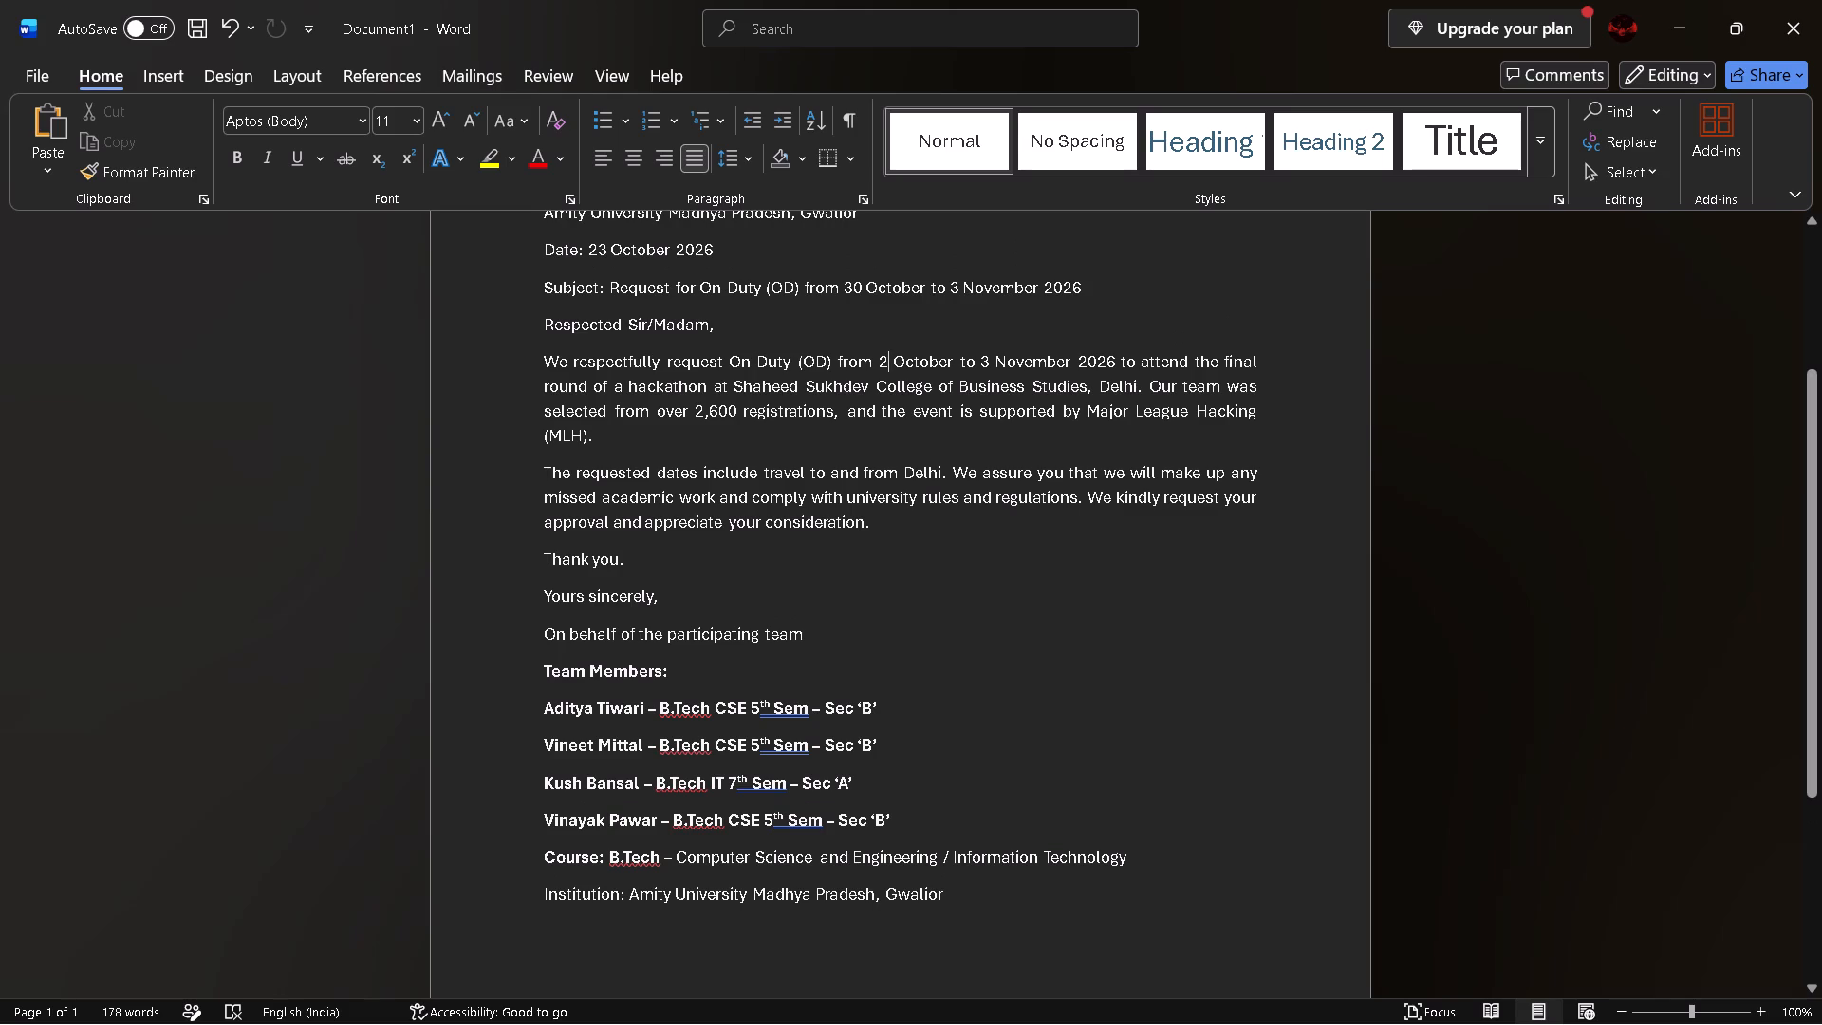
left_click_drag(608, 858, 664, 857)
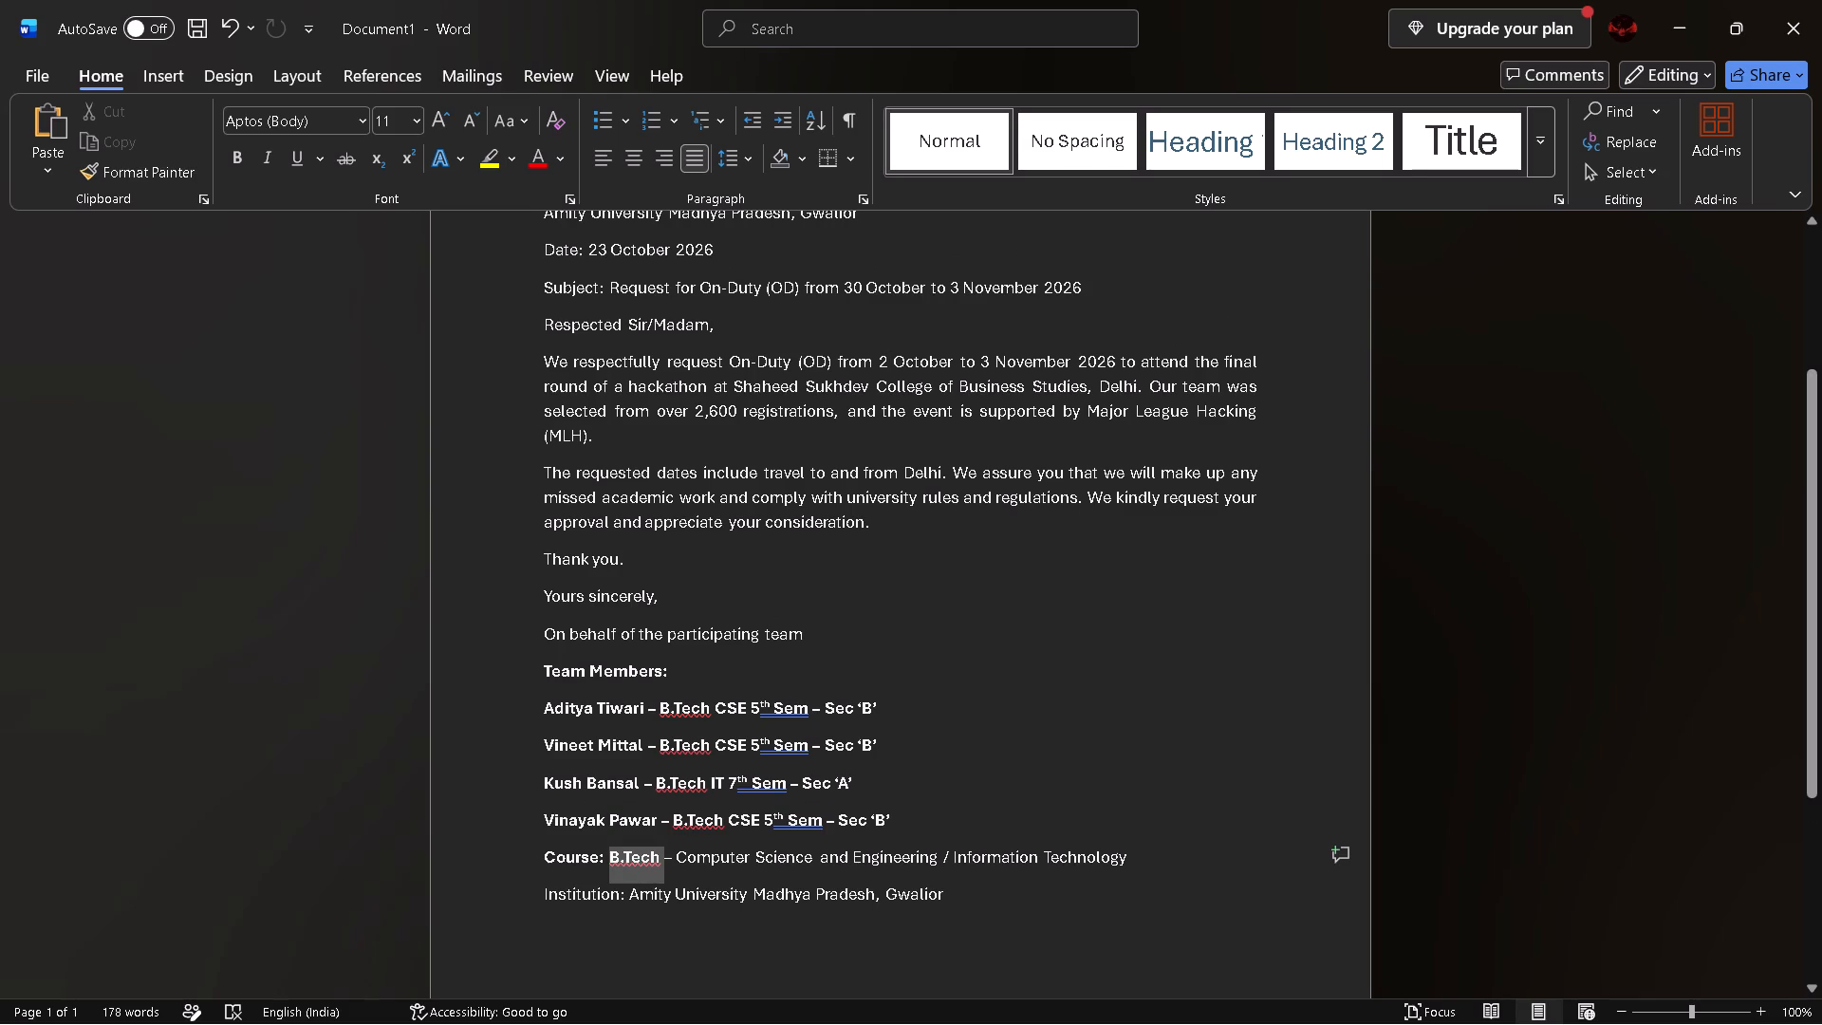
left_click_drag(664, 857, 659, 856)
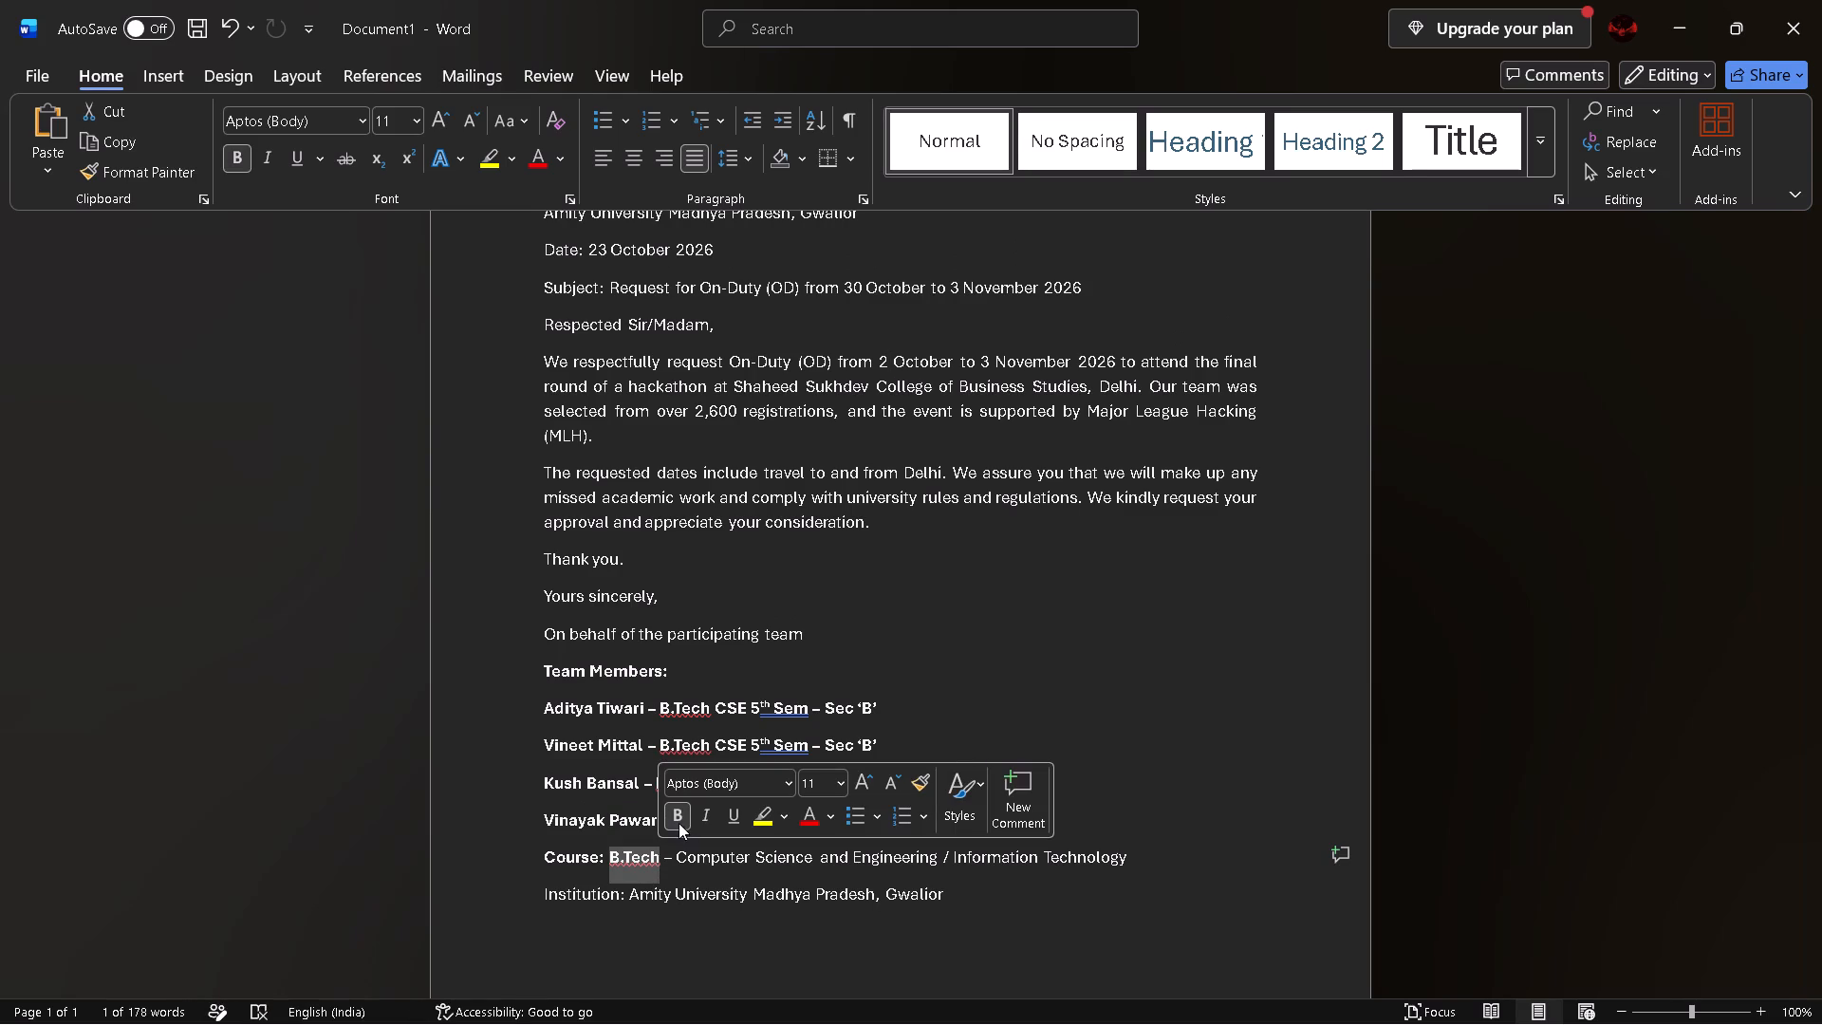
left_click(678, 821)
left_click(757, 911)
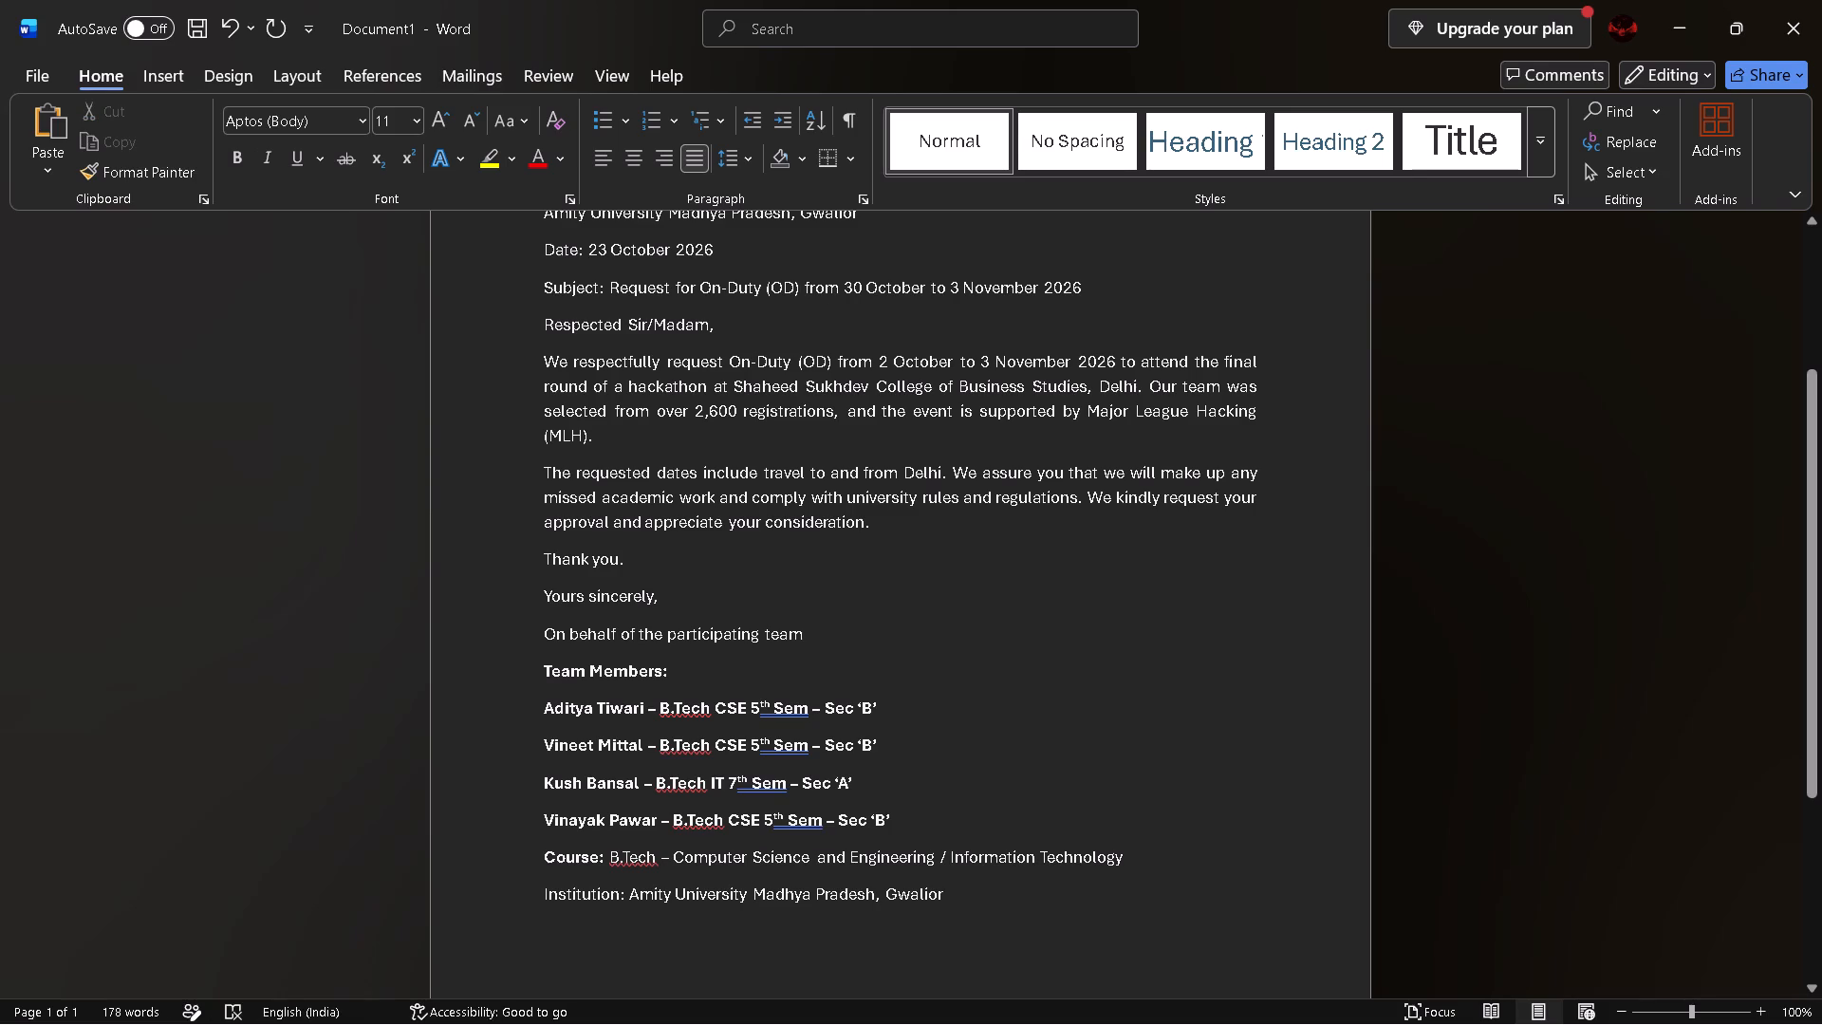
Insert the event name "HACKCBS" before "hackathon" in the first body paragraph.
scroll(713, 636, "up", 1)
scroll(713, 636, "down", 5)
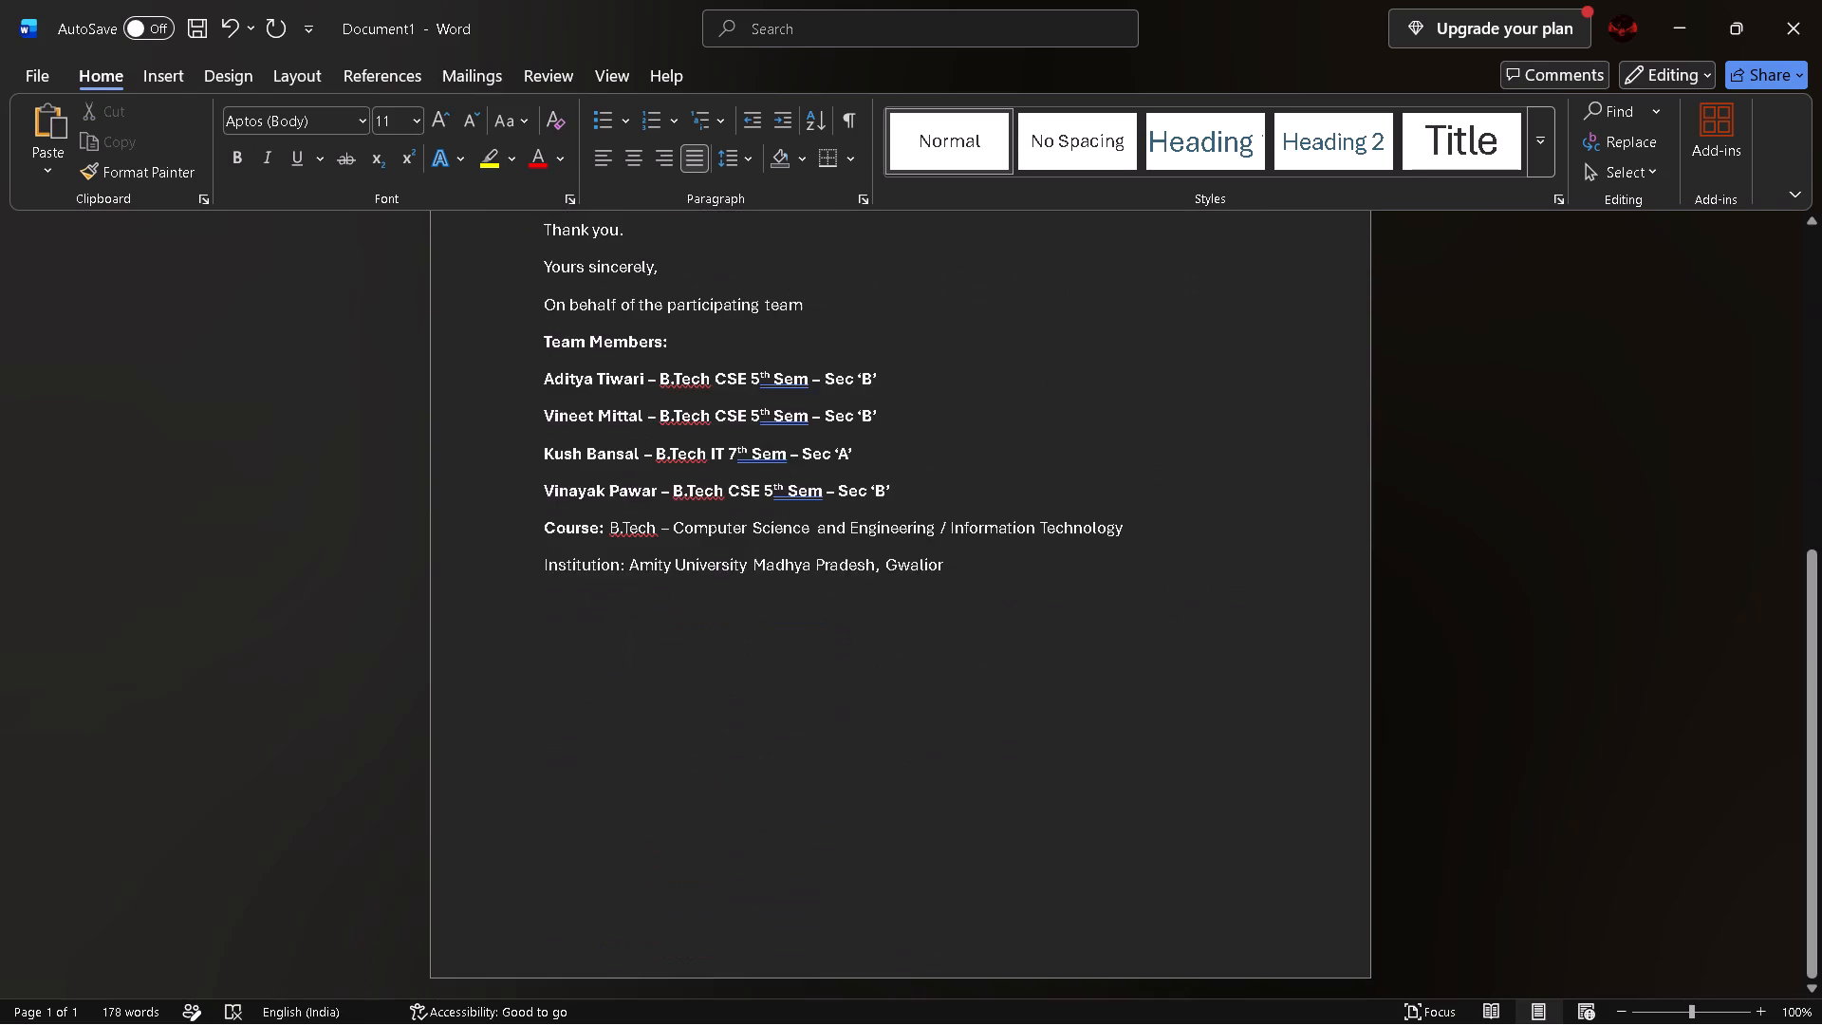
scroll(713, 636, "up", 2)
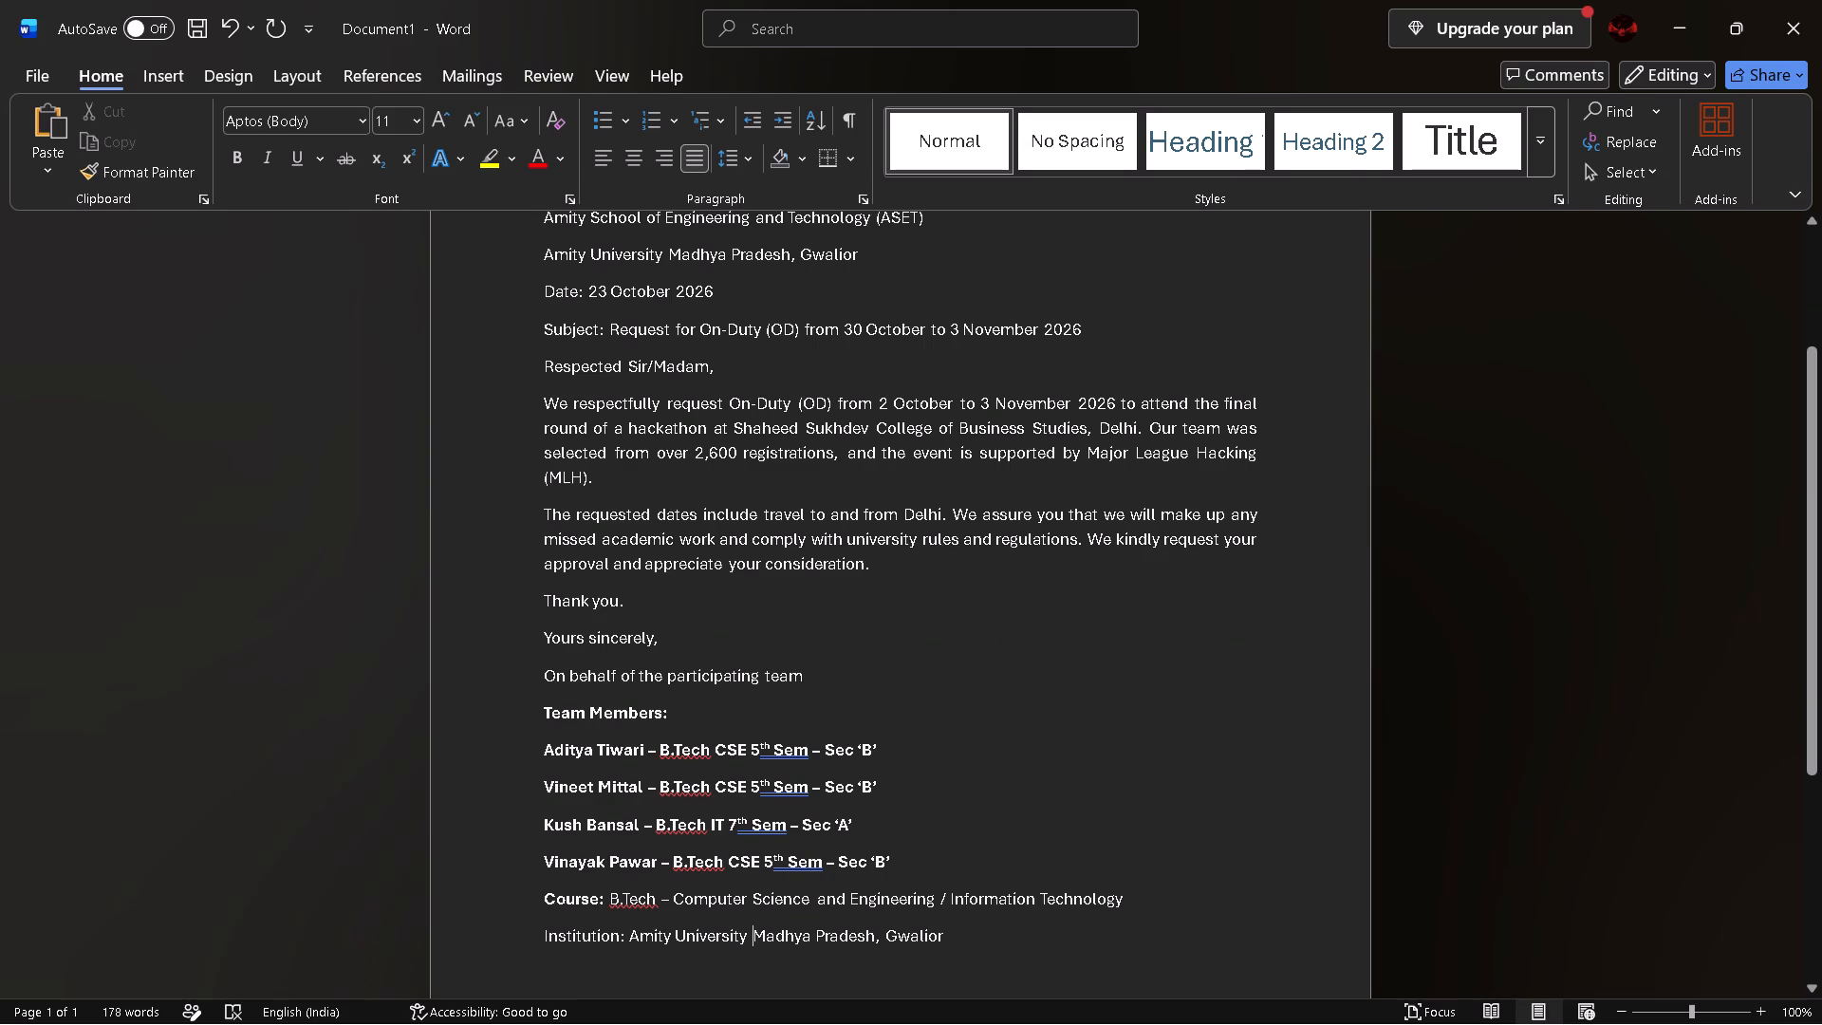
left_click(711, 474)
left_click(703, 429)
left_click(628, 426)
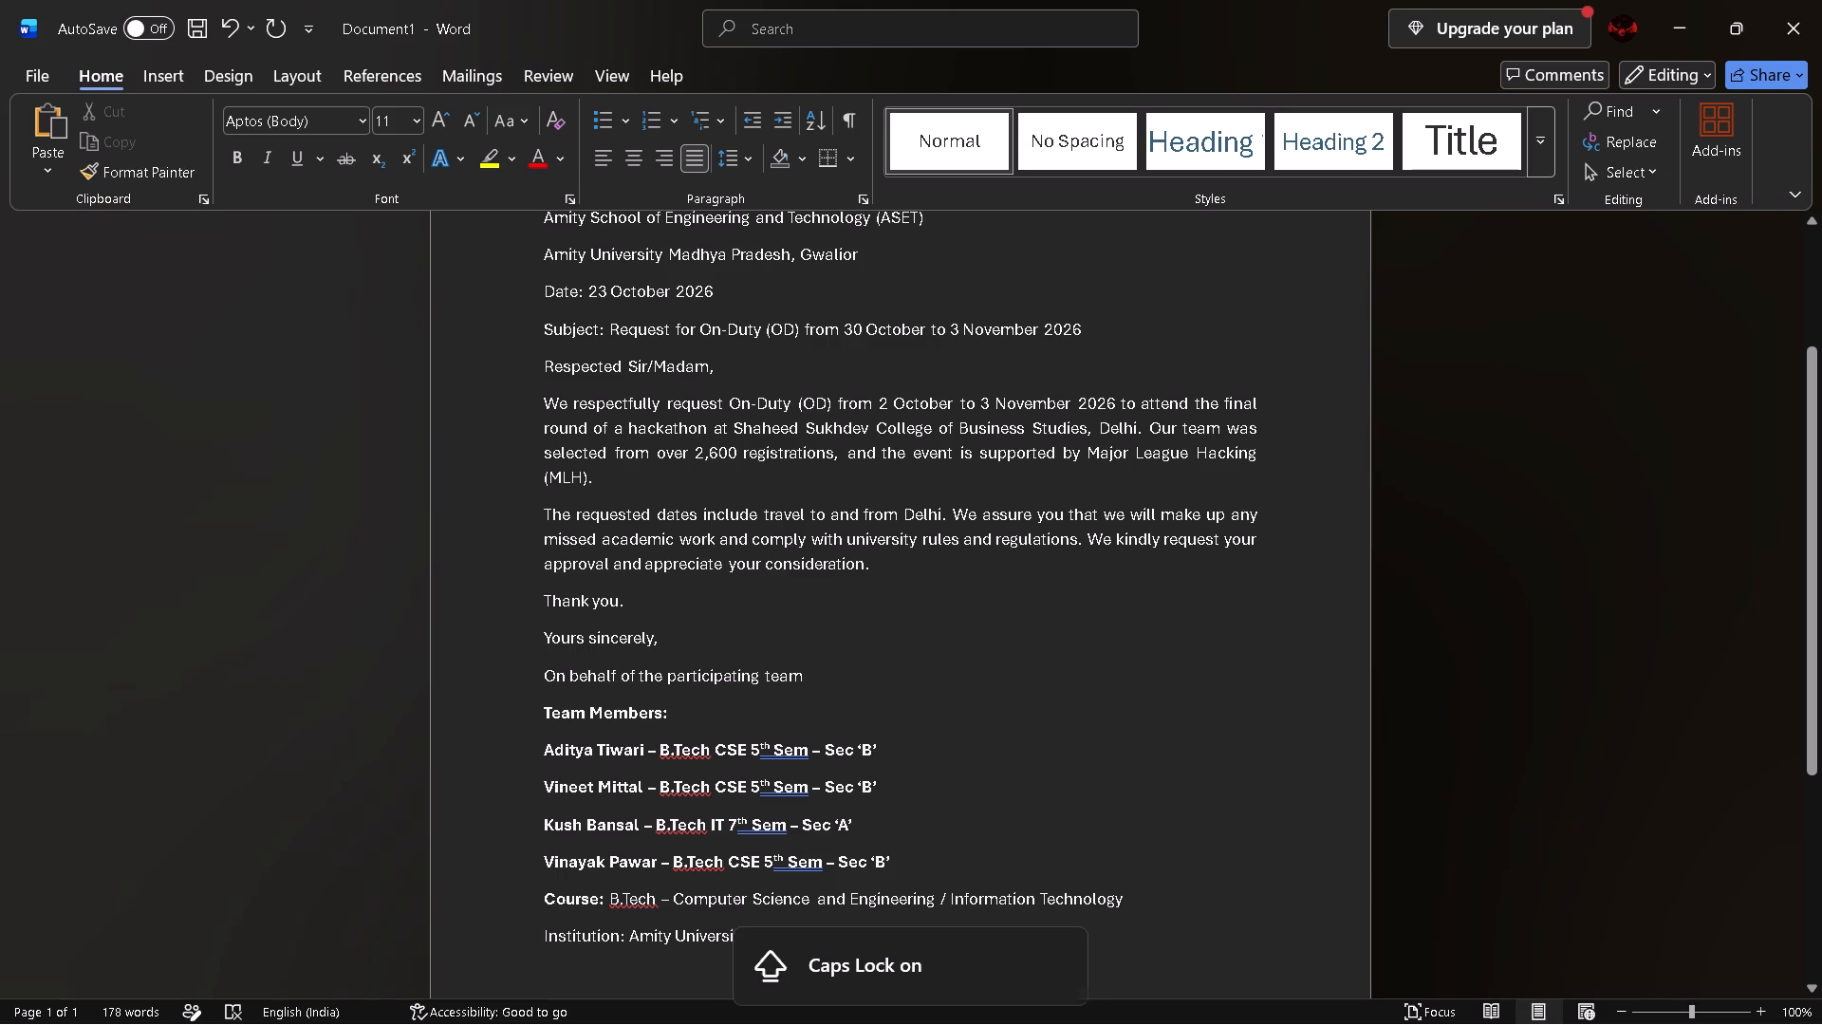
type("HACK")
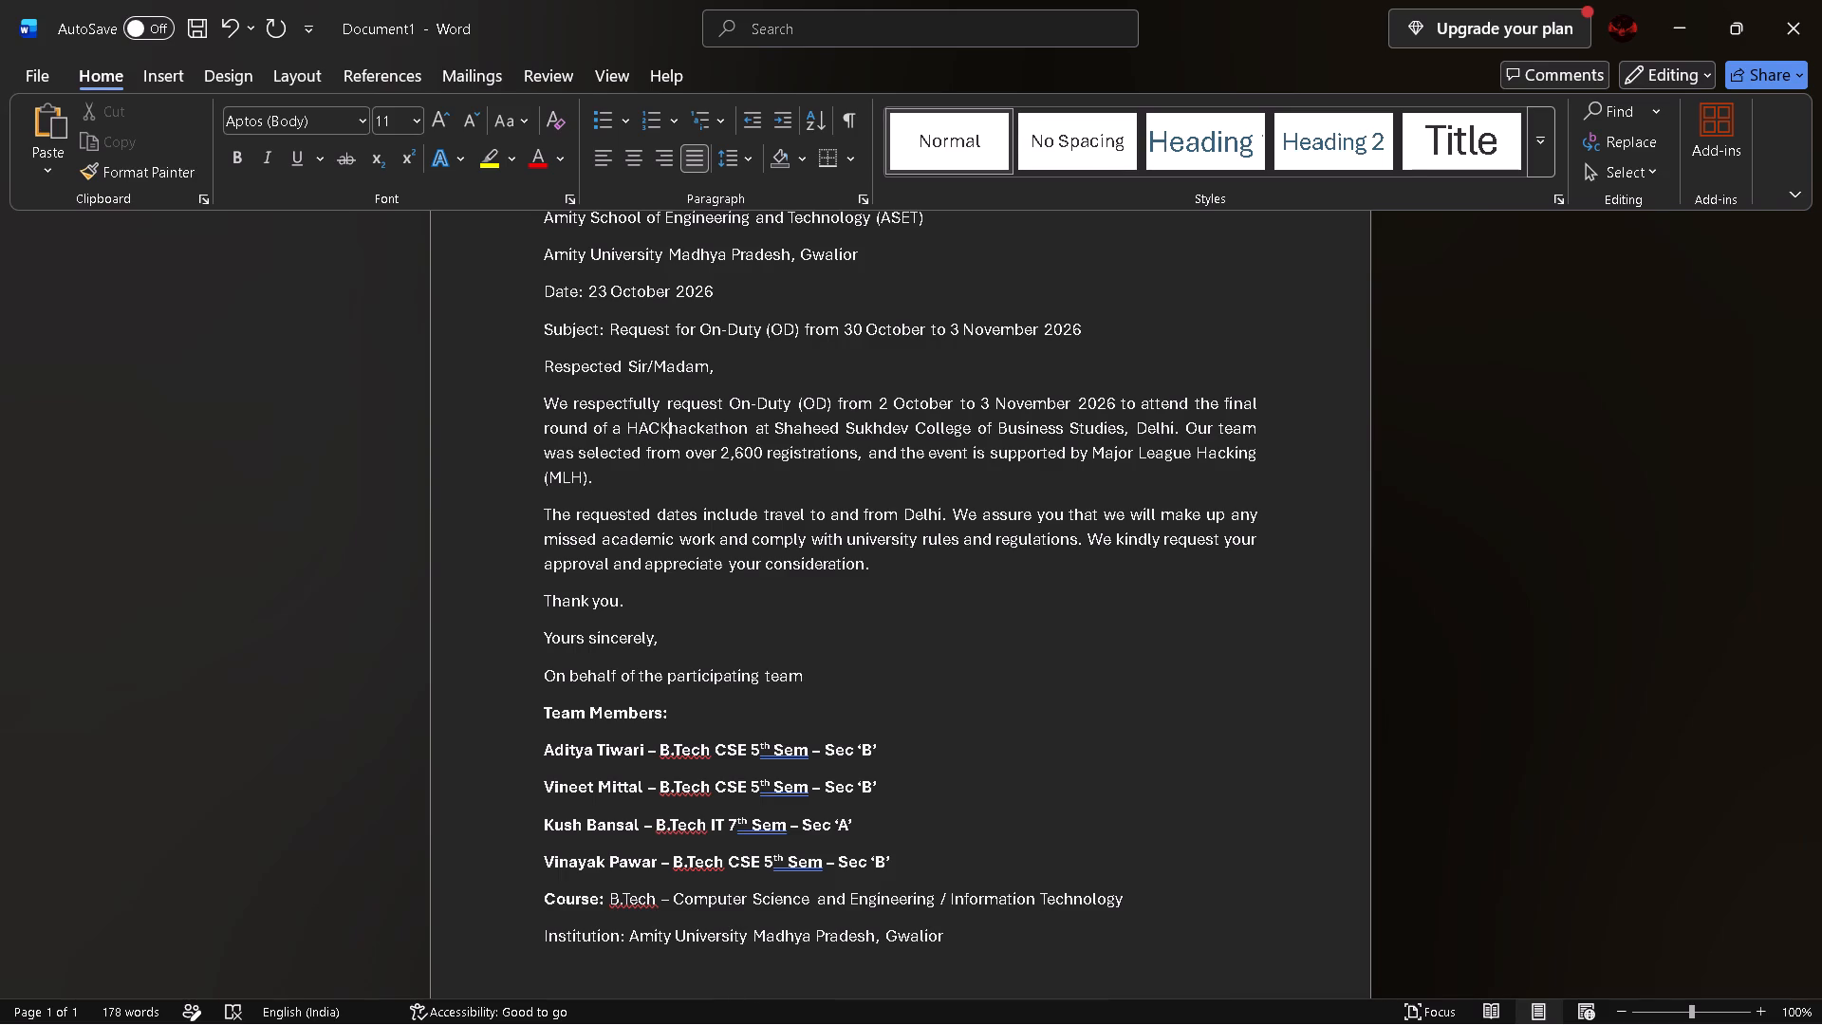
type("CBS")
key("space")
key("BackSpace")
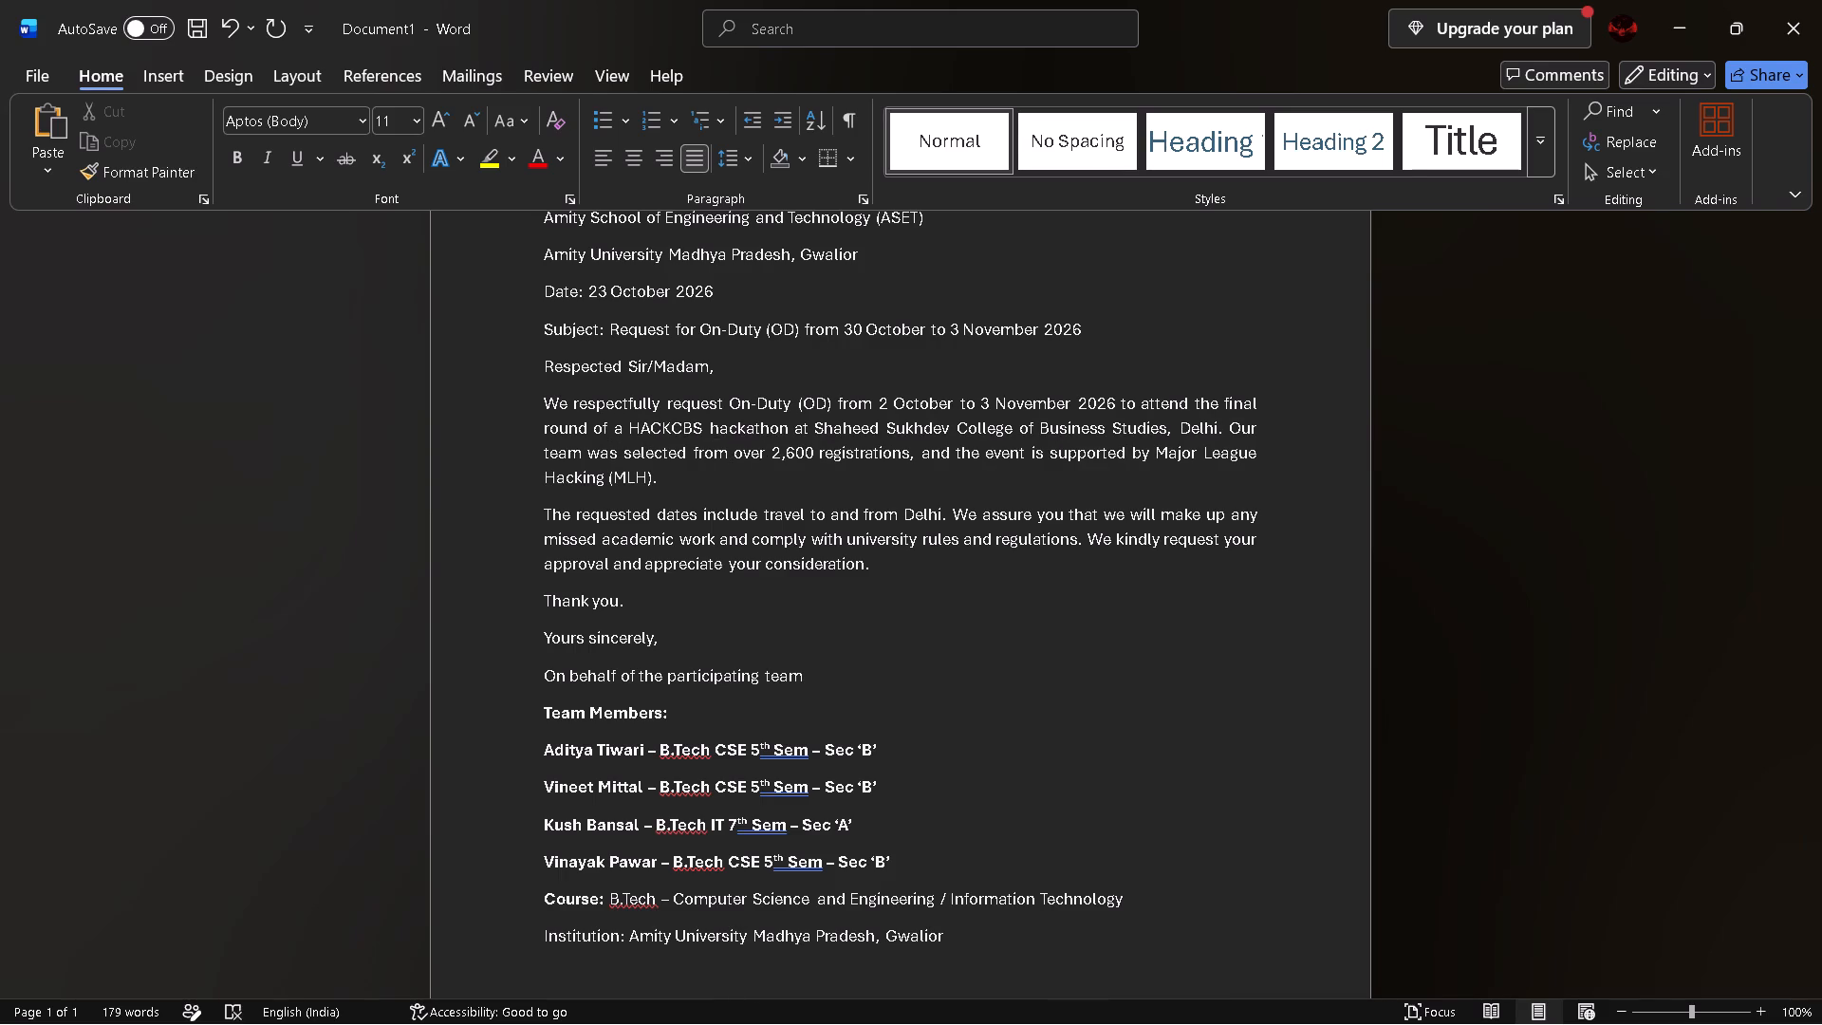
key("9")
key("BackSpace")
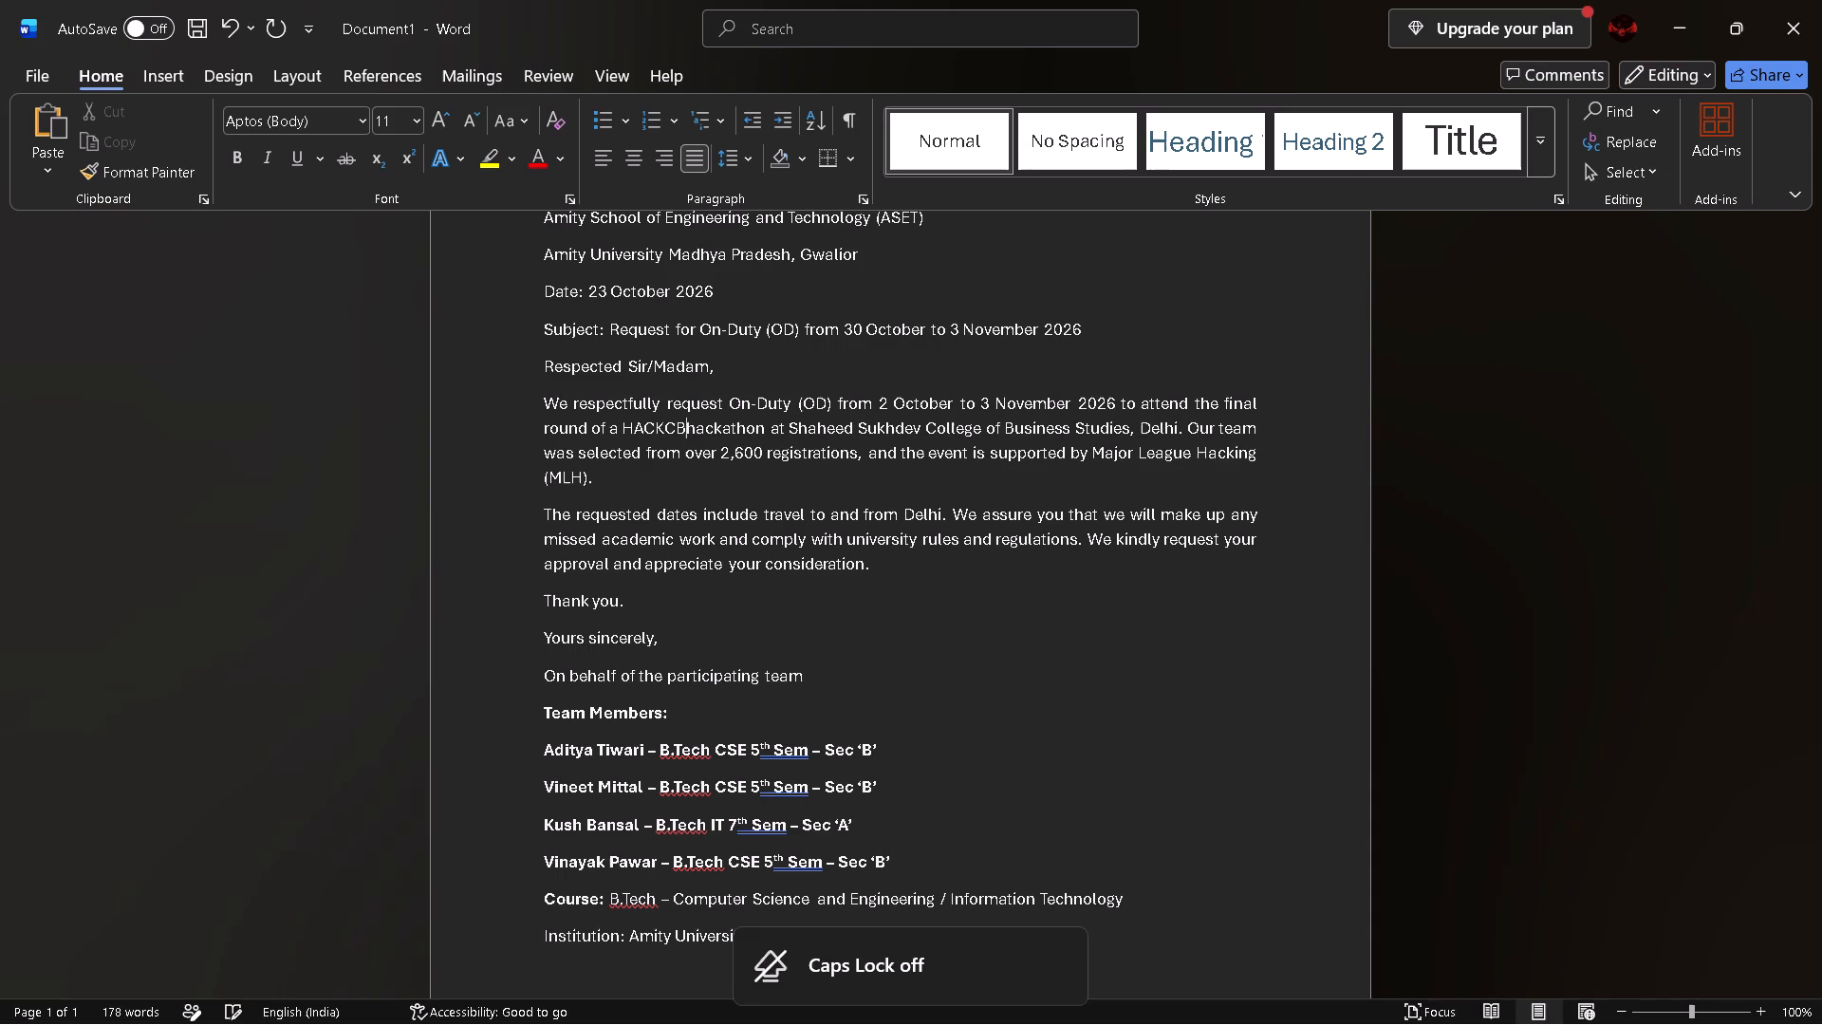
Rewrite the event name before "hackathon" in mixed case with its edition number, as "HackCBS9.0" followed by a space.
key("BackSpace")
key("BackSpace")
key("BackSpace")
key("BackSpace")
key("BackSpace")
type("ack")
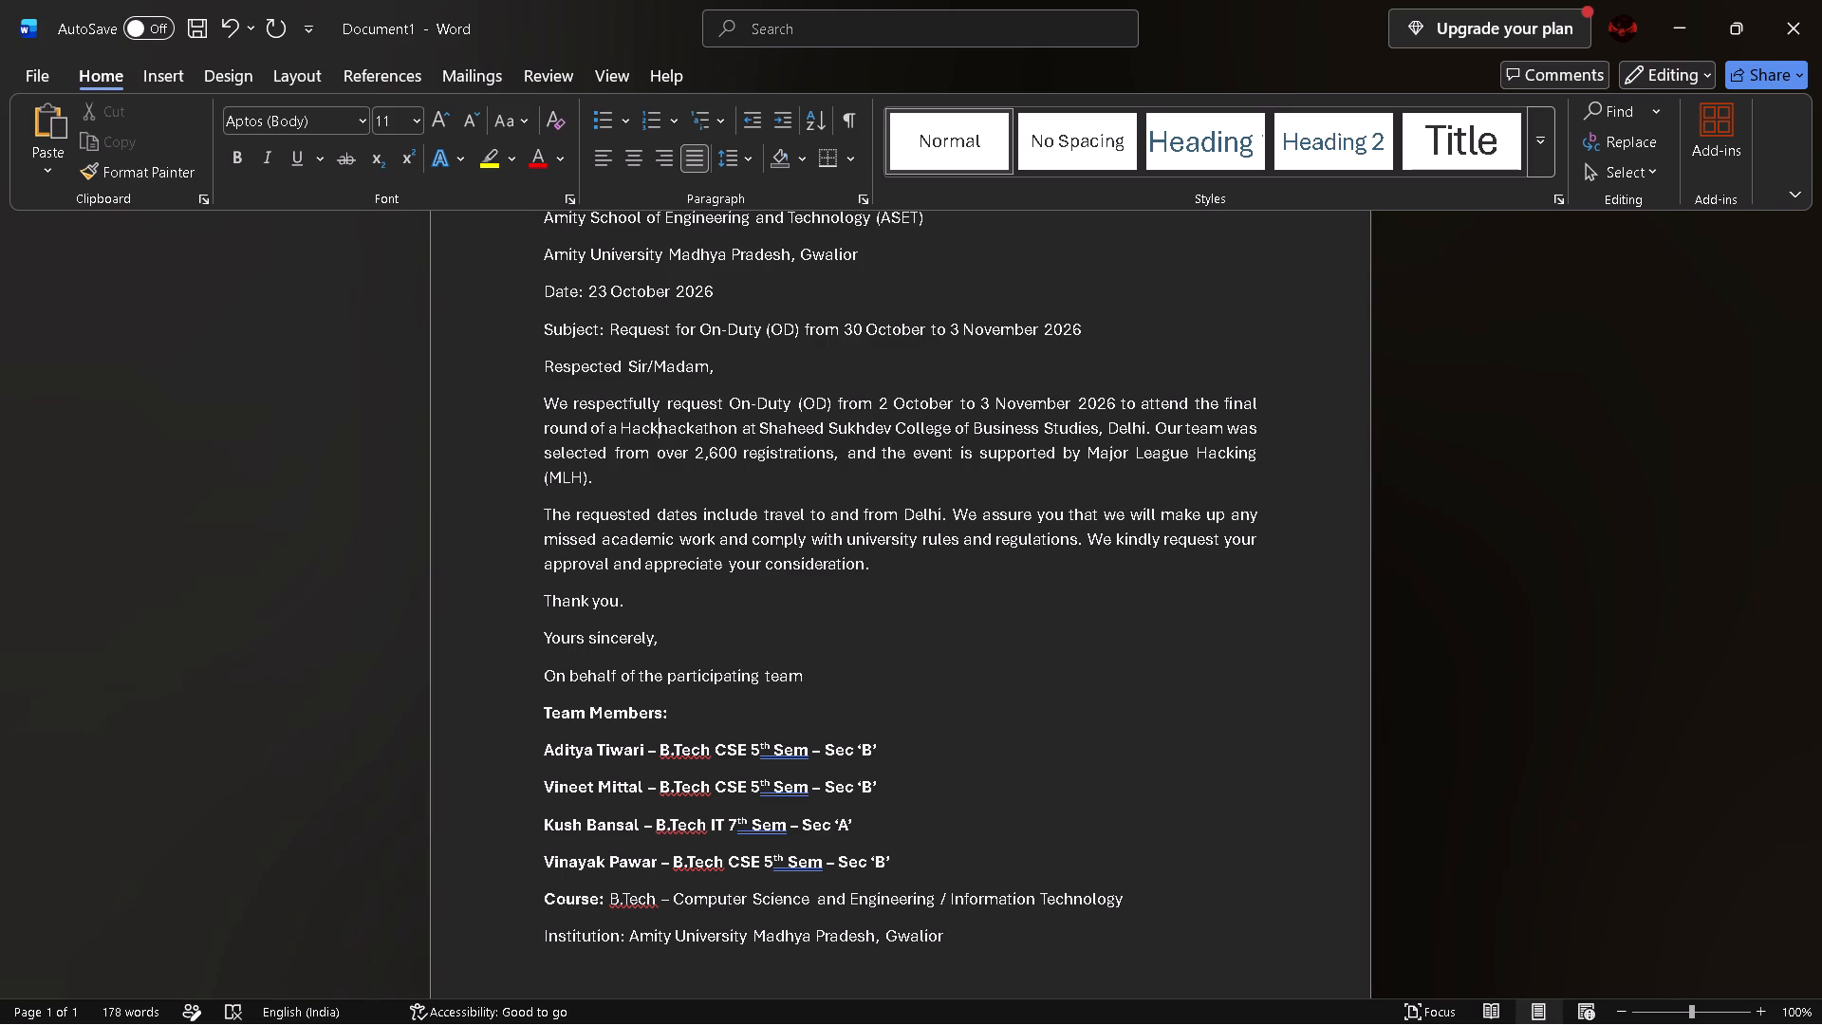
type("CBS")
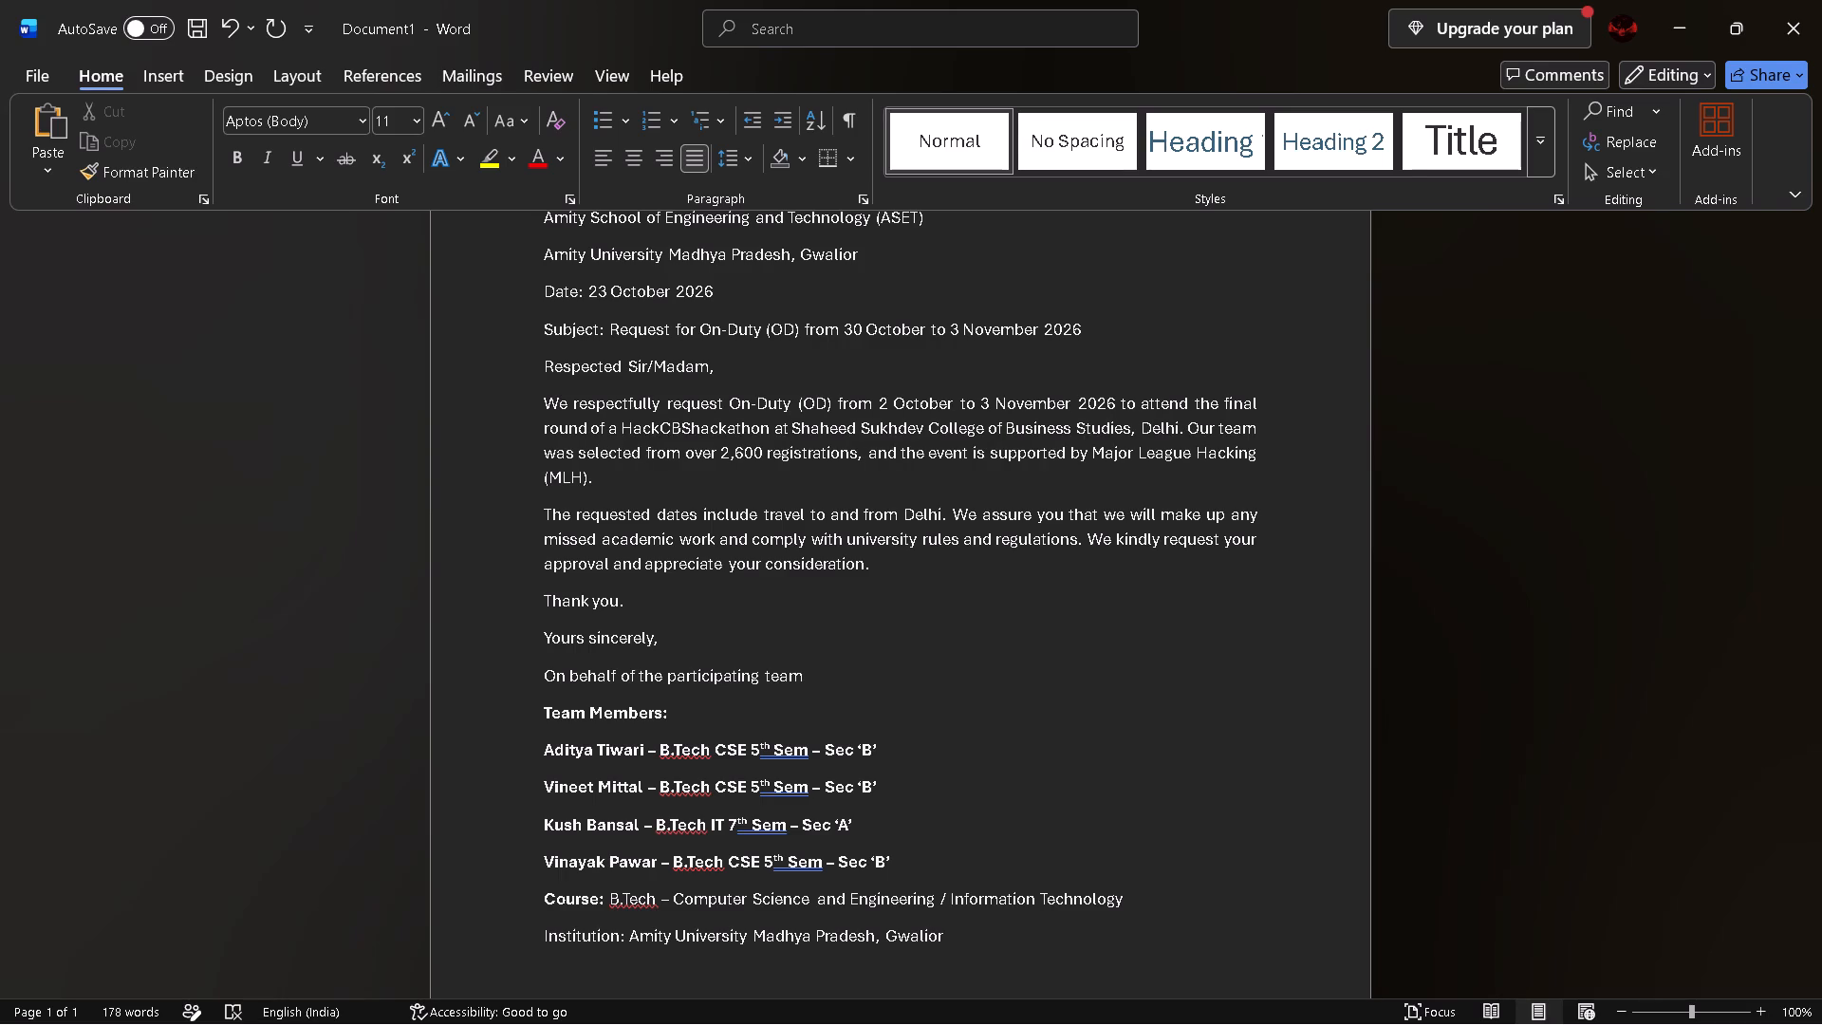
type("9.0")
key("space")
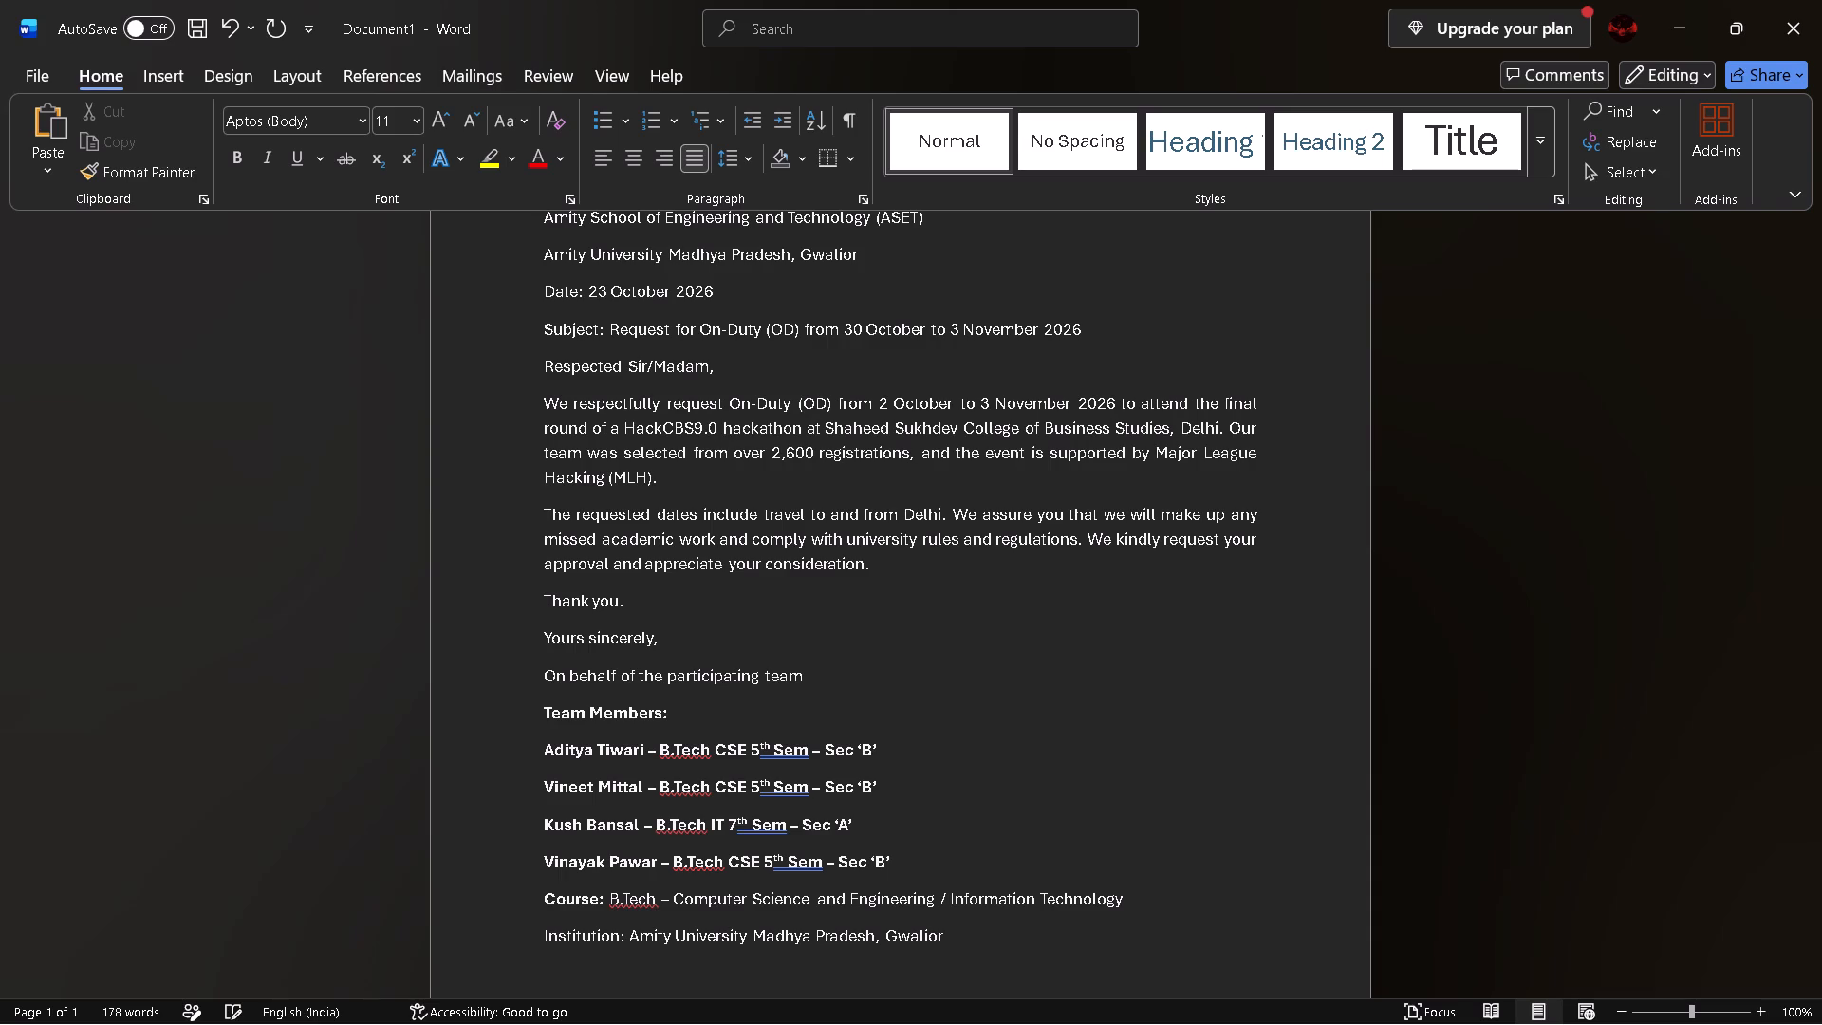
Bold "HackCBS9.0 hackathon at Shaheed Sukhdev College of Business Studies, Delhi" in the first body paragraph.
left_click_drag(622, 424, 971, 425)
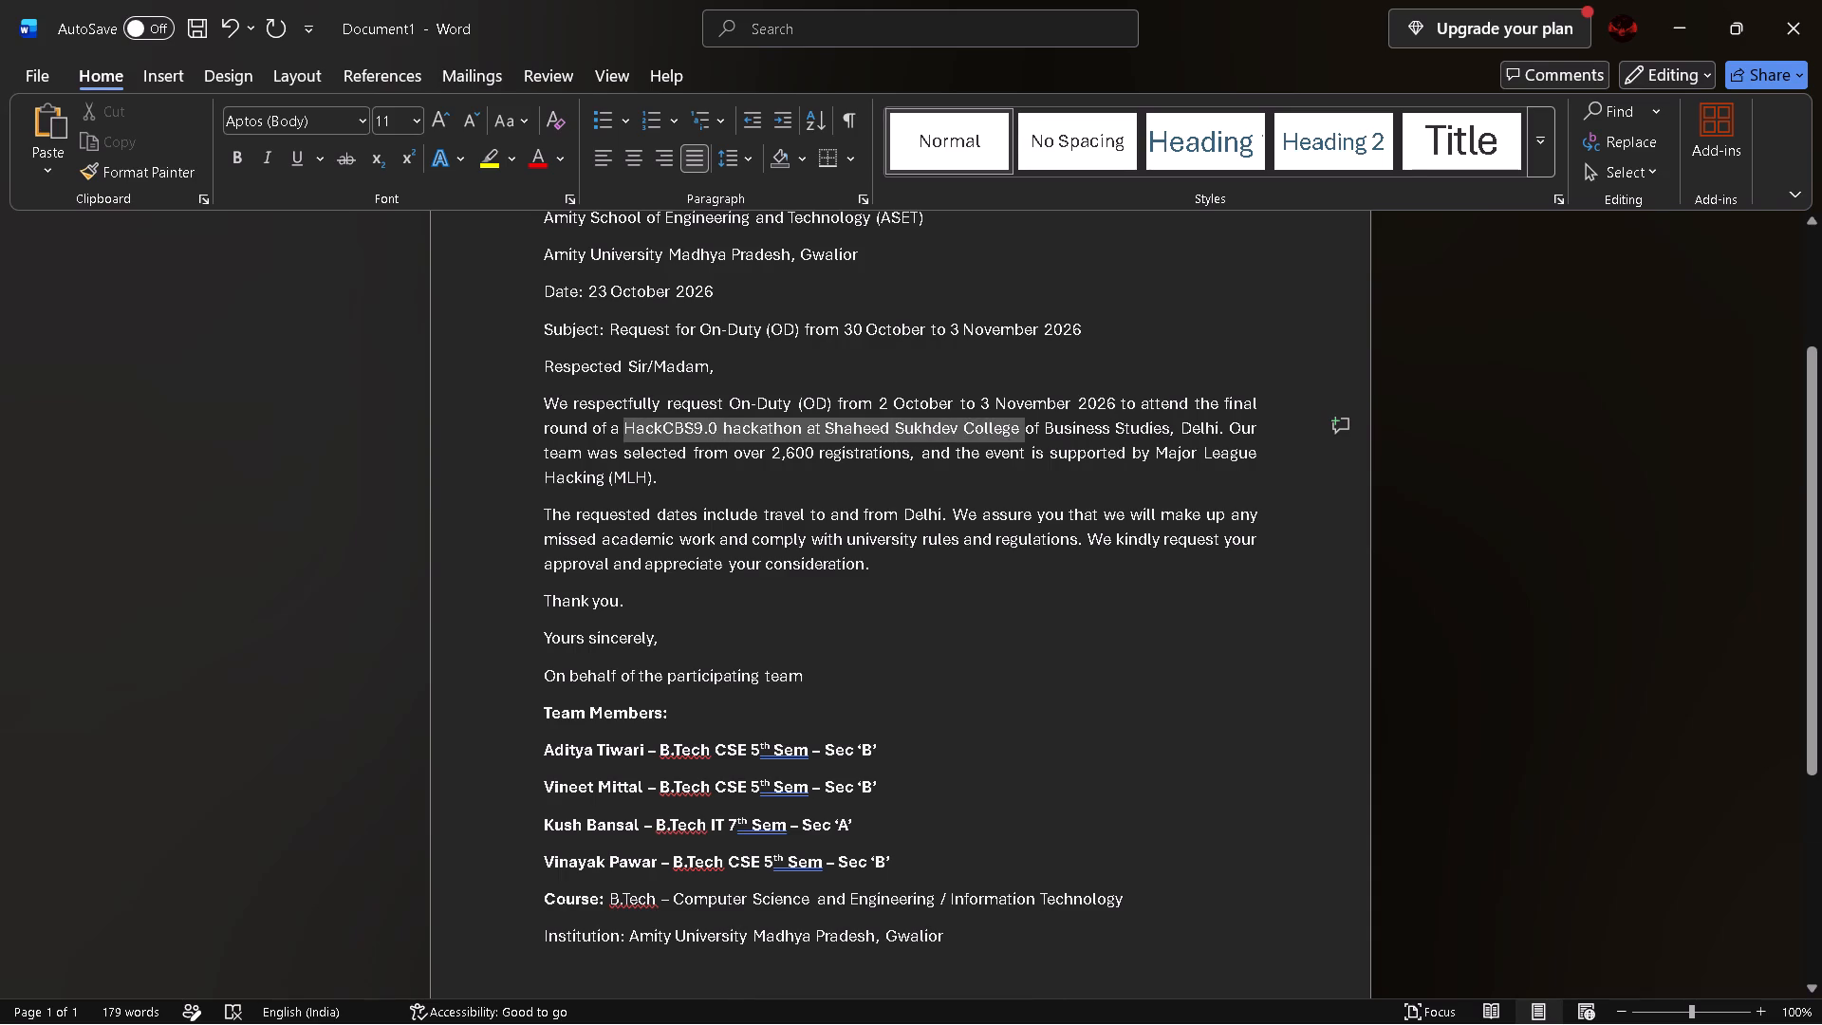
left_click_drag(971, 425, 1172, 430)
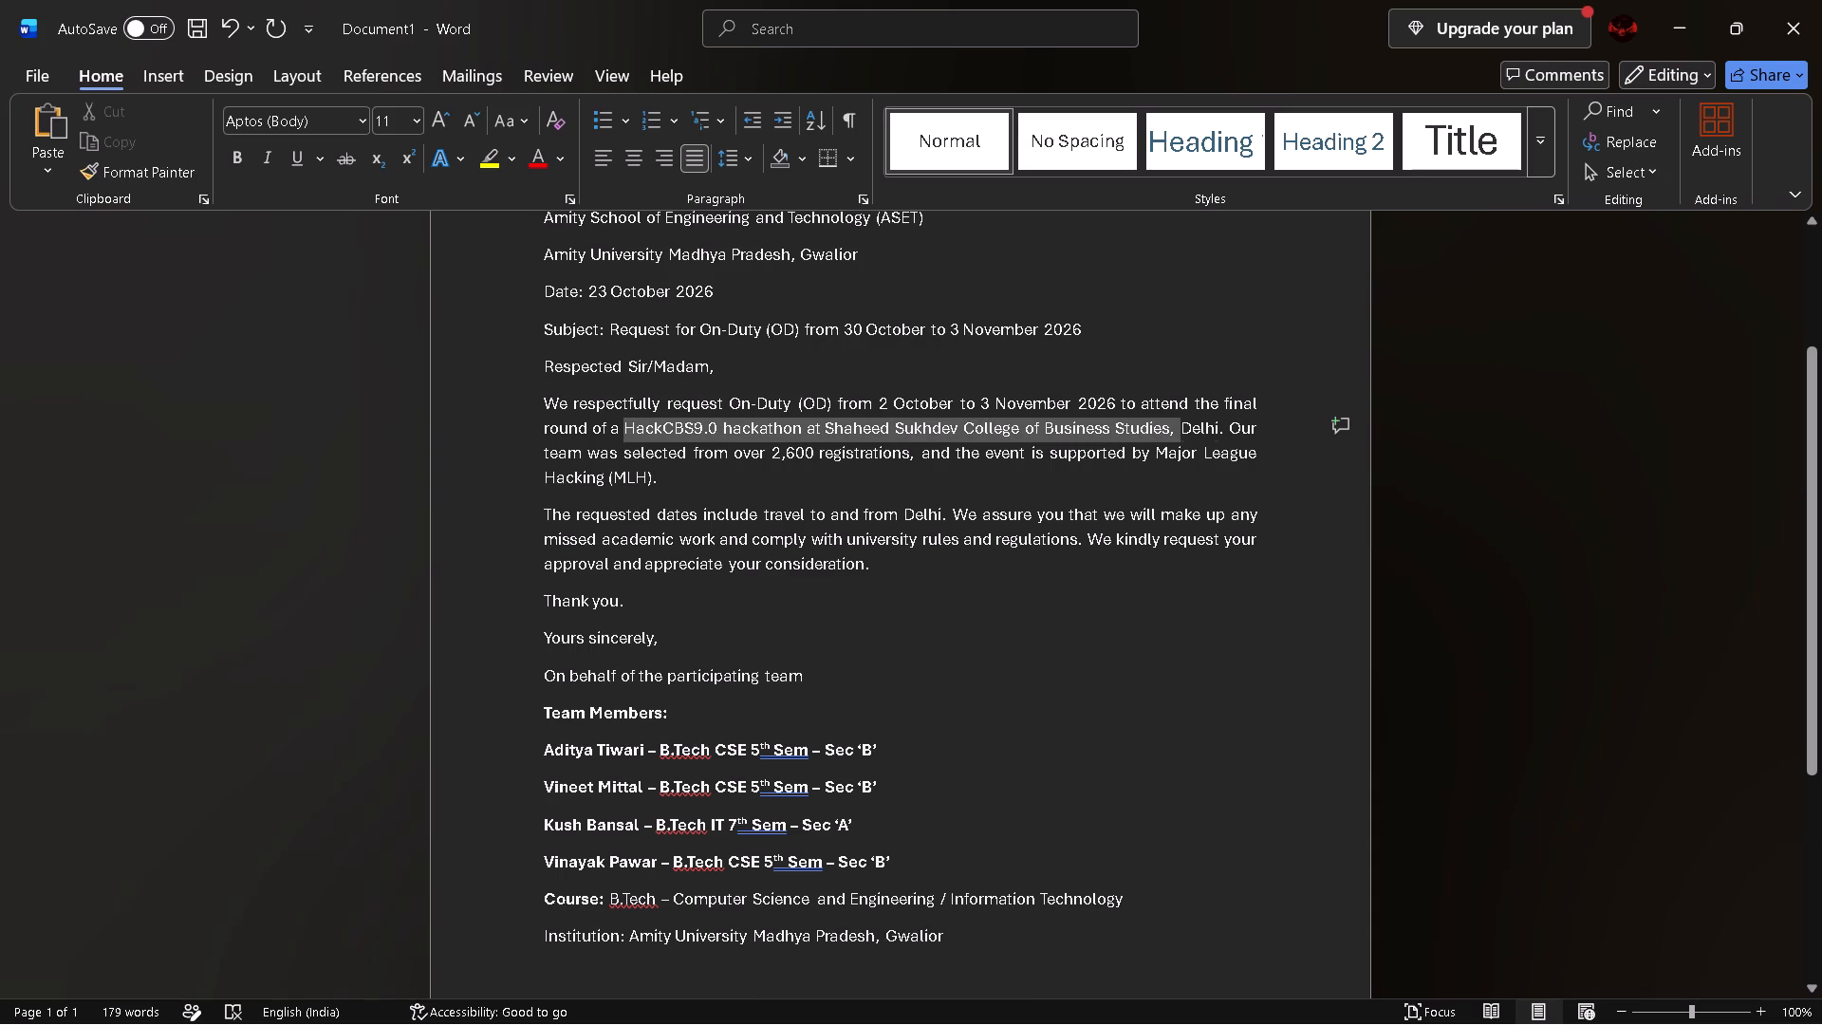
left_click_drag(1172, 430, 1203, 427)
left_click(1219, 388)
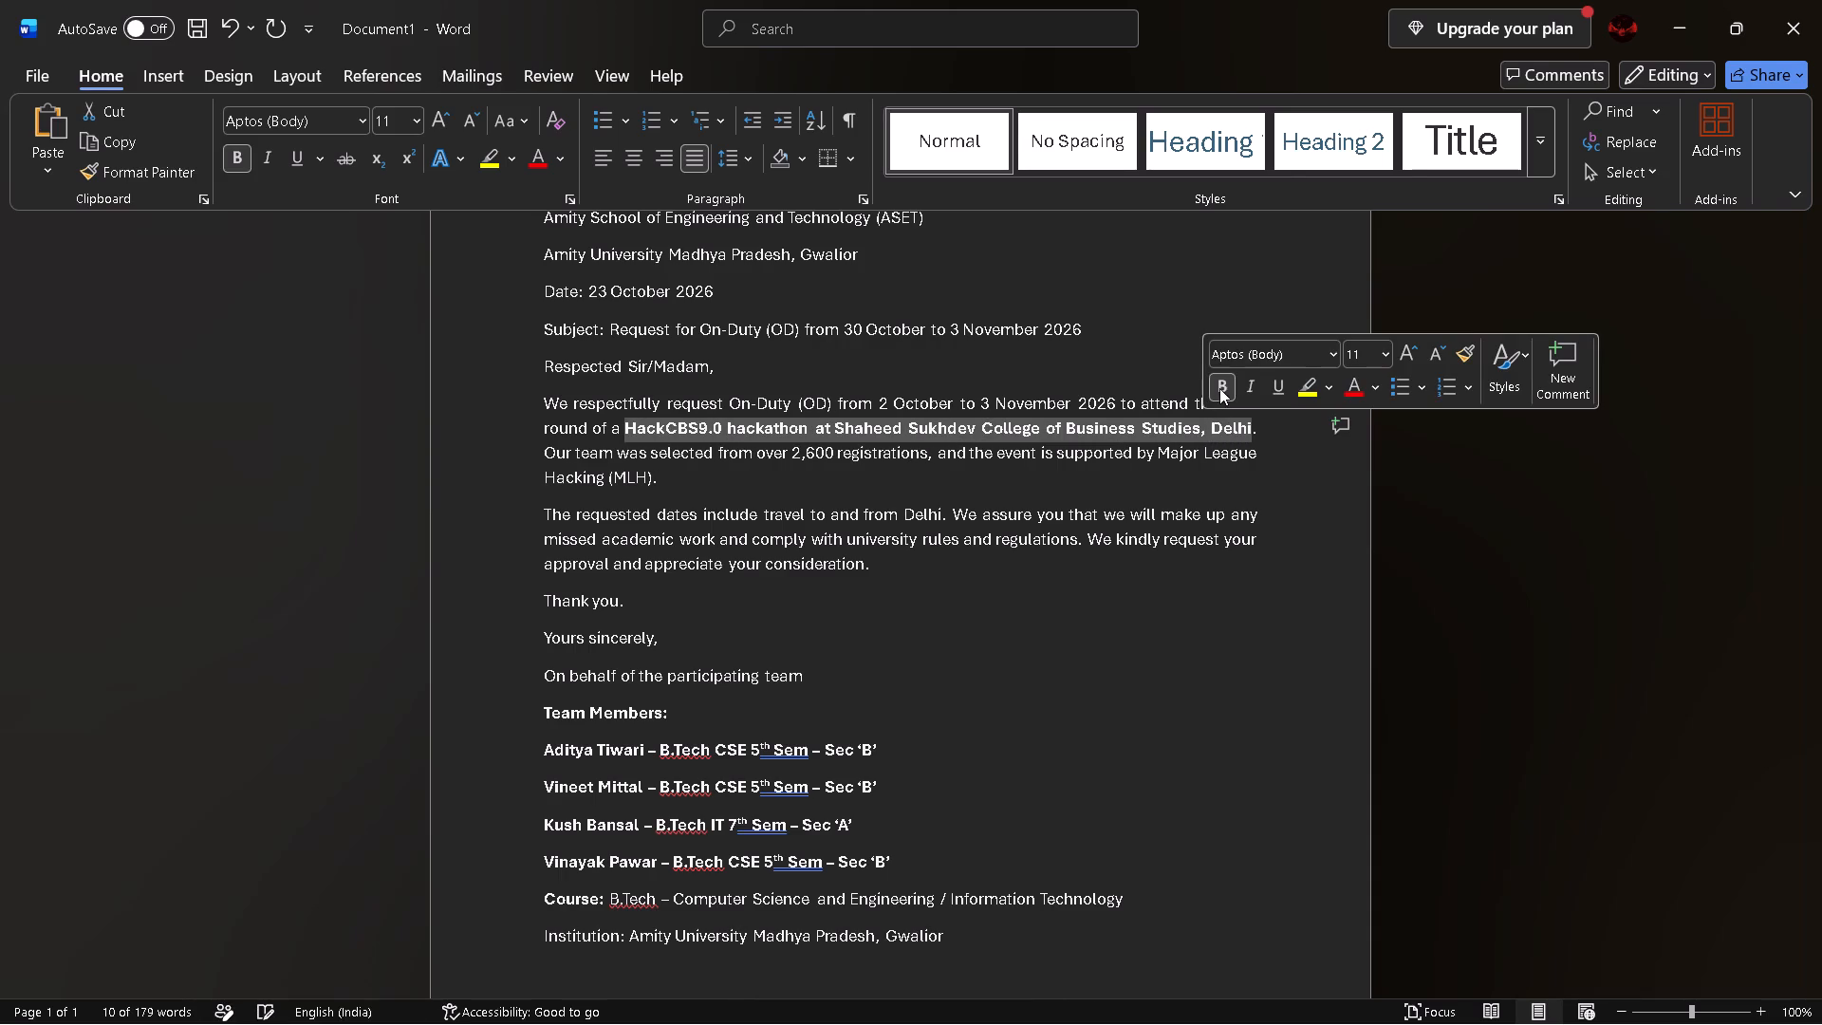
left_click(1174, 504)
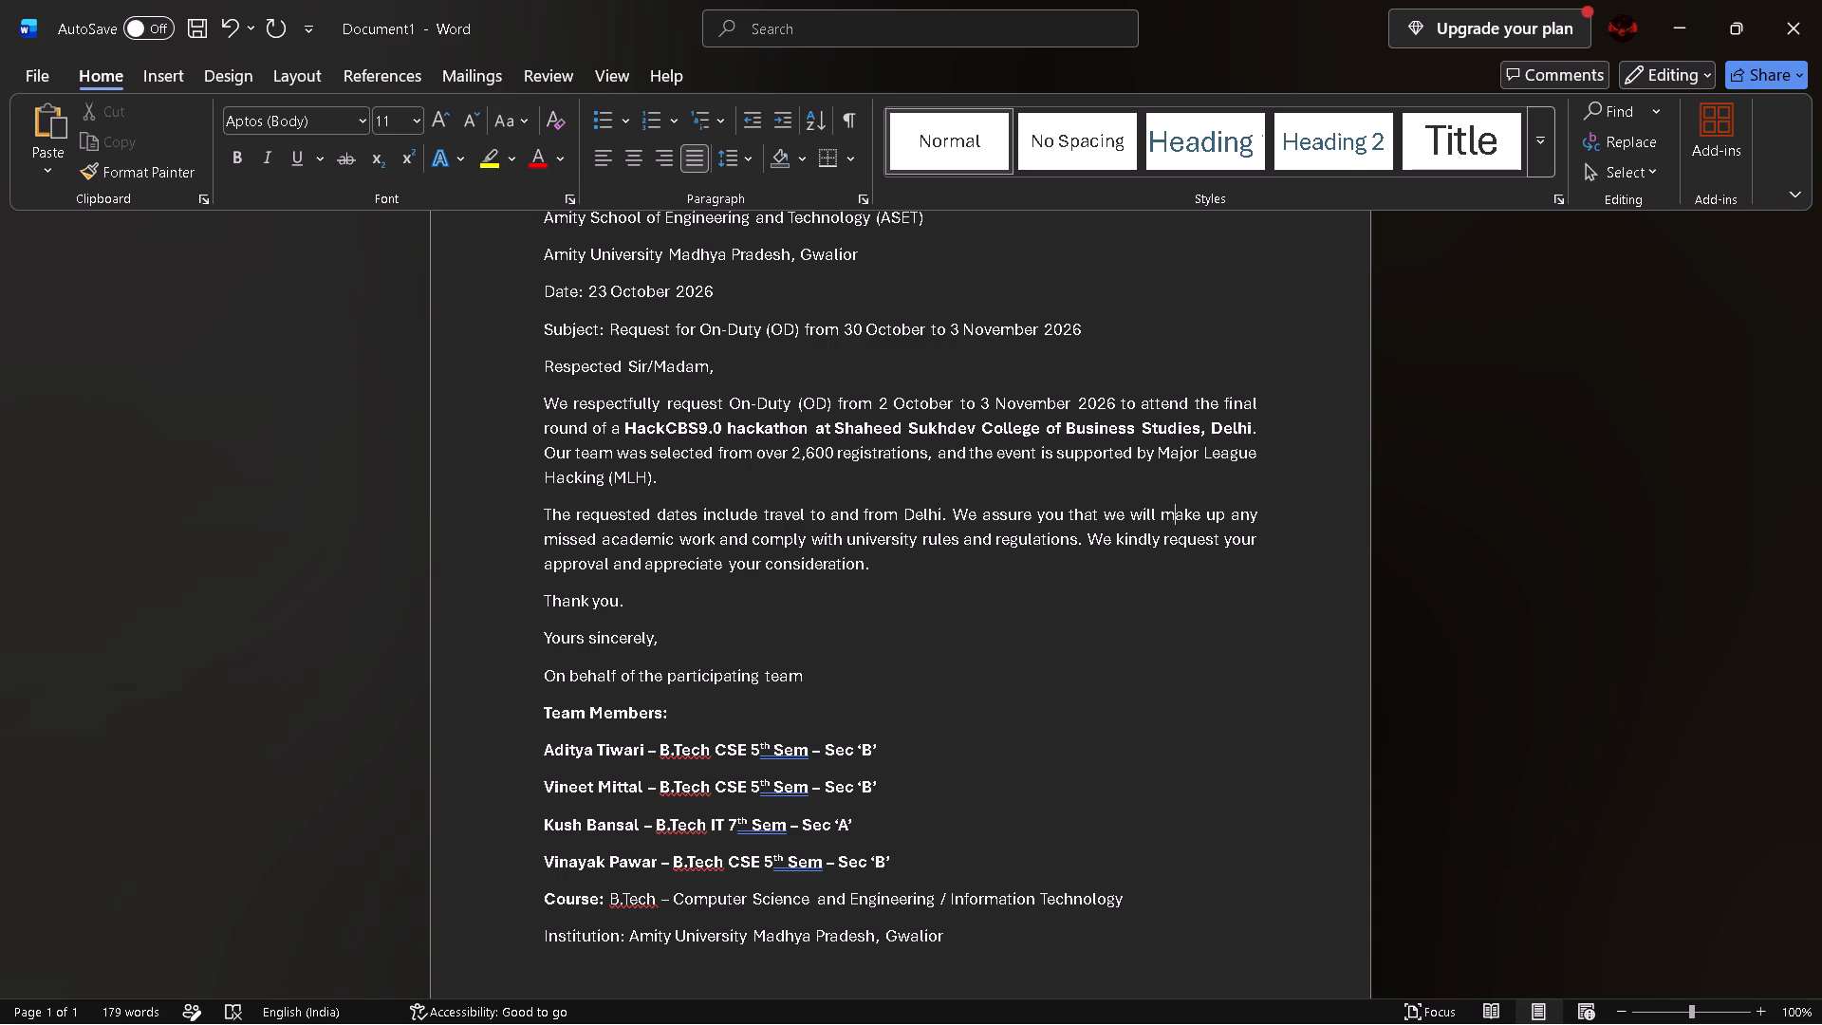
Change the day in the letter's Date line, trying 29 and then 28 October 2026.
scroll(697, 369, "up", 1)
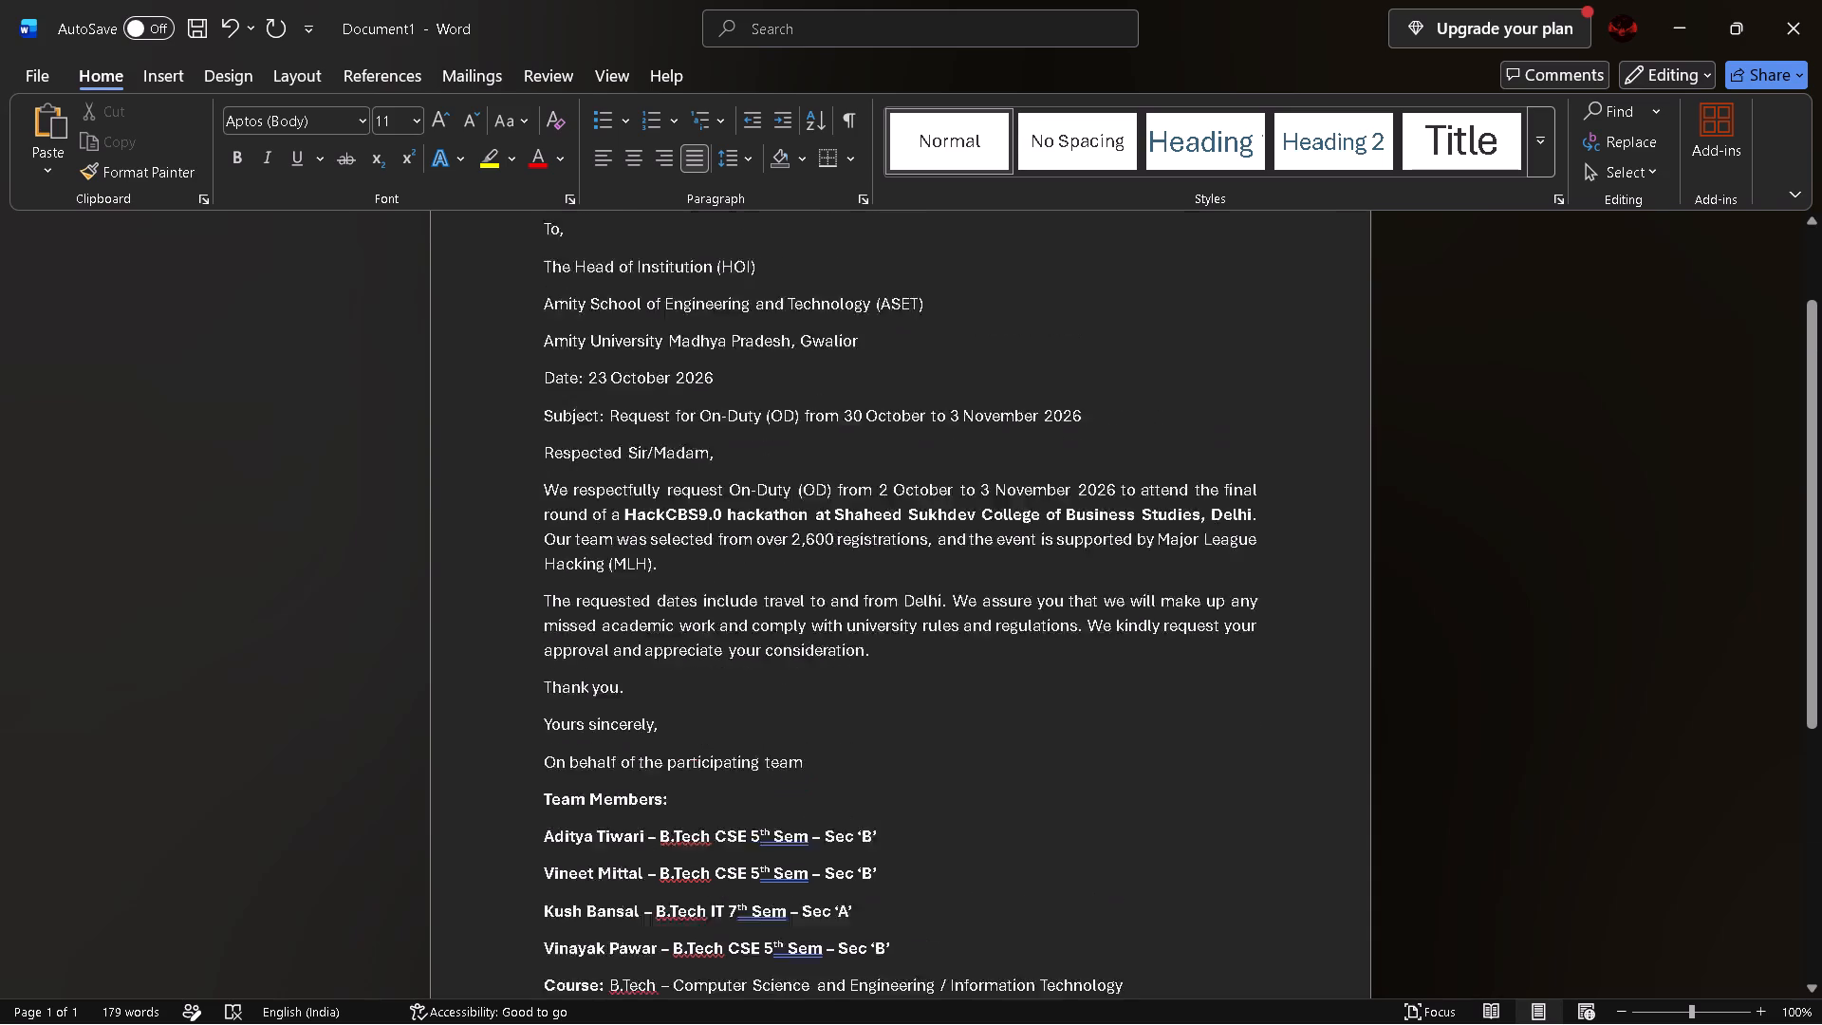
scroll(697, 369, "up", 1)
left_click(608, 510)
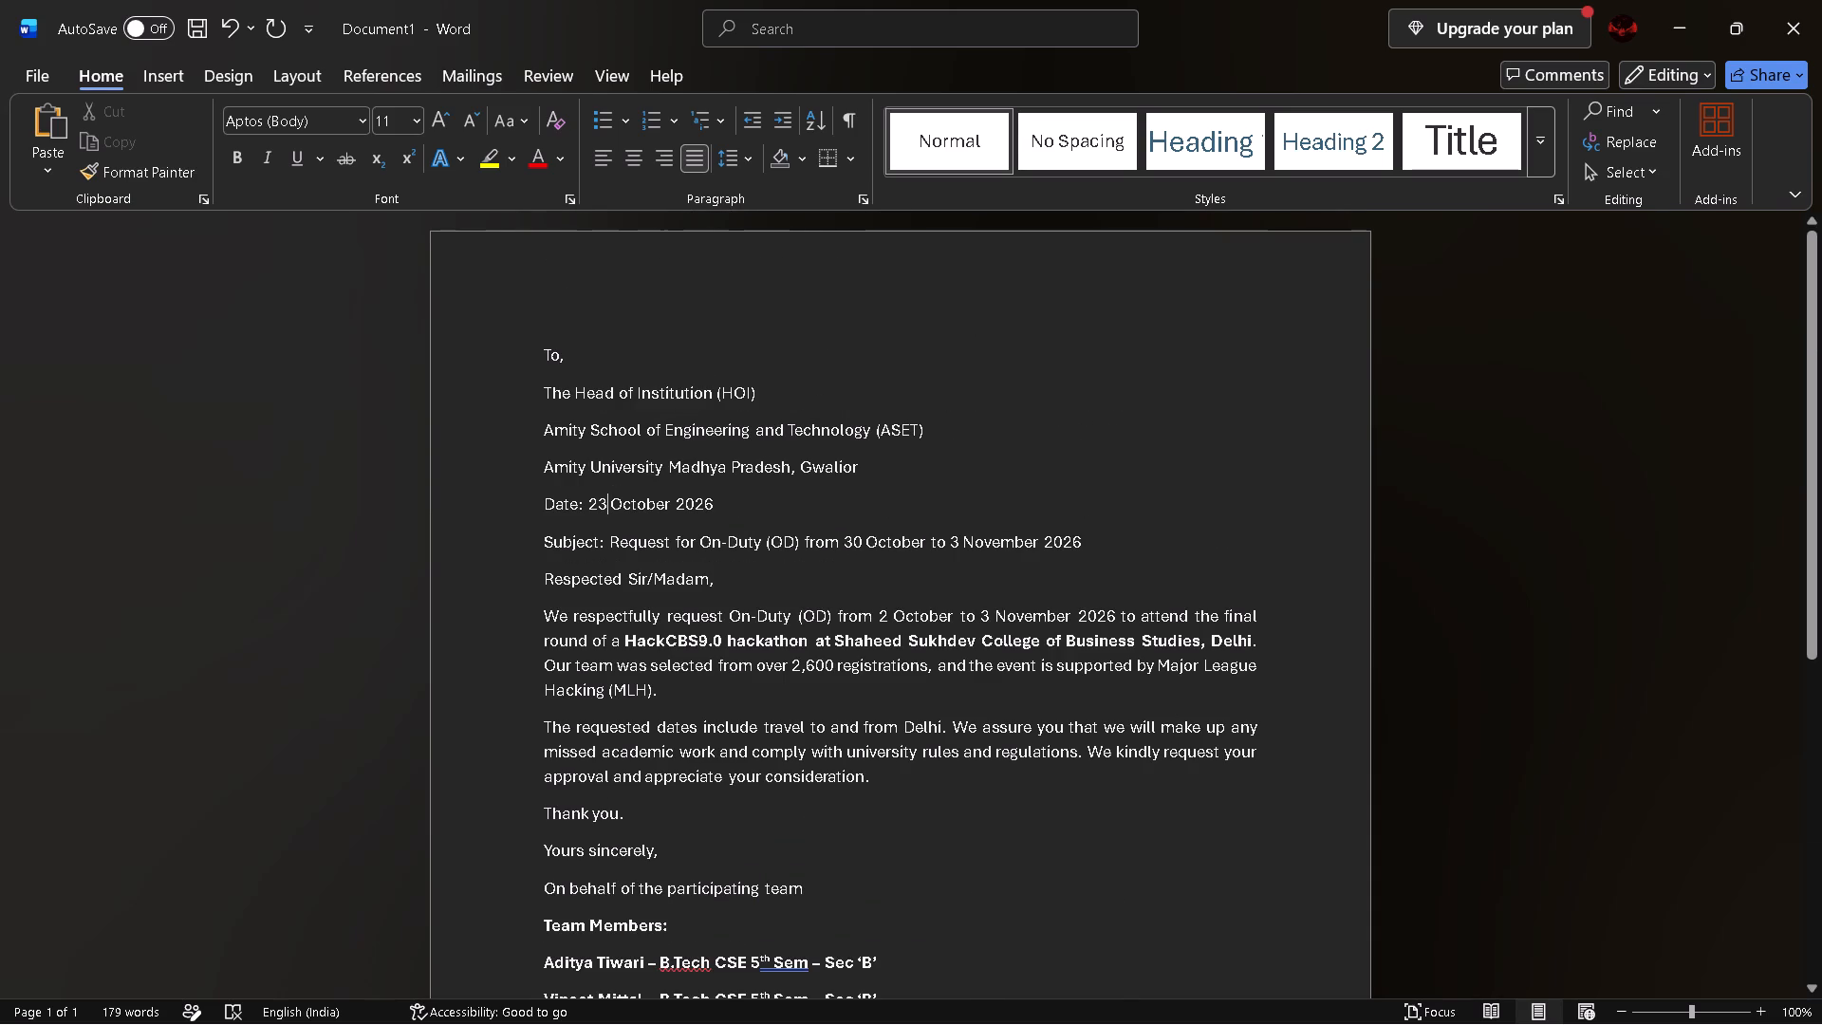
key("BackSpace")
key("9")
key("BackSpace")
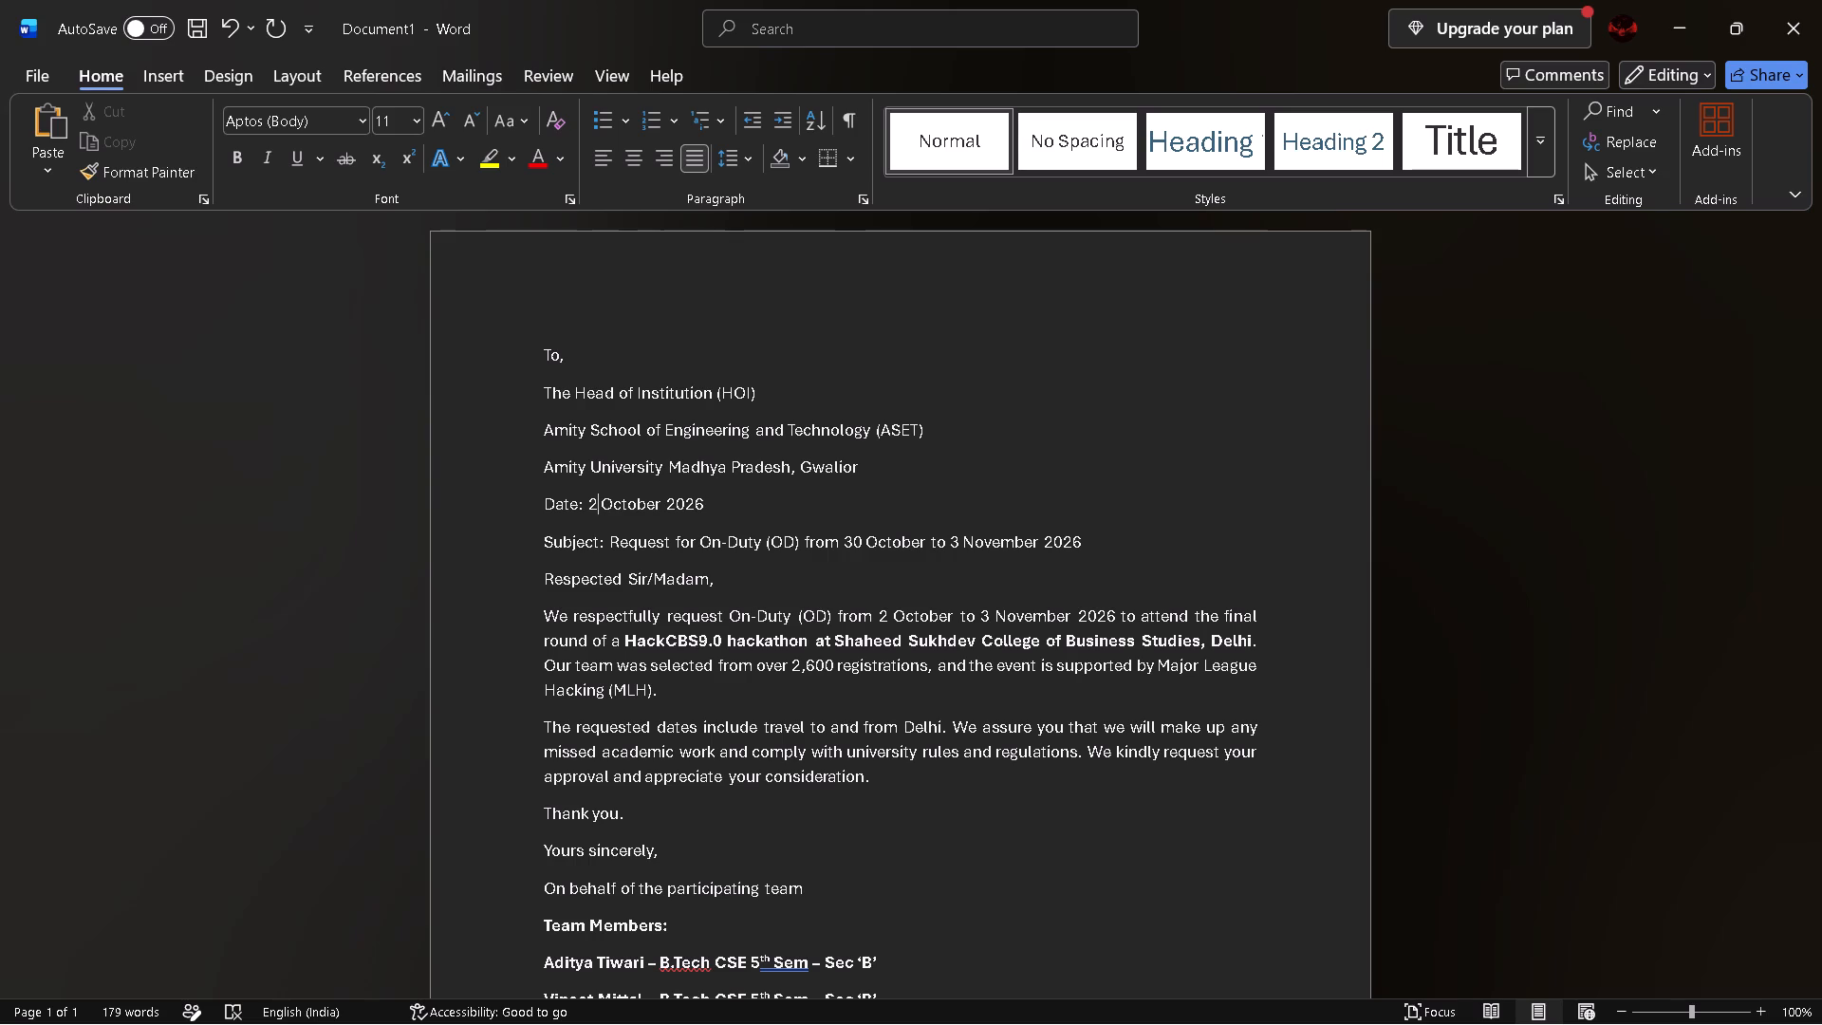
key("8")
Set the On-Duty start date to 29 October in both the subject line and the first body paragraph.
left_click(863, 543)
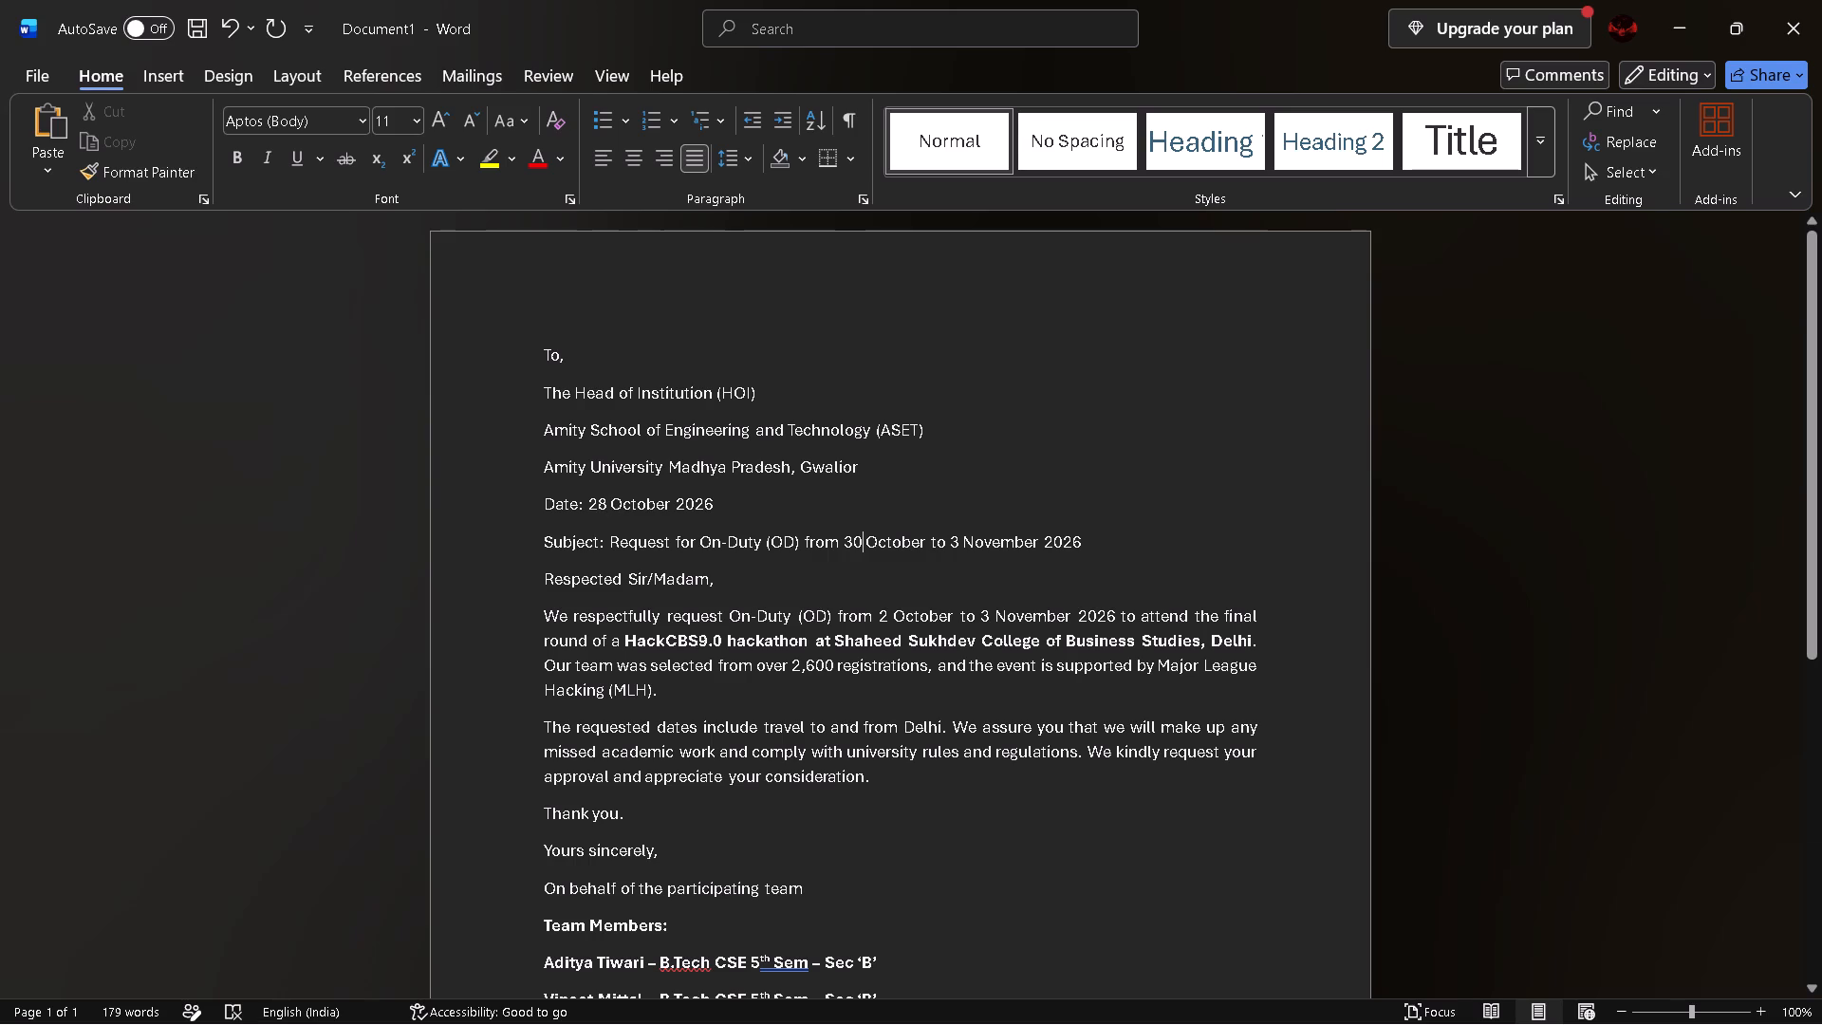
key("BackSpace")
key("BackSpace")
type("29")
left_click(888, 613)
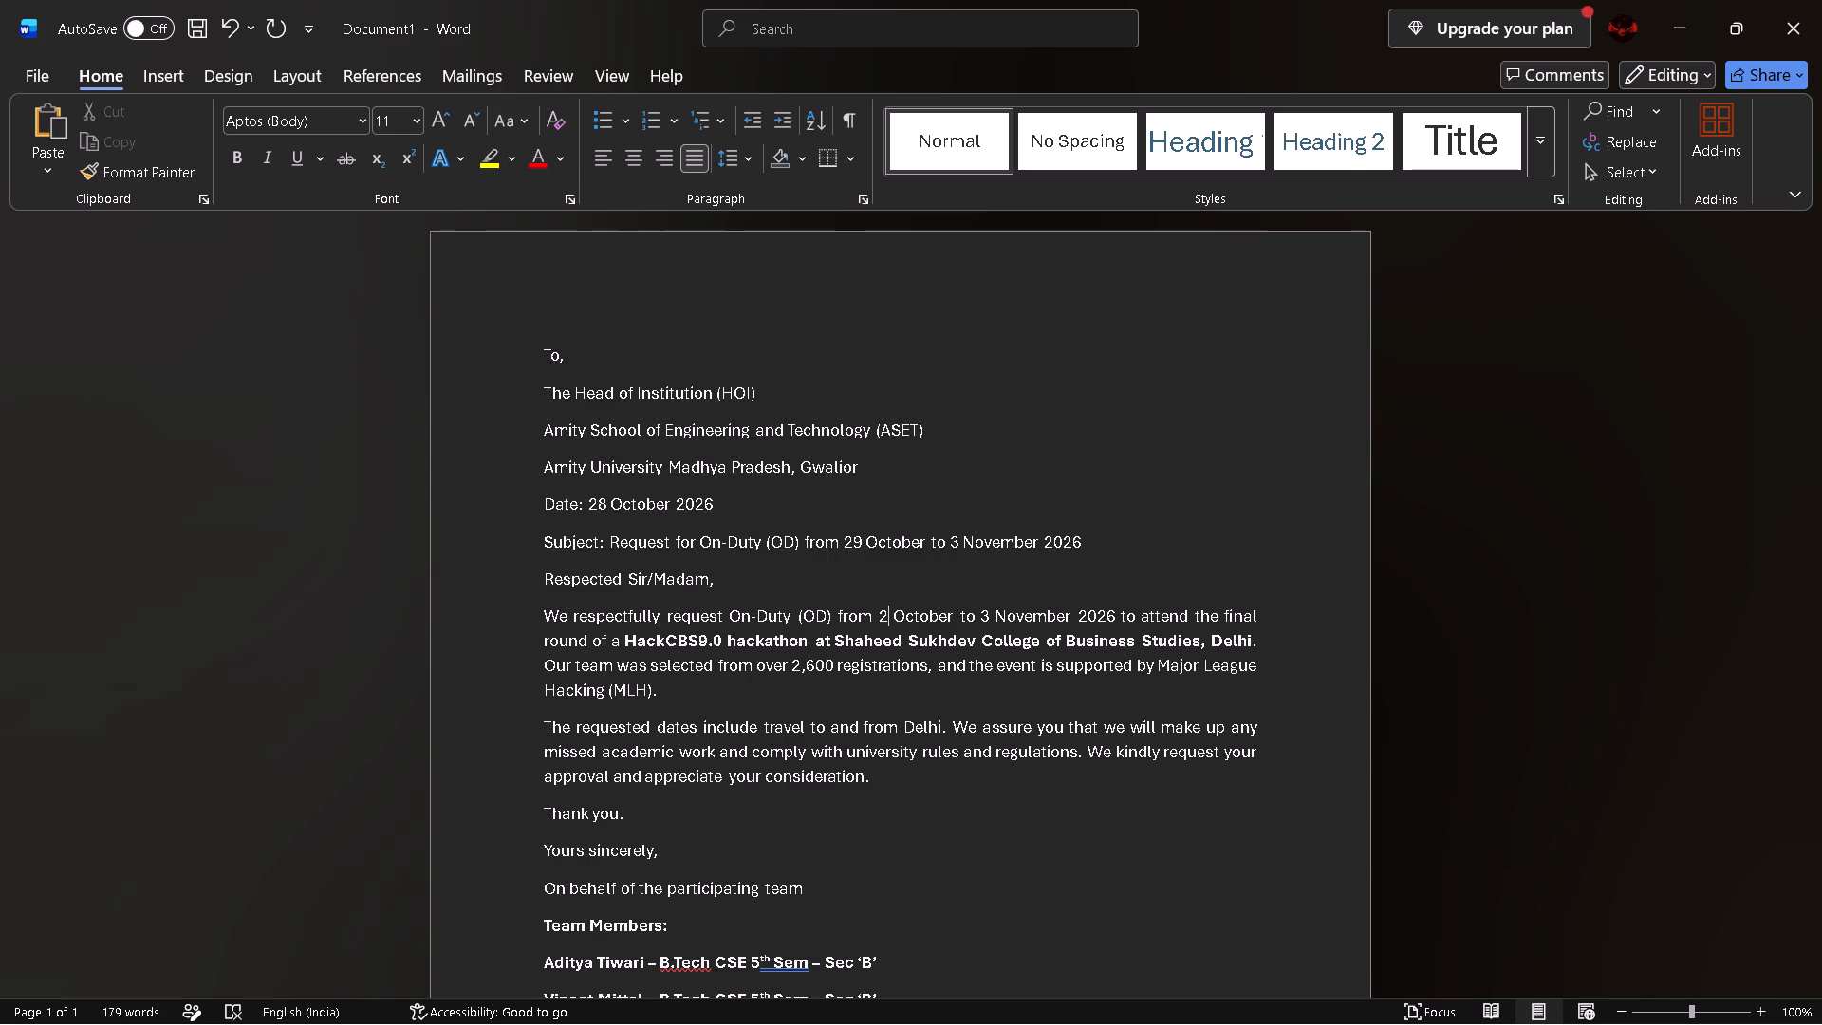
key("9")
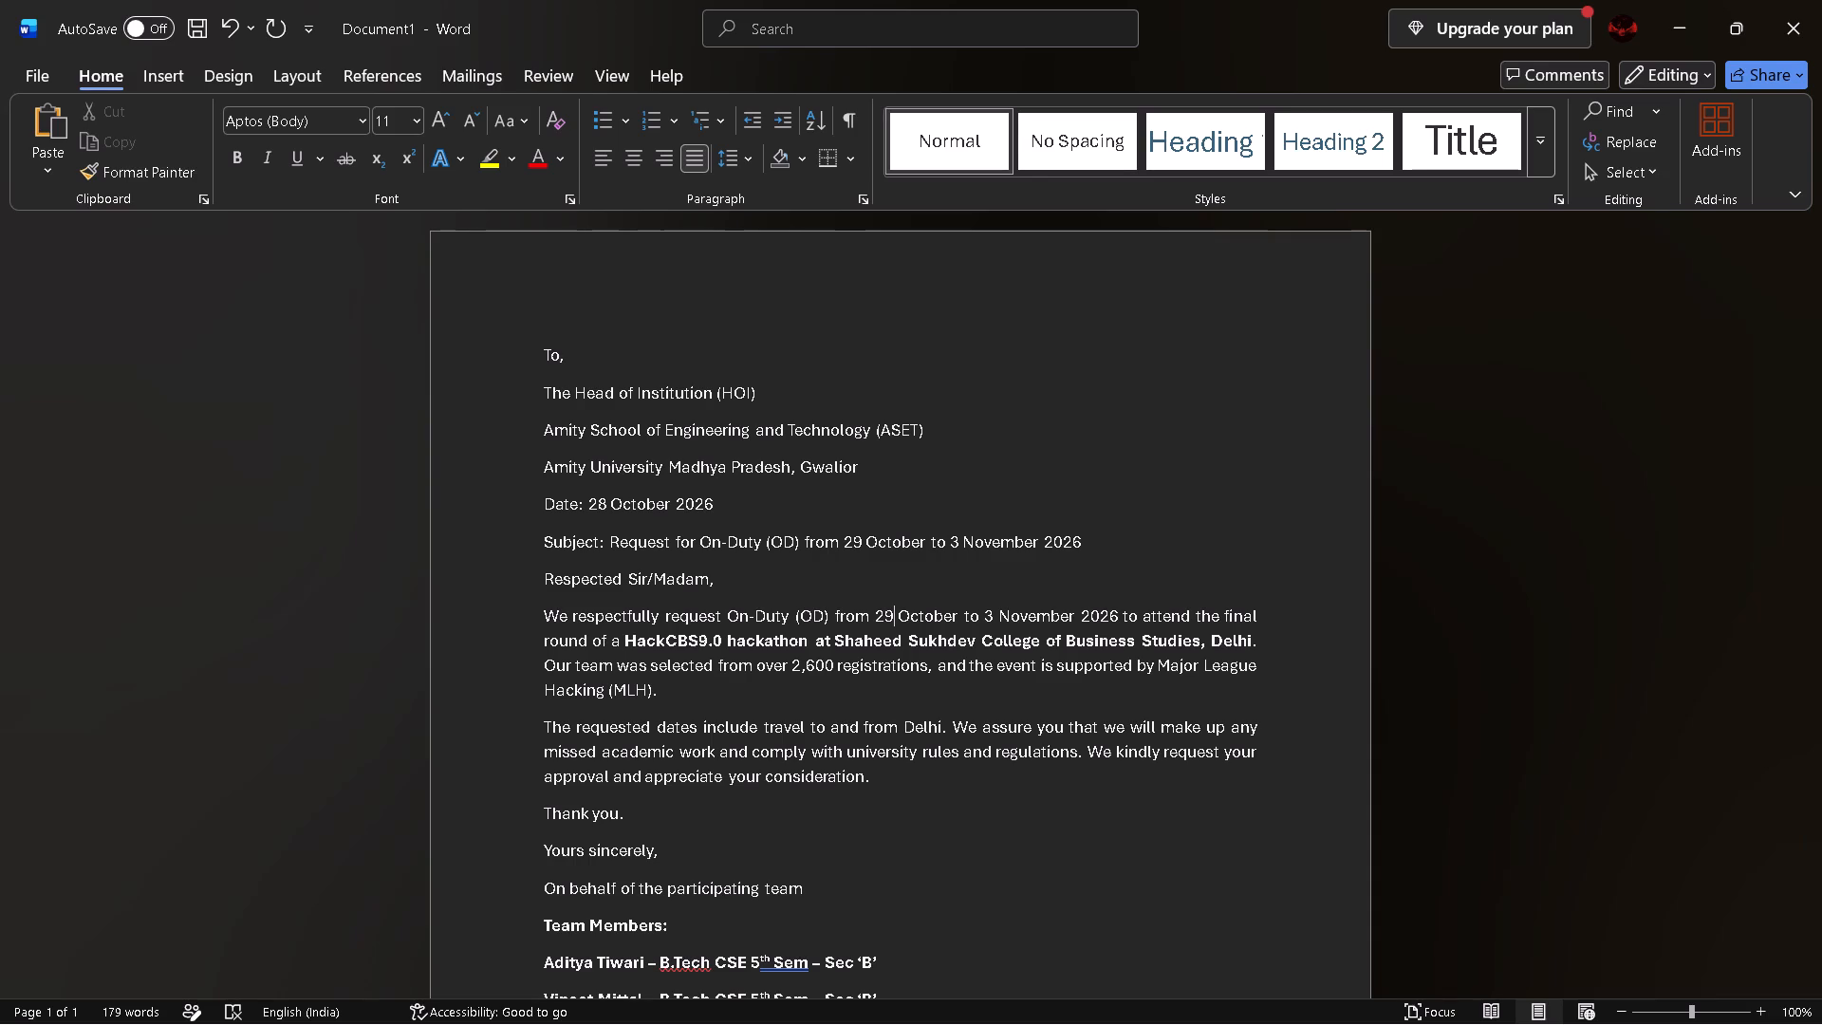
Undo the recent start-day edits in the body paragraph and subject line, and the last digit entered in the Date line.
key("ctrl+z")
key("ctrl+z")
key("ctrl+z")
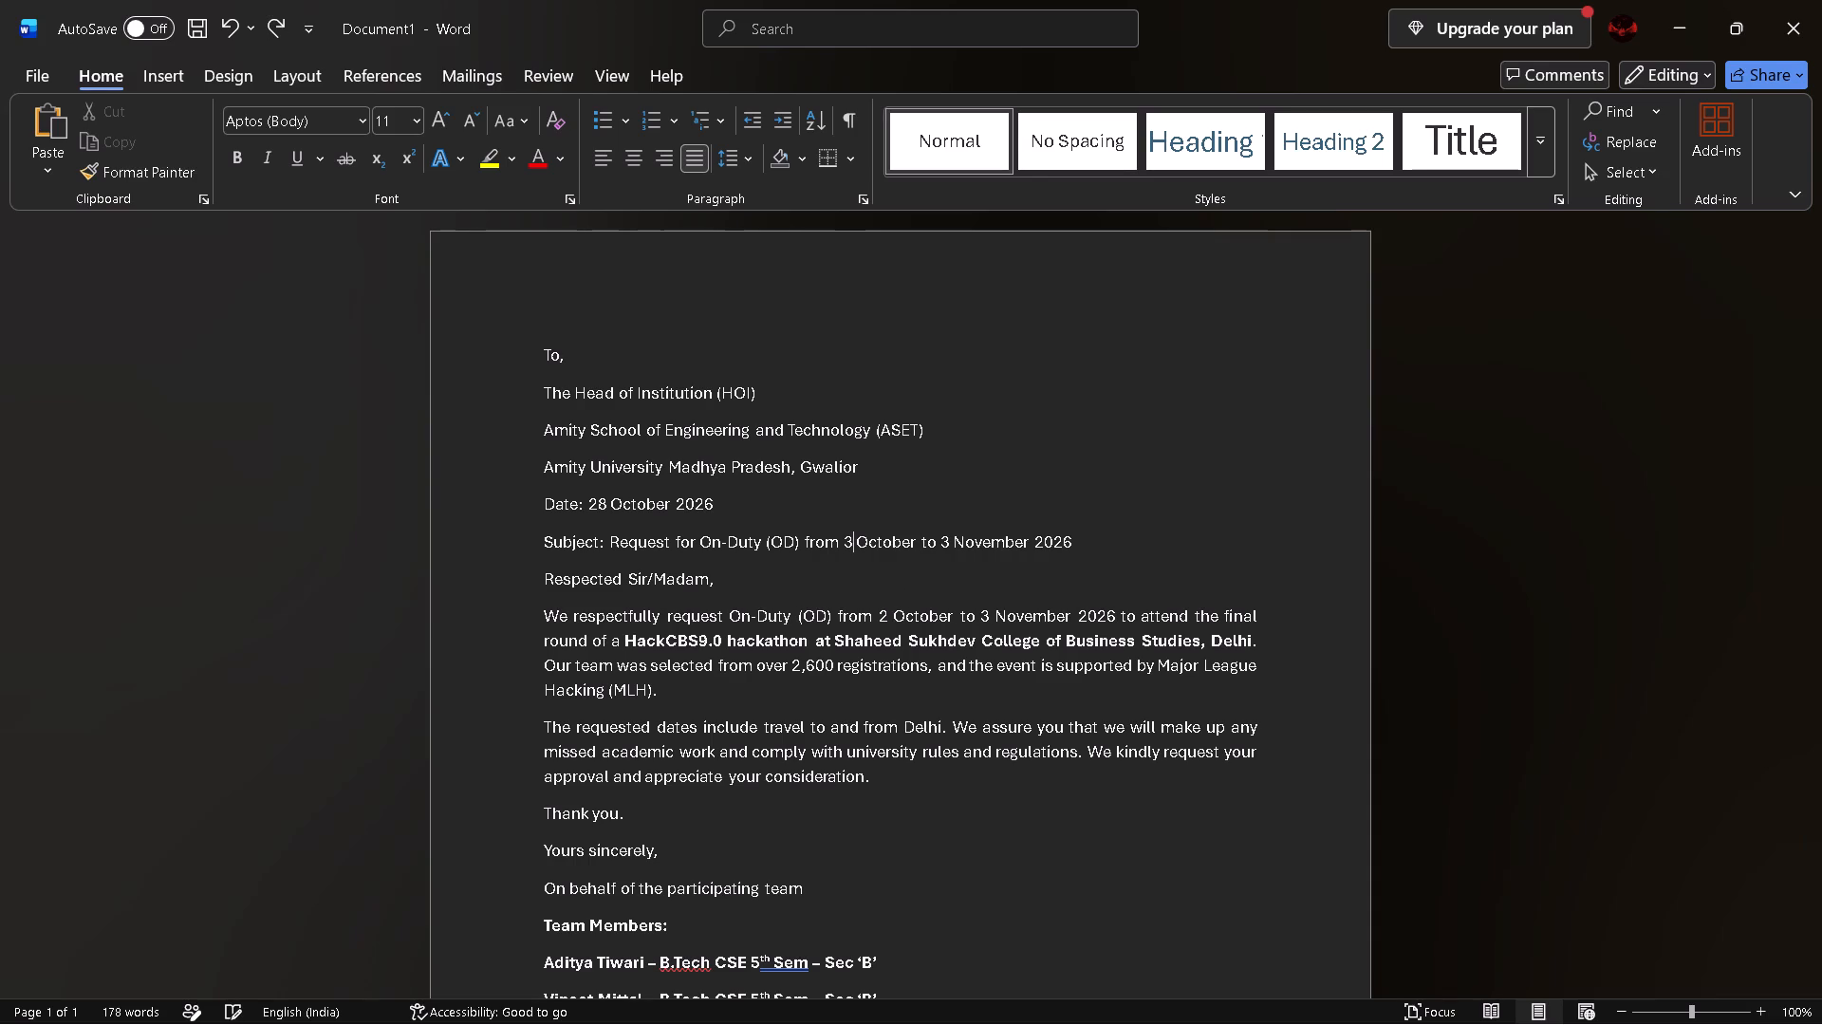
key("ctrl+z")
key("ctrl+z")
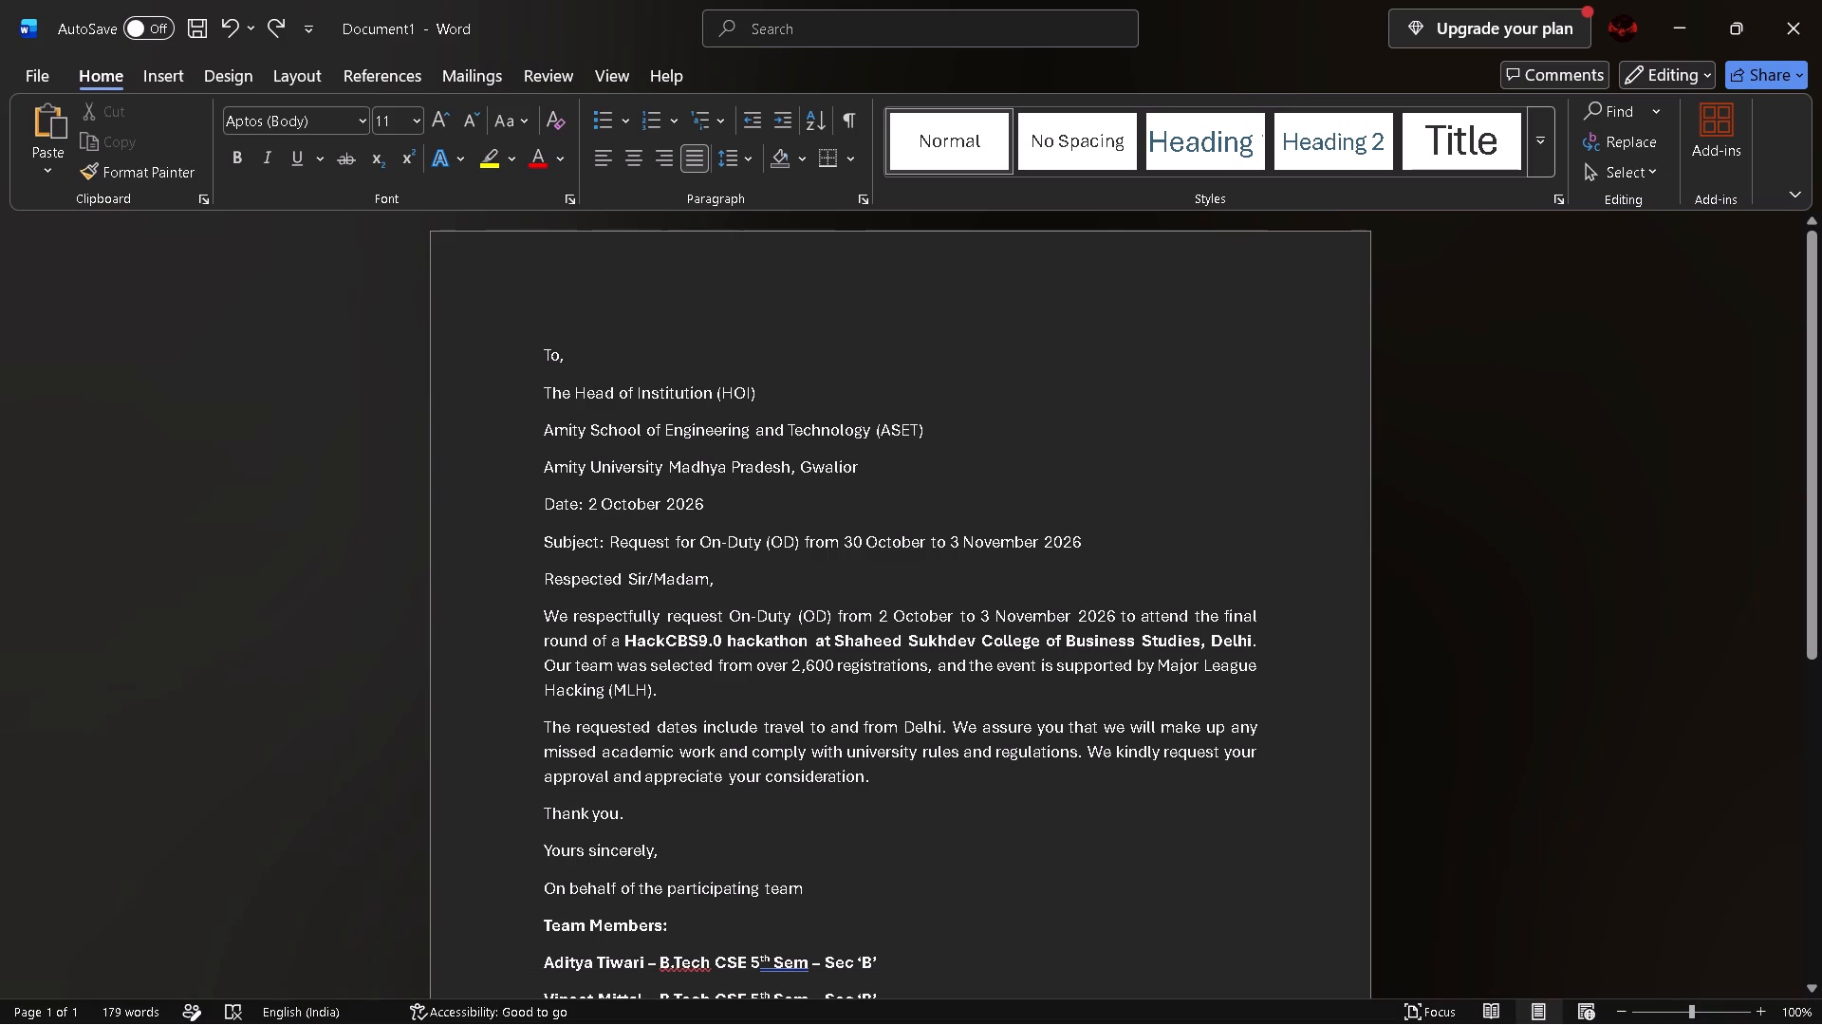
Set the On-Duty start date in the first body paragraph to 29 October.
left_click(888, 616)
key("9")
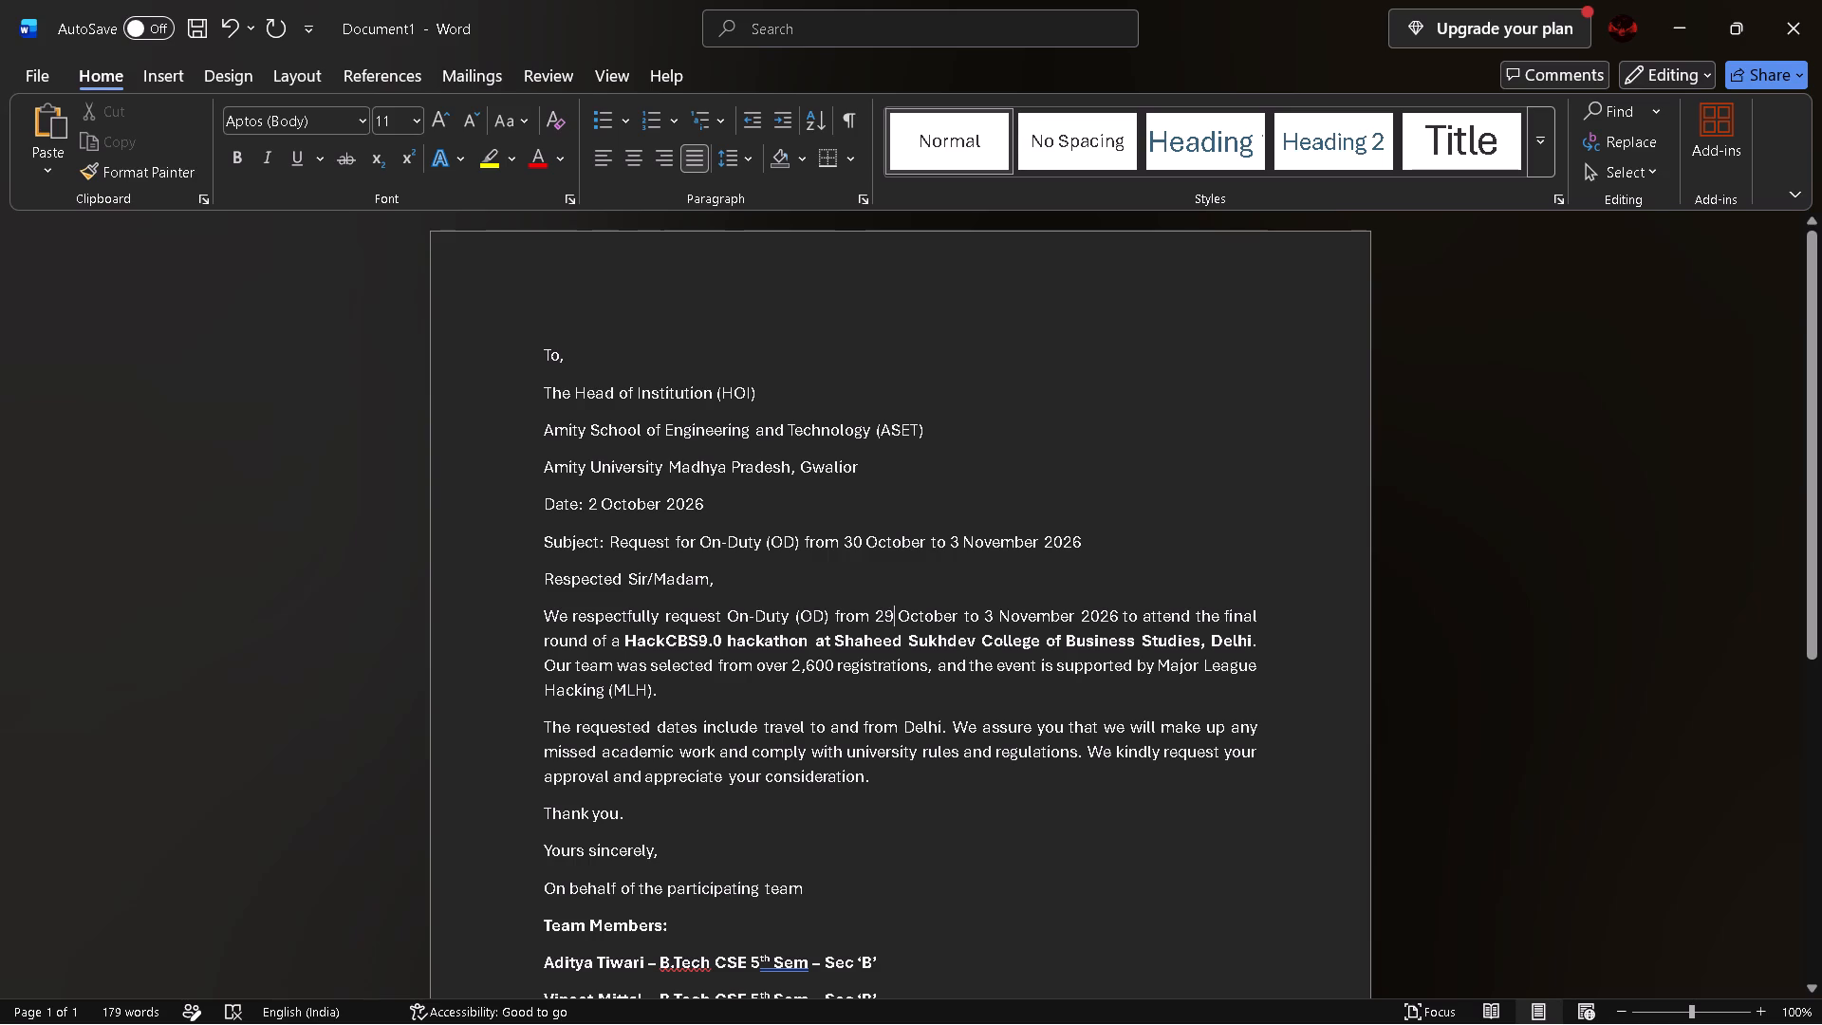
Set the On-Duty start date in the subject line to 29 October.
left_click(865, 546)
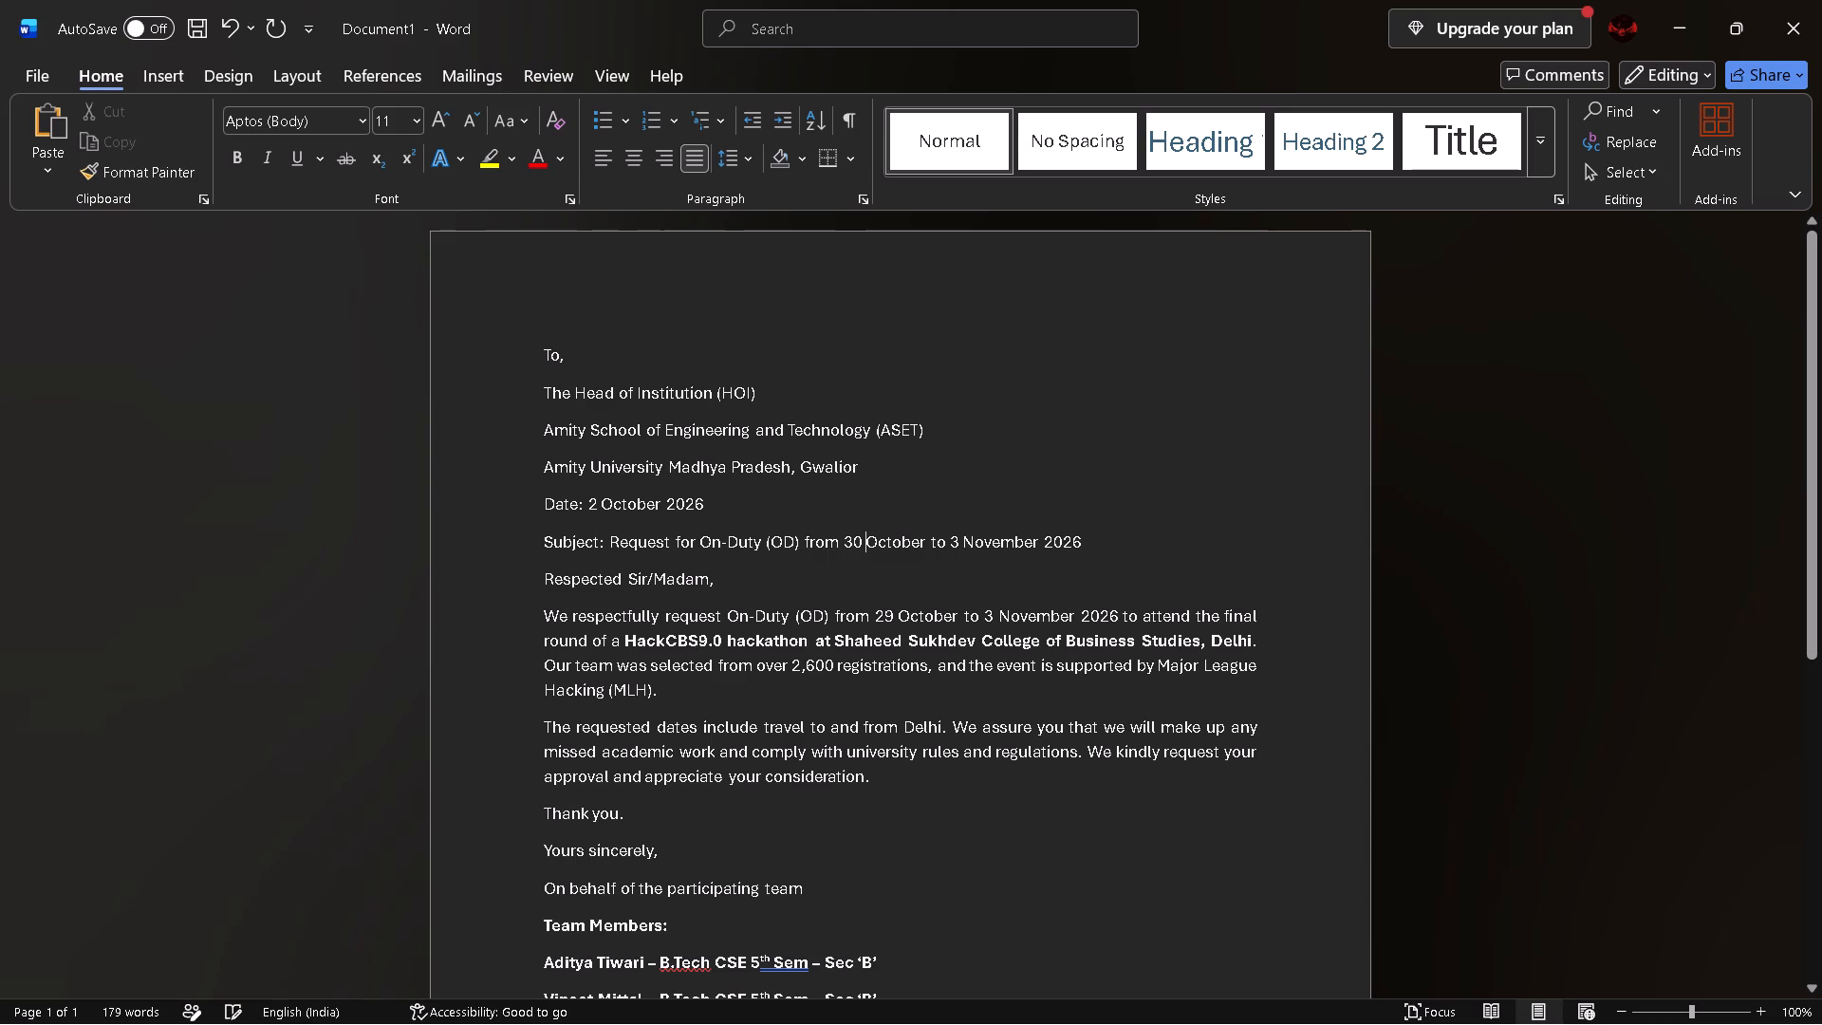
left_click(858, 546)
key("BackSpace")
key("BackSpace")
type("29")
Review the whole letter, from the address block and dates to the team members' list and closing lines.
scroll(904, 770, "down", 1)
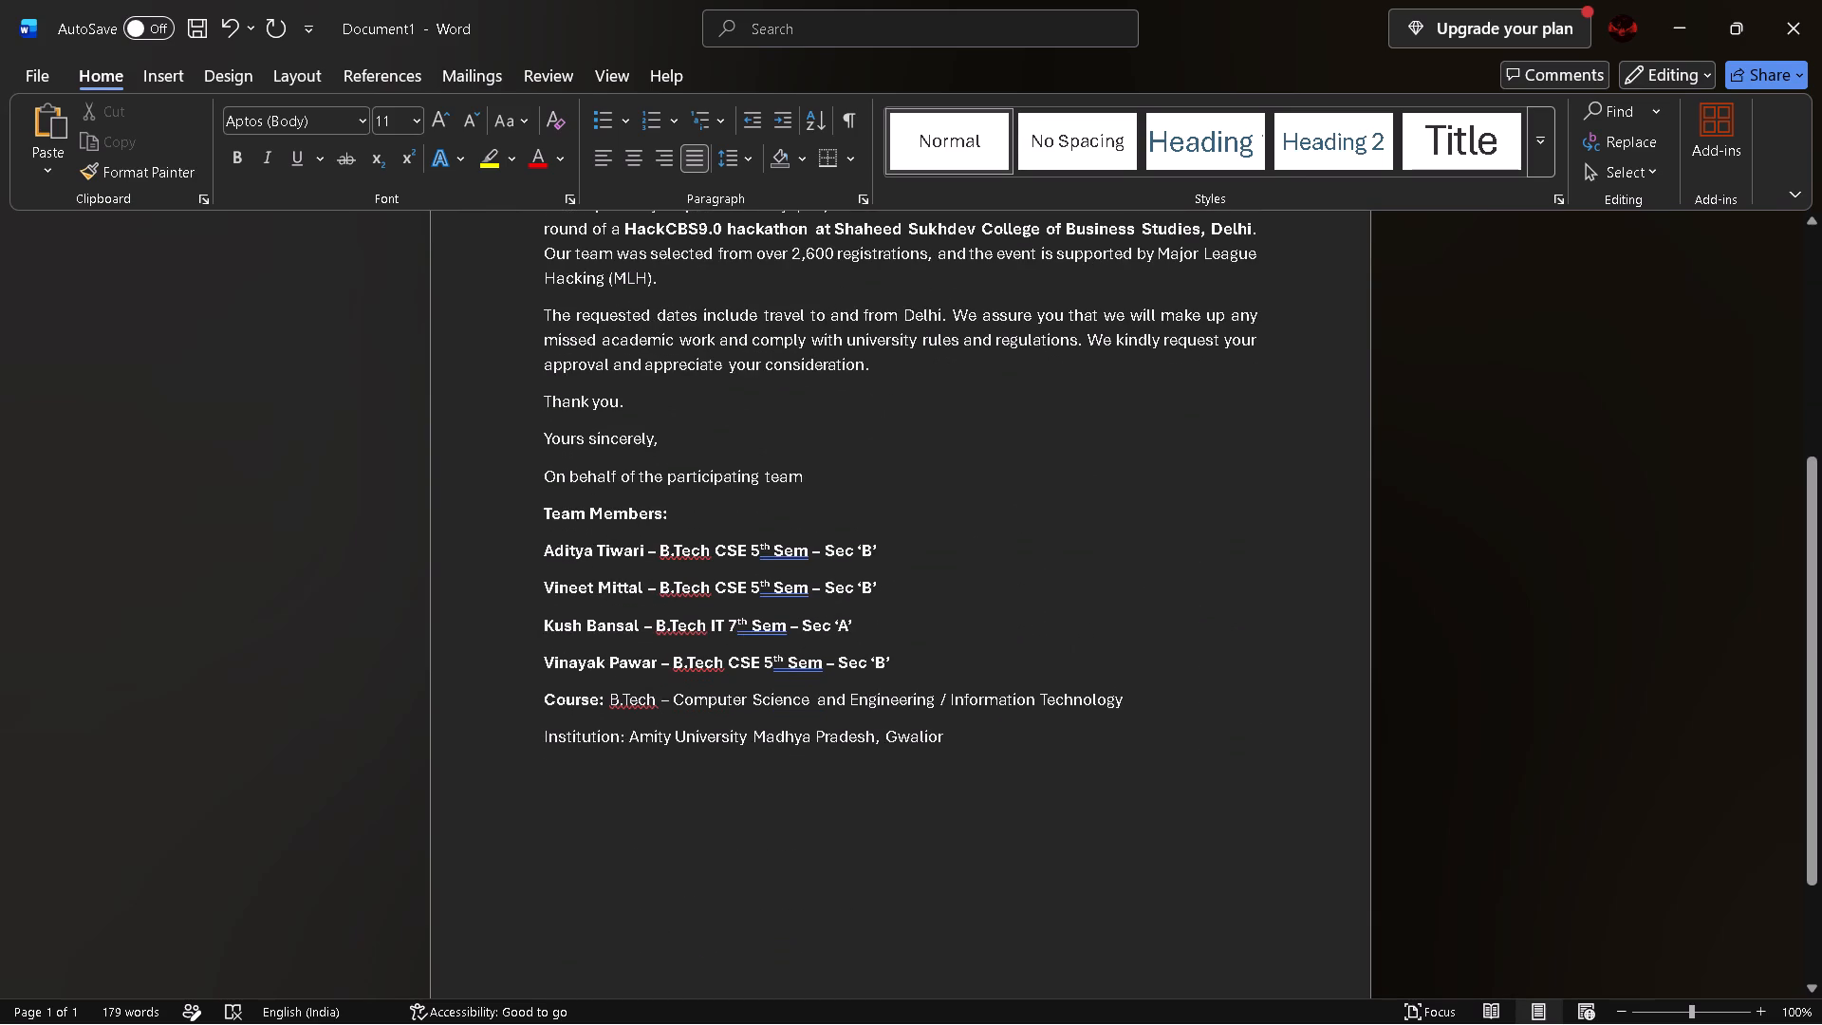
right_click(683, 624)
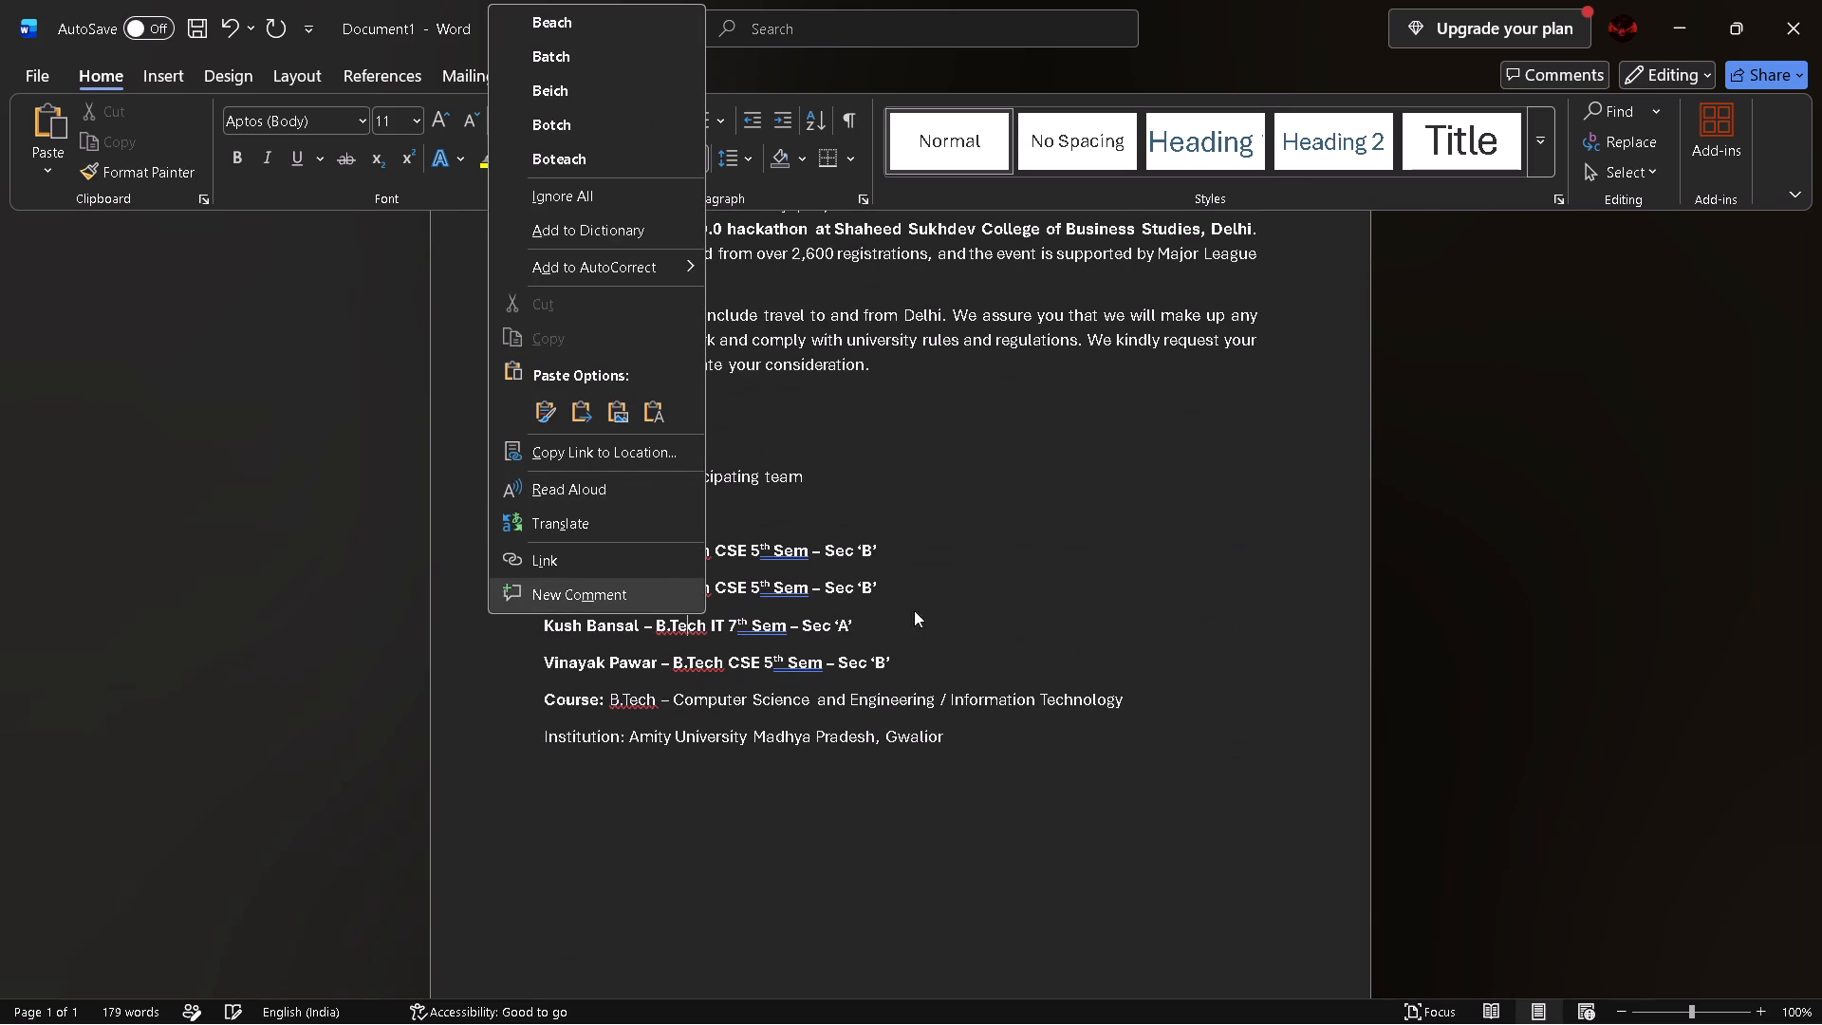
left_click(981, 626)
scroll(912, 621, "up", 1)
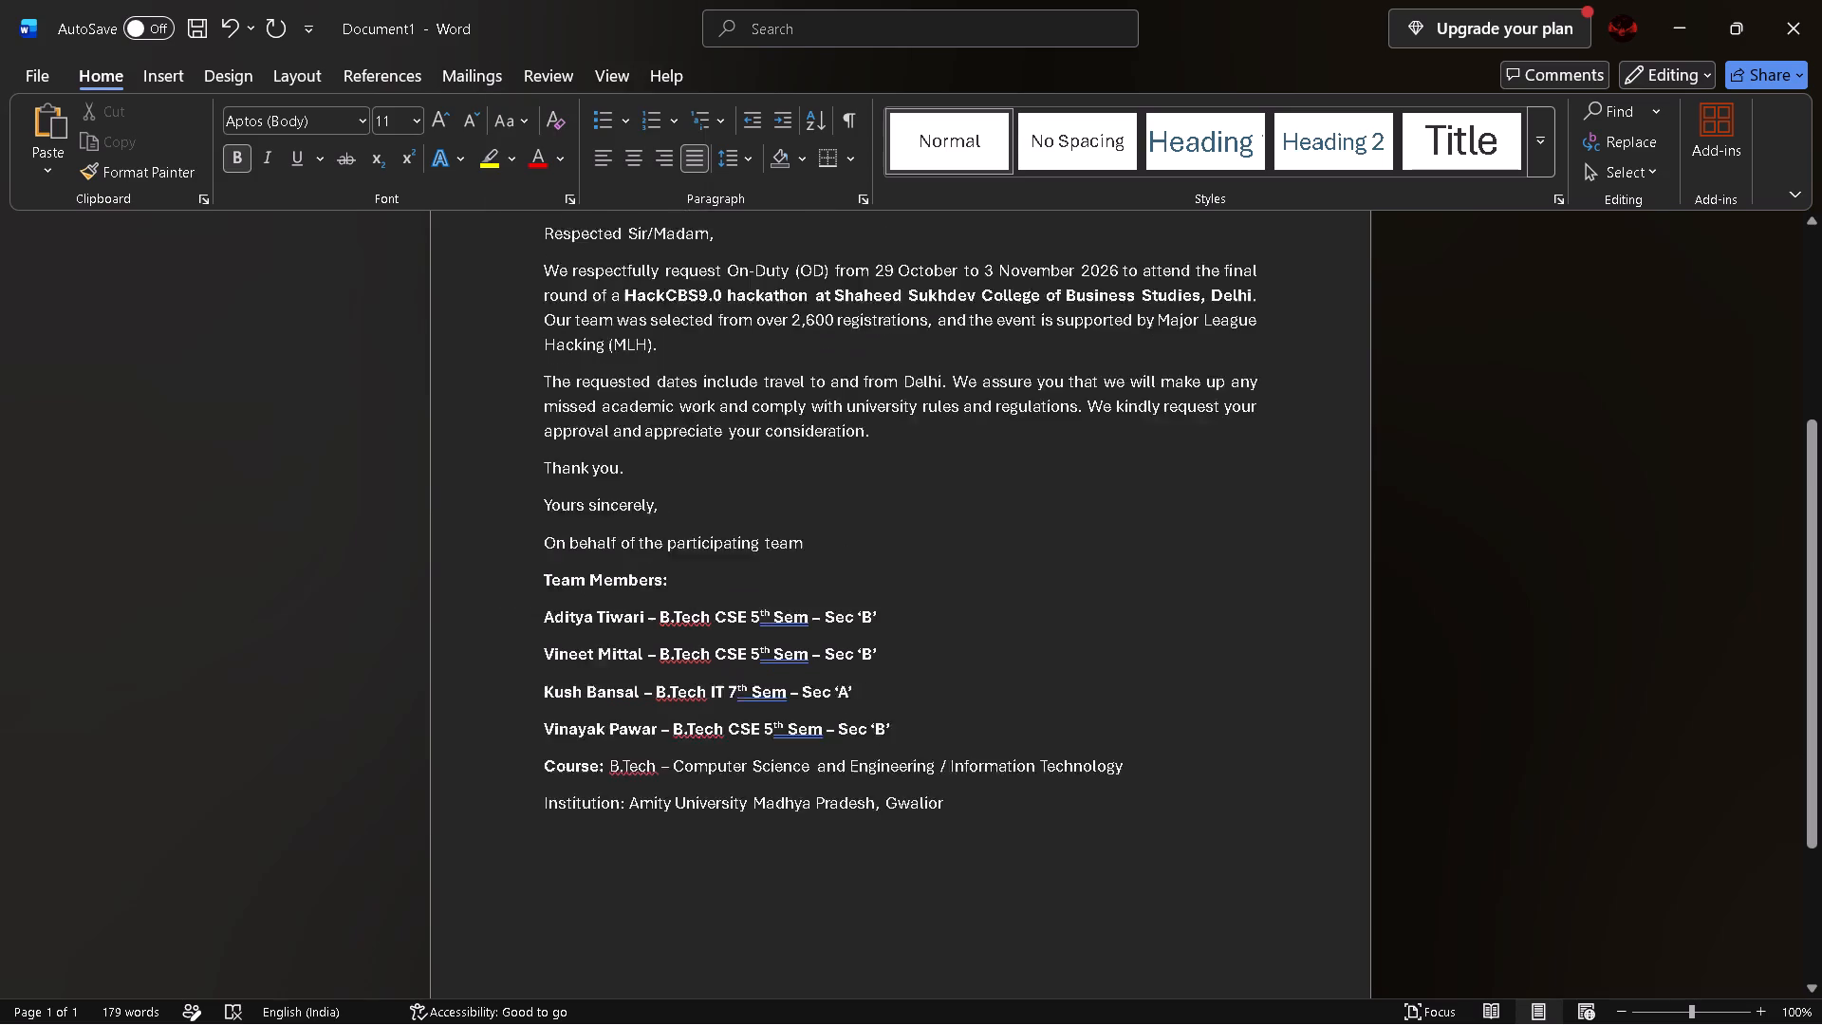
scroll(912, 621, "up", 1)
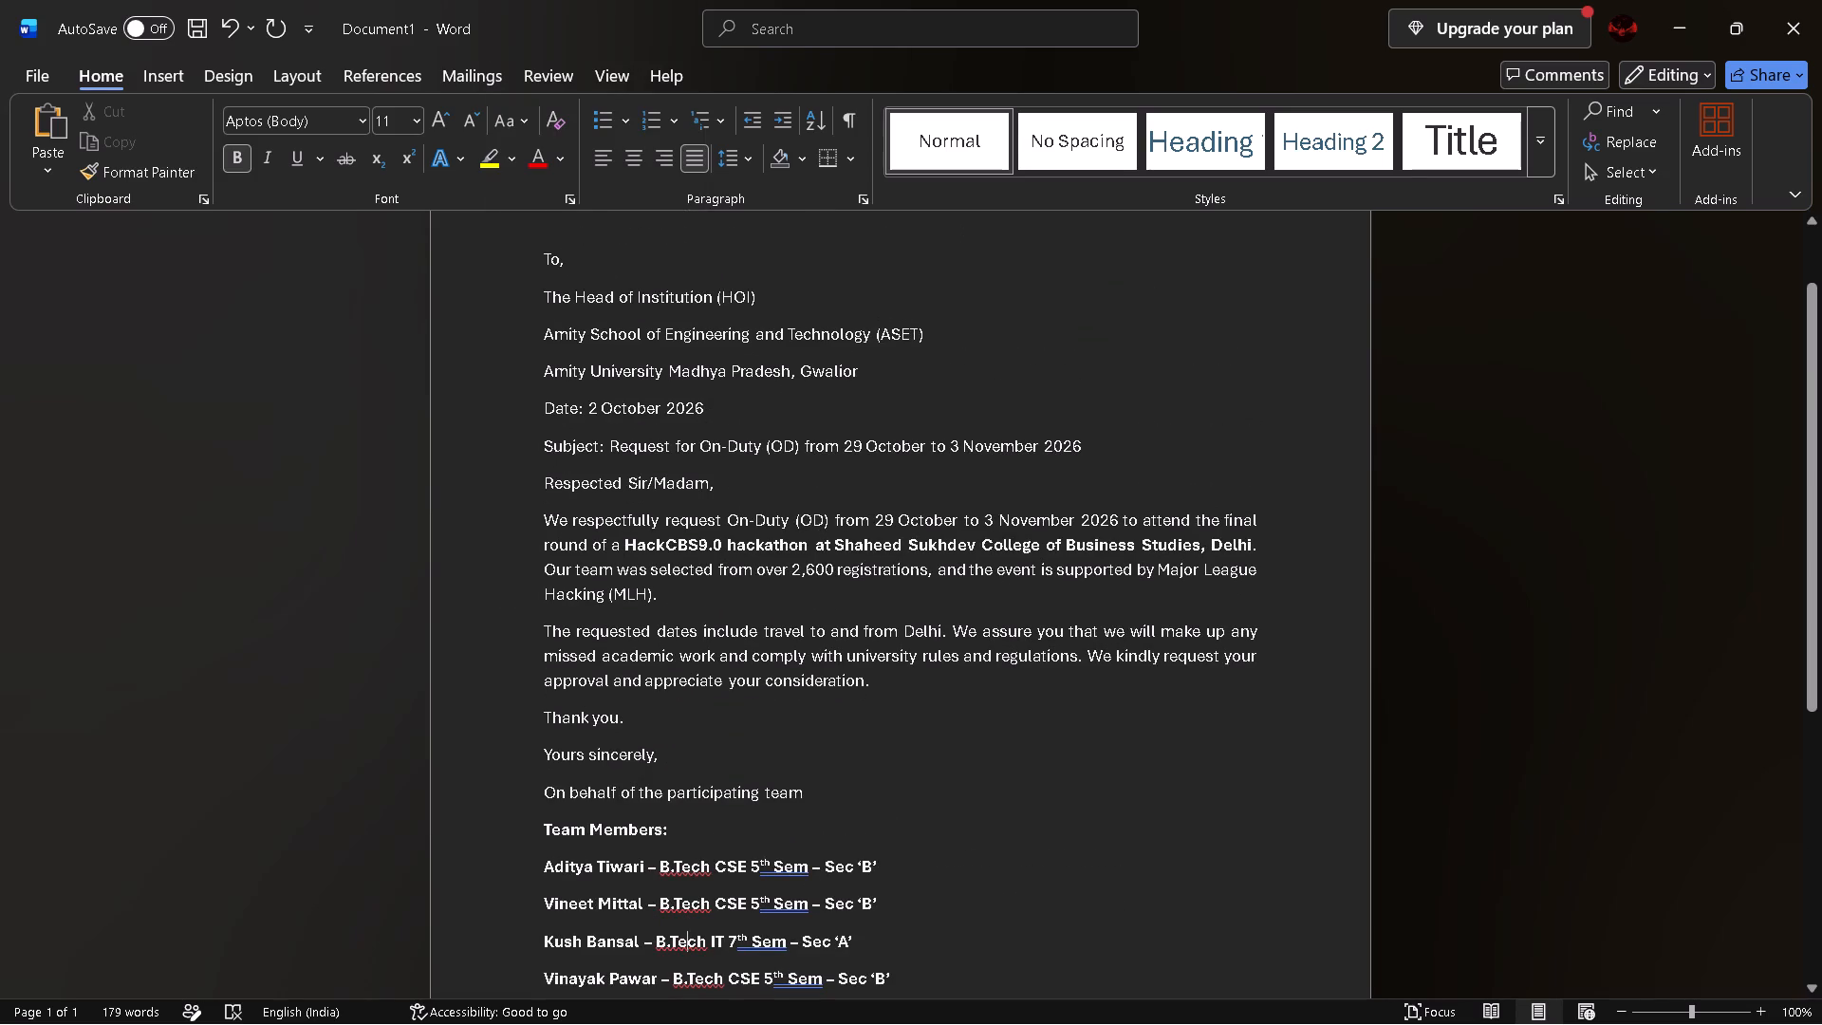
scroll(920, 561, "down", 1)
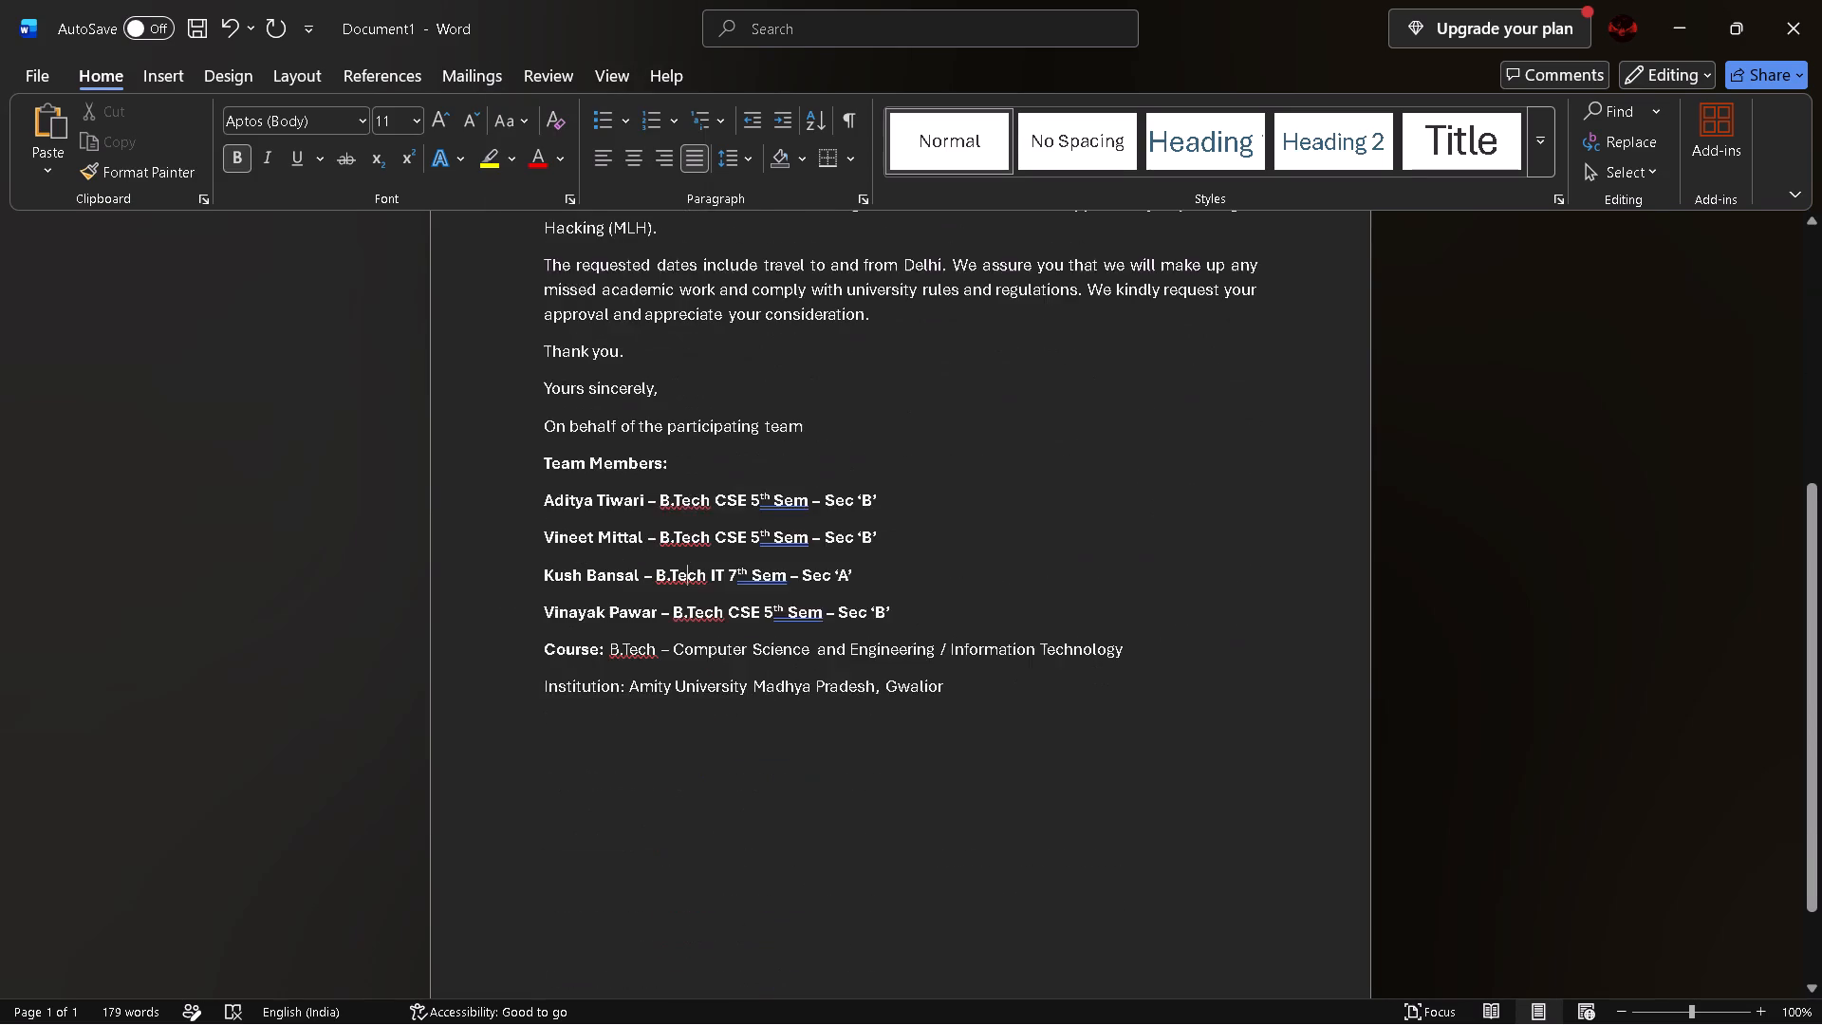
scroll(920, 561, "up", 2)
scroll(966, 444, "down", 1)
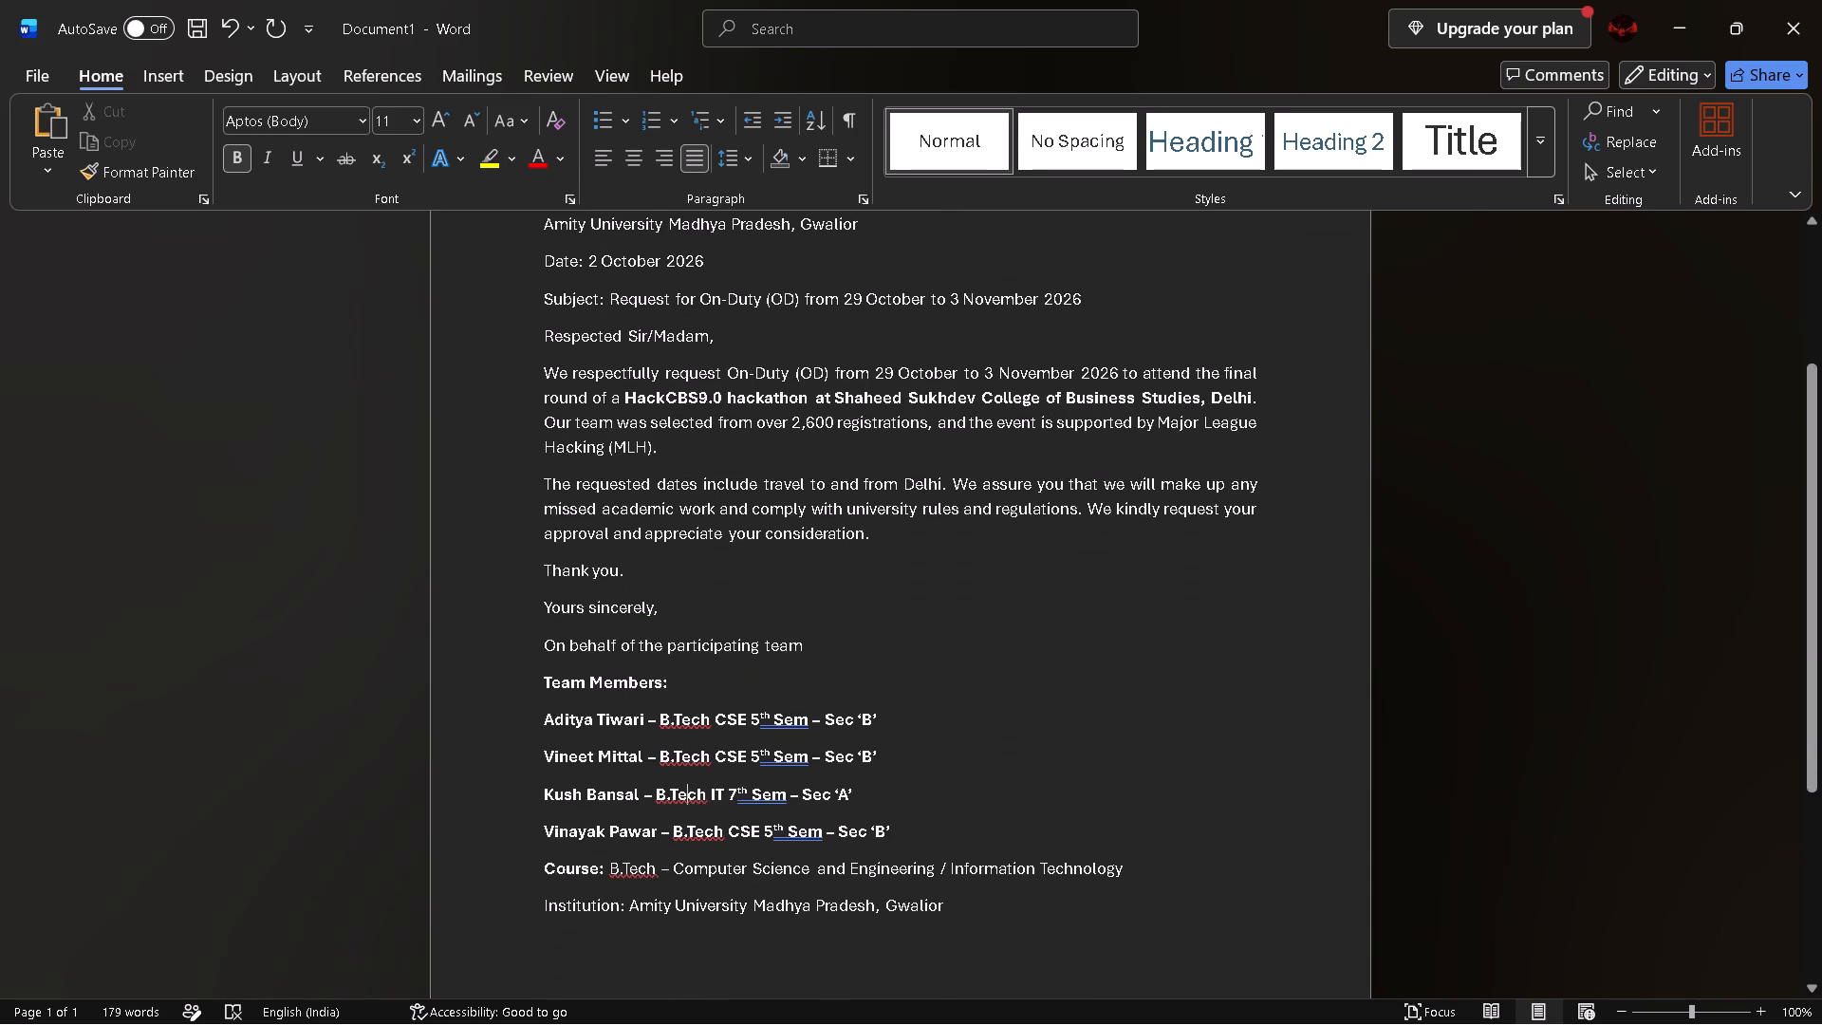
left_click(735, 449)
scroll(747, 550, "up", 5)
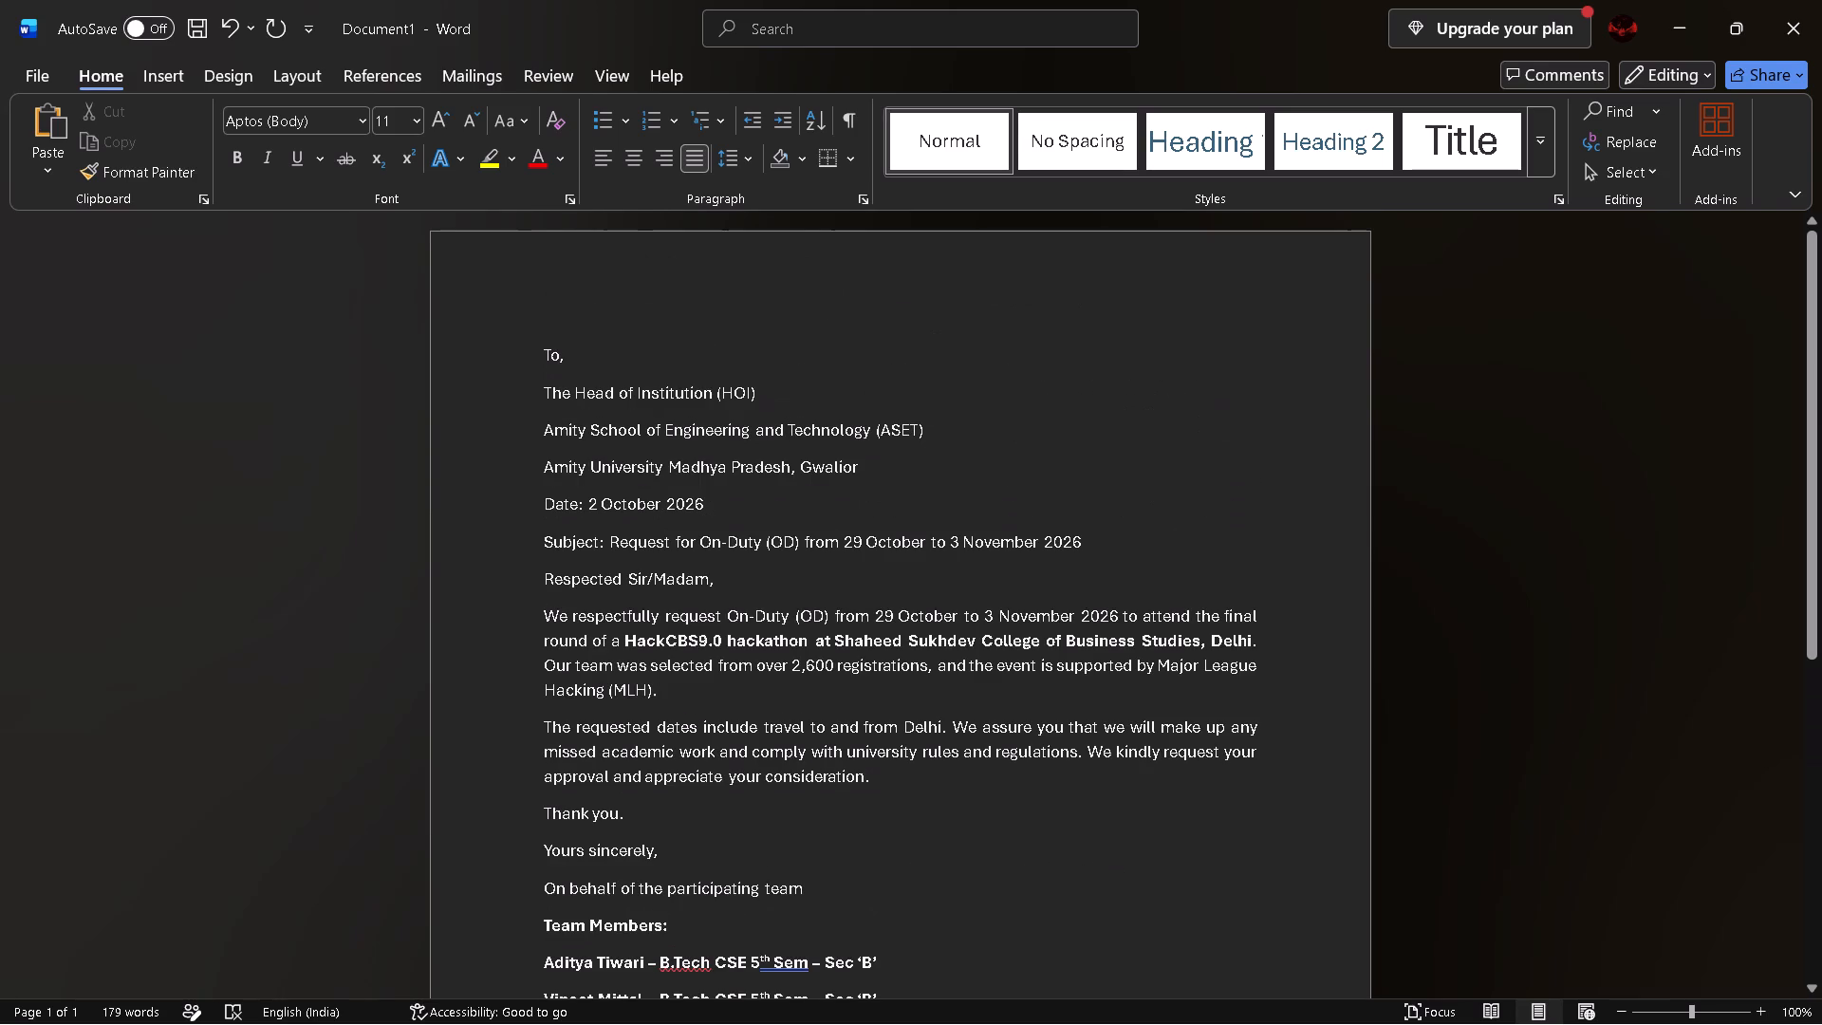
scroll(888, 619, "down", 7)
scroll(888, 619, "up", 4)
scroll(888, 619, "down", 3)
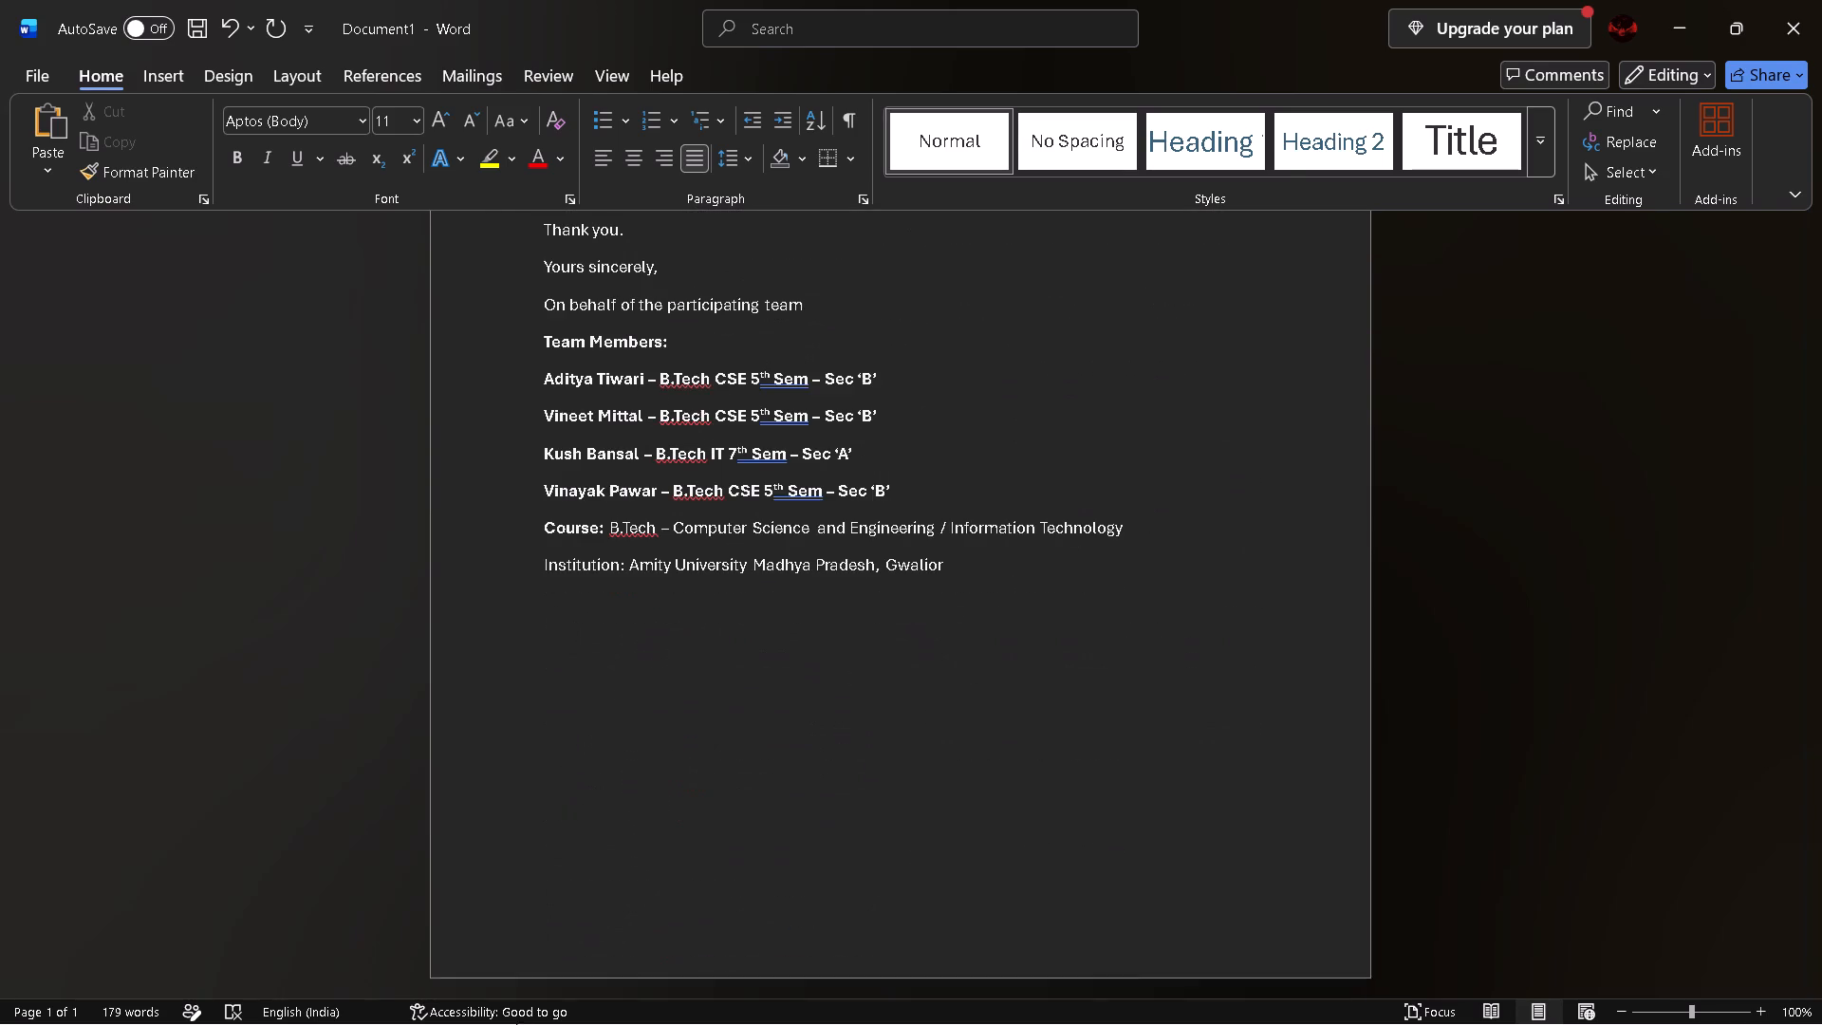
Copy the Faculty Mentor's Signature block with its Name line from the concise letter in the browser and paste it below Word's Institution line.
left_click(230, 999)
scroll(1080, 764, "down", 1)
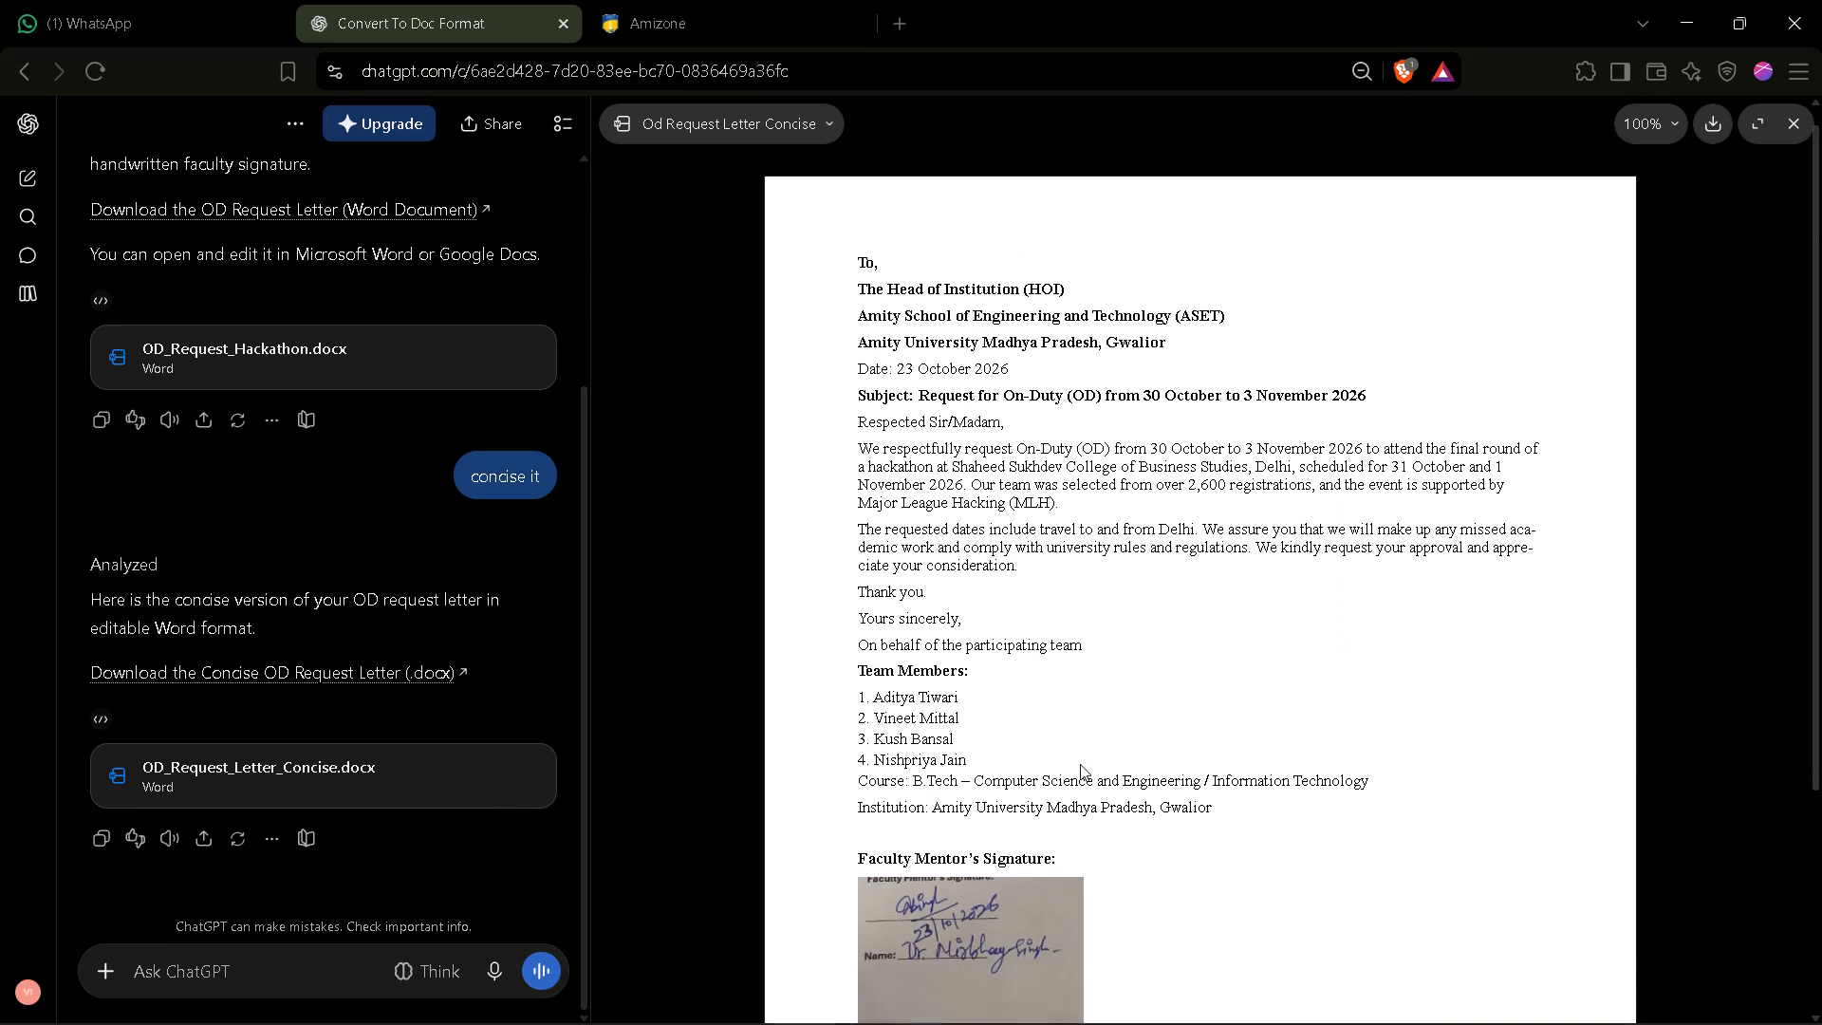
scroll(1080, 764, "down", 1)
left_click_drag(855, 662, 1075, 700)
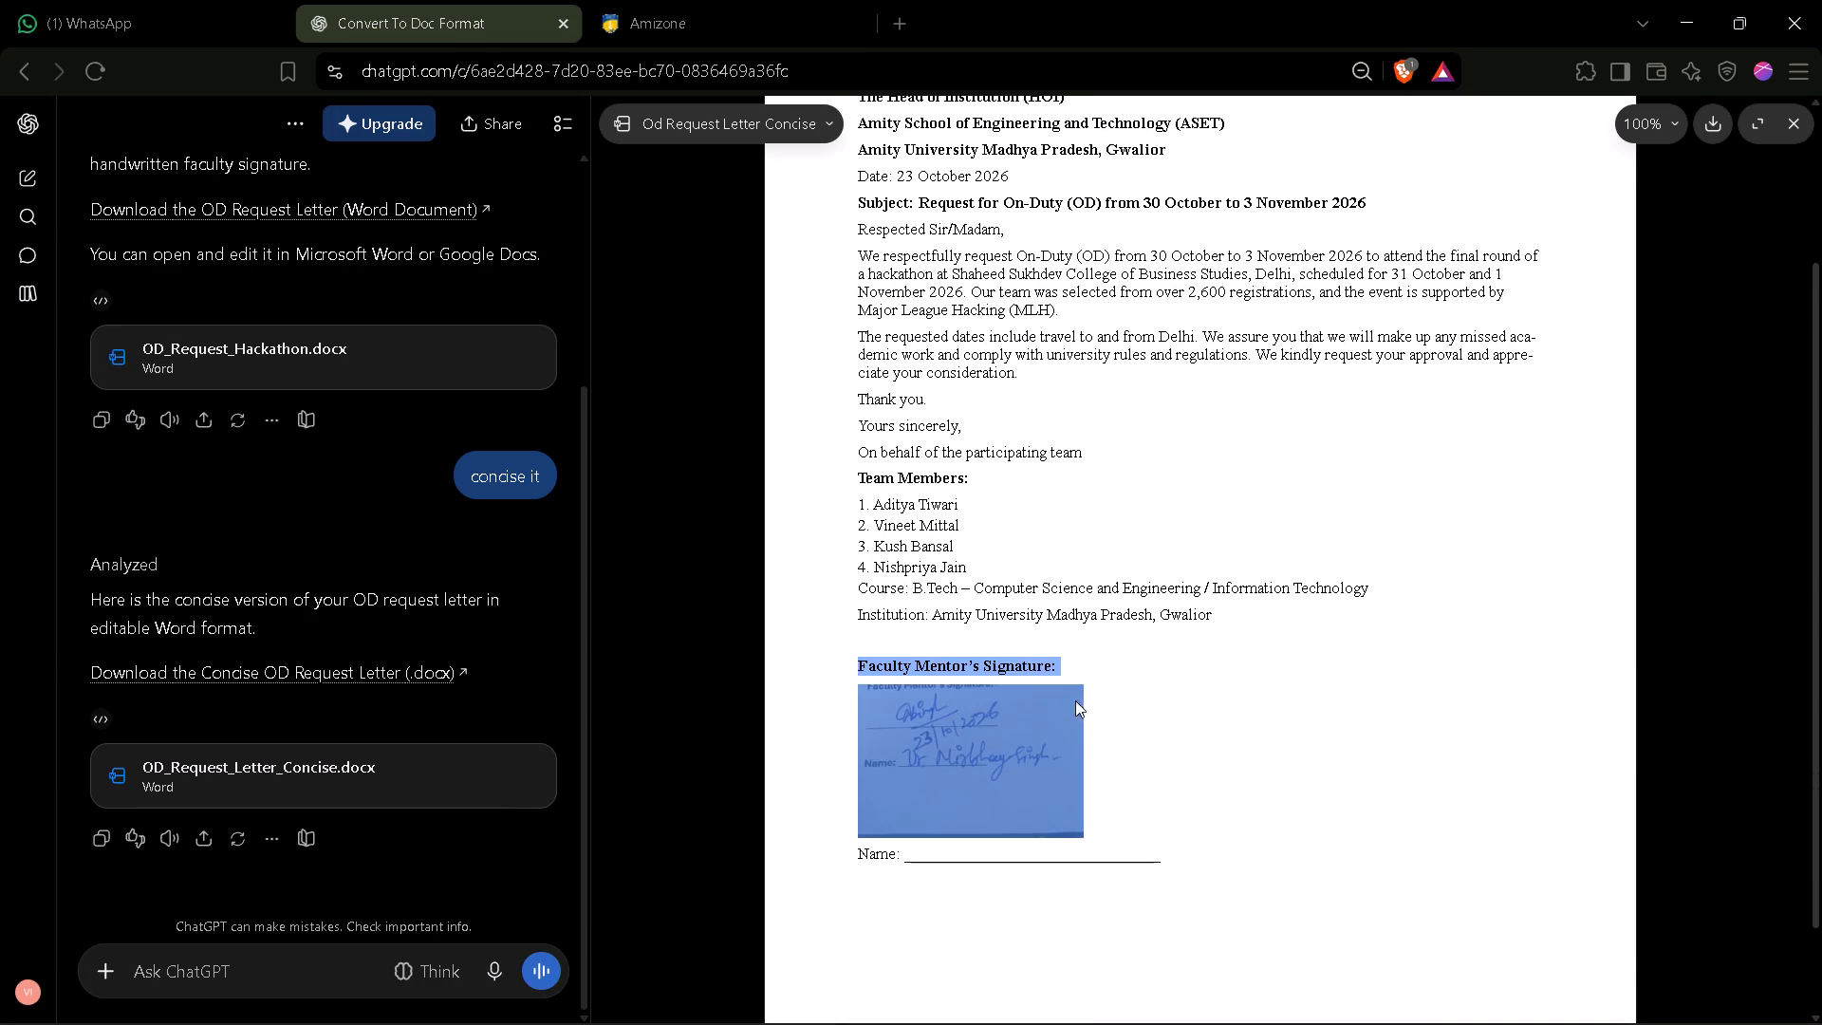
left_click_drag(1075, 700, 1166, 858)
key("ctrl+c")
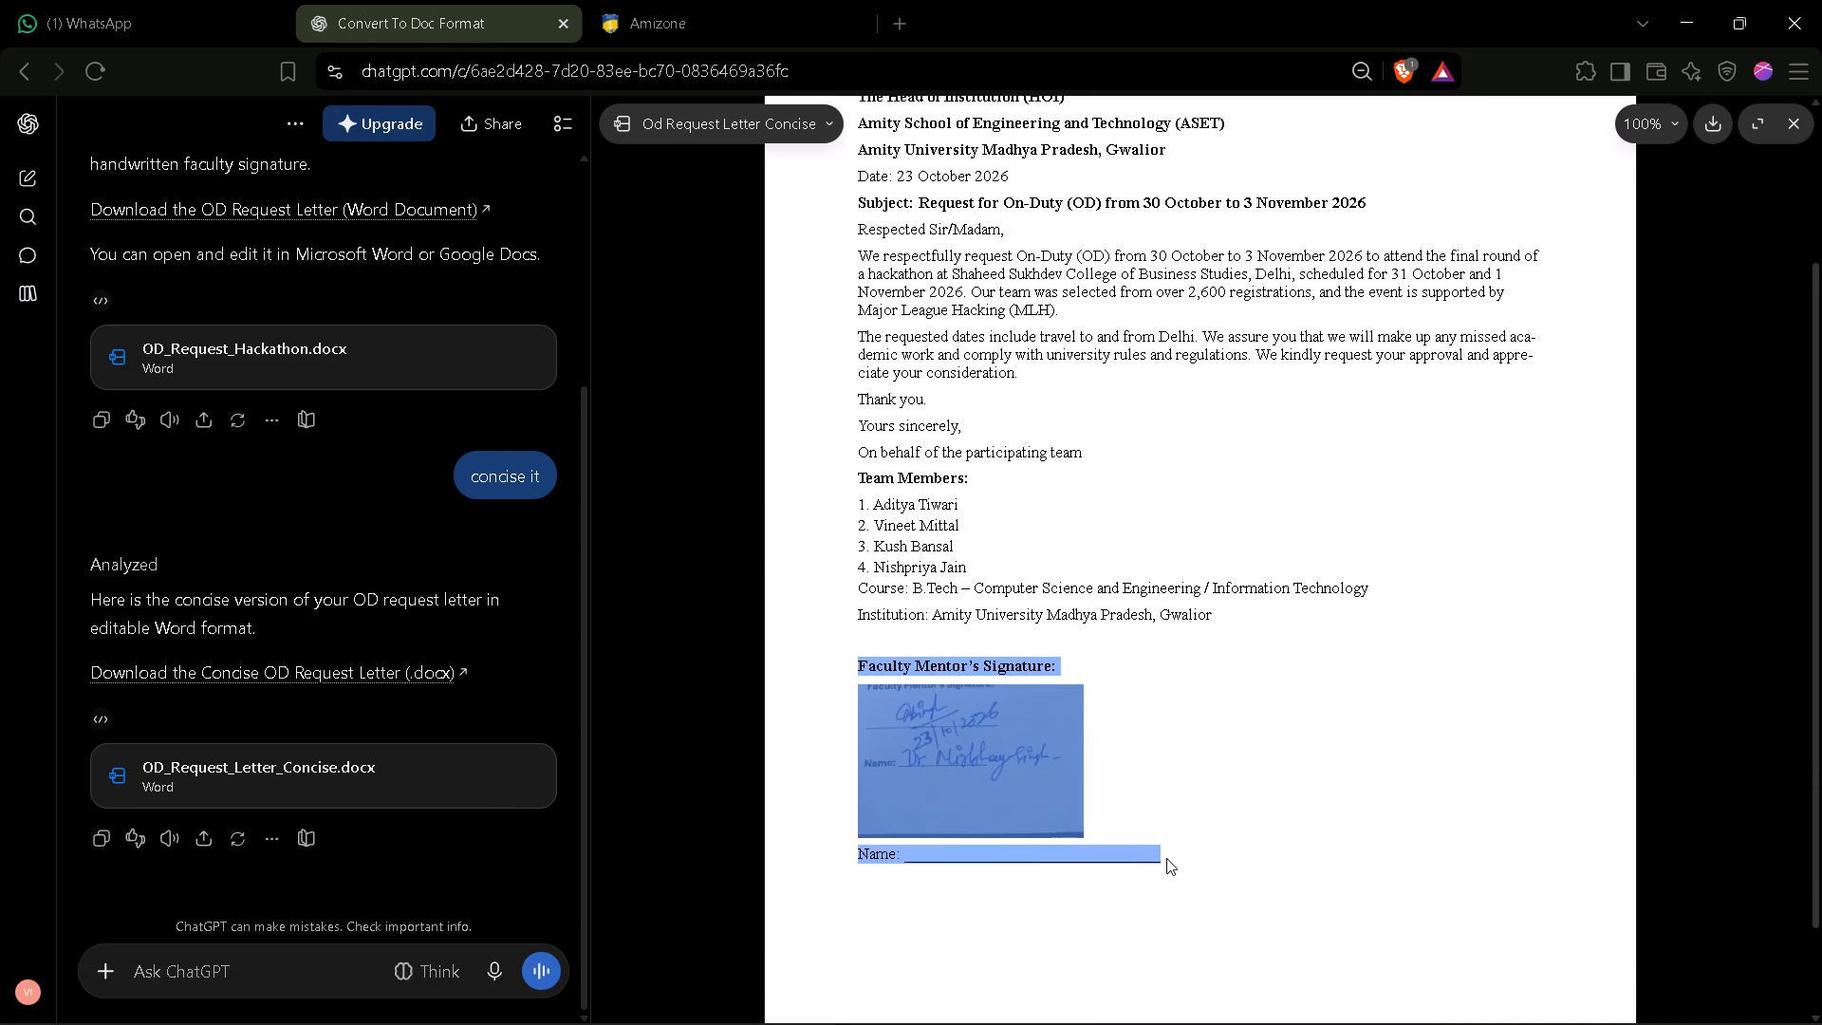
left_click(277, 1013)
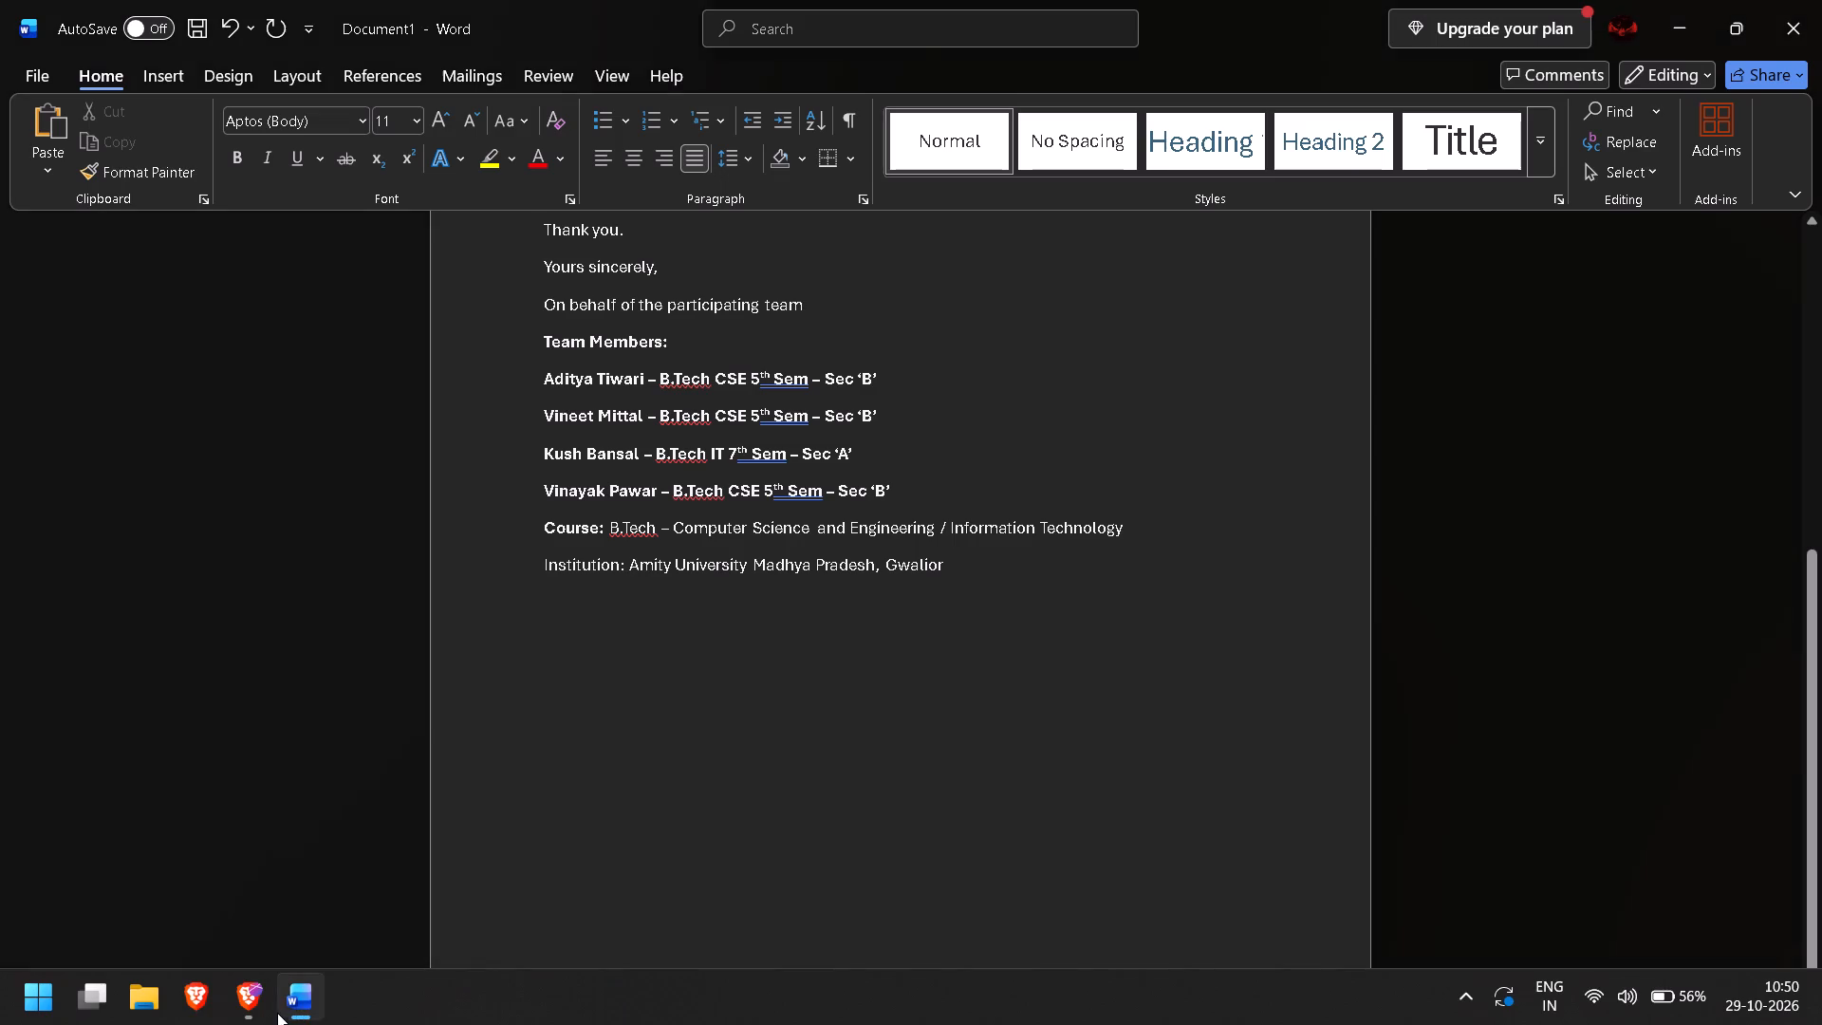
left_click(695, 667)
key("ctrl+v")
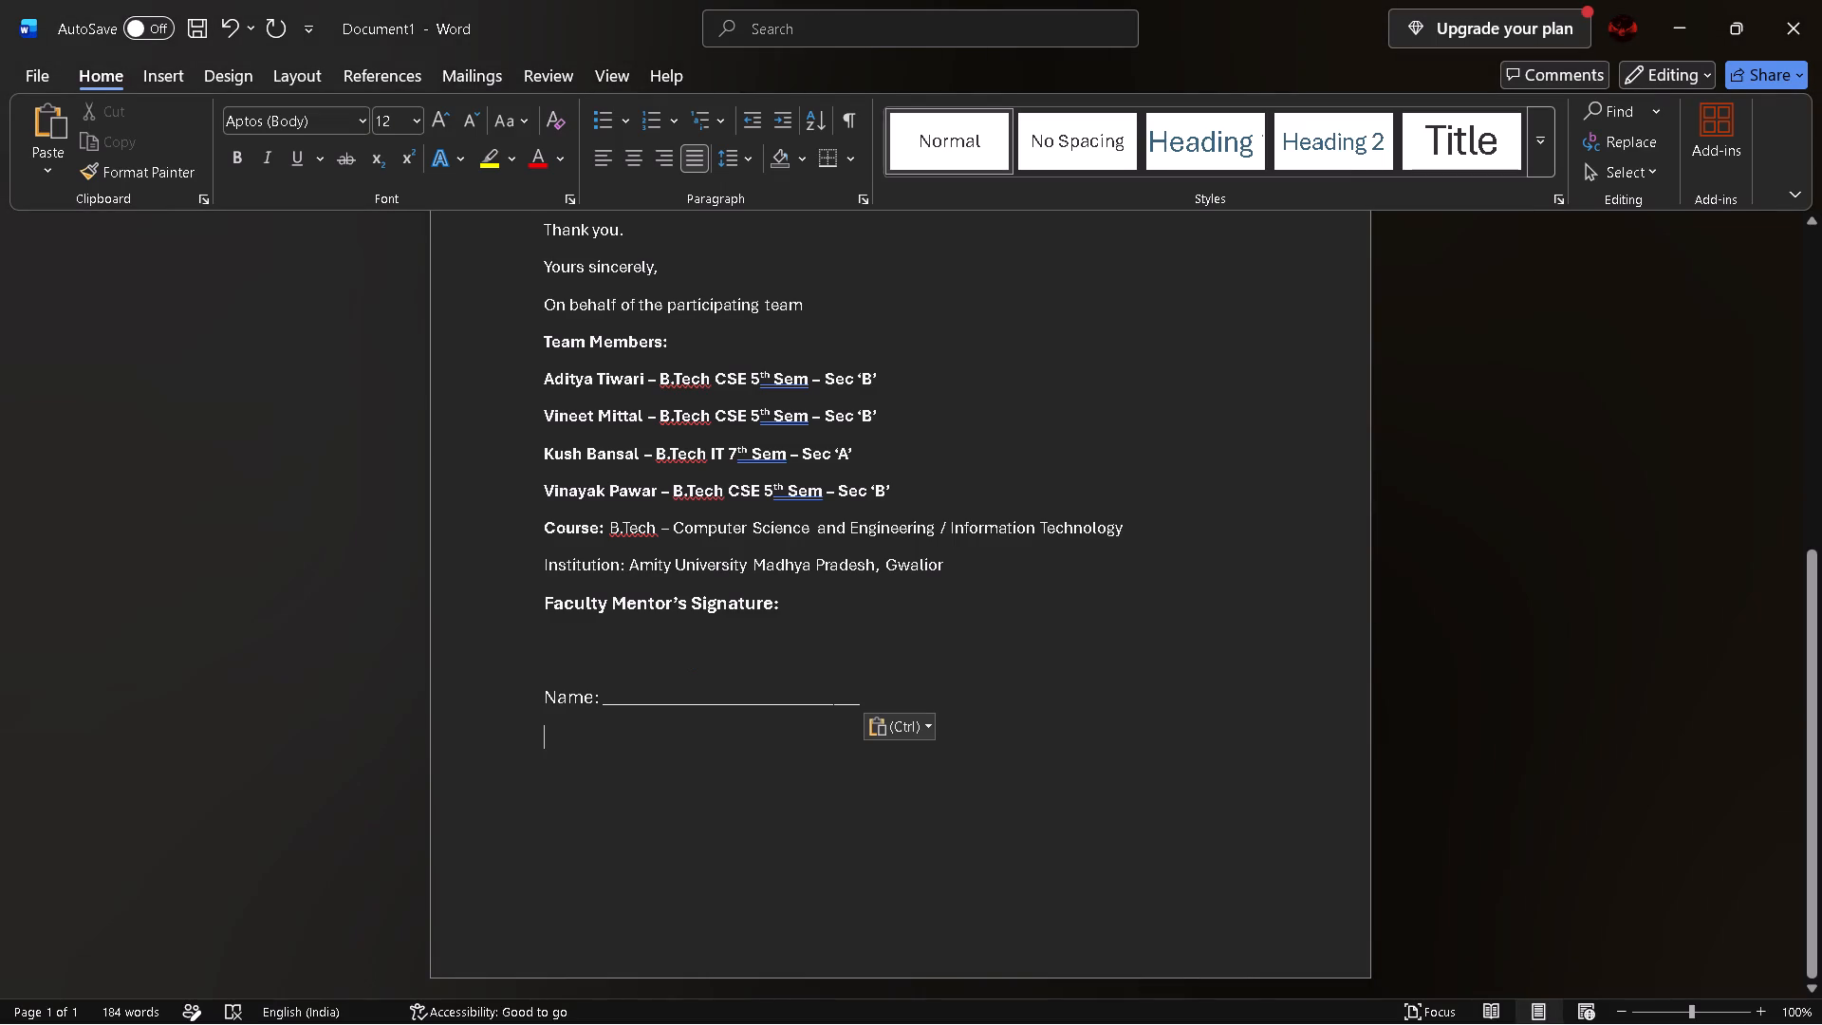
Insert two blank lines between the Institution line and the Faculty Mentor's Signature heading.
left_click(653, 660)
key("Up")
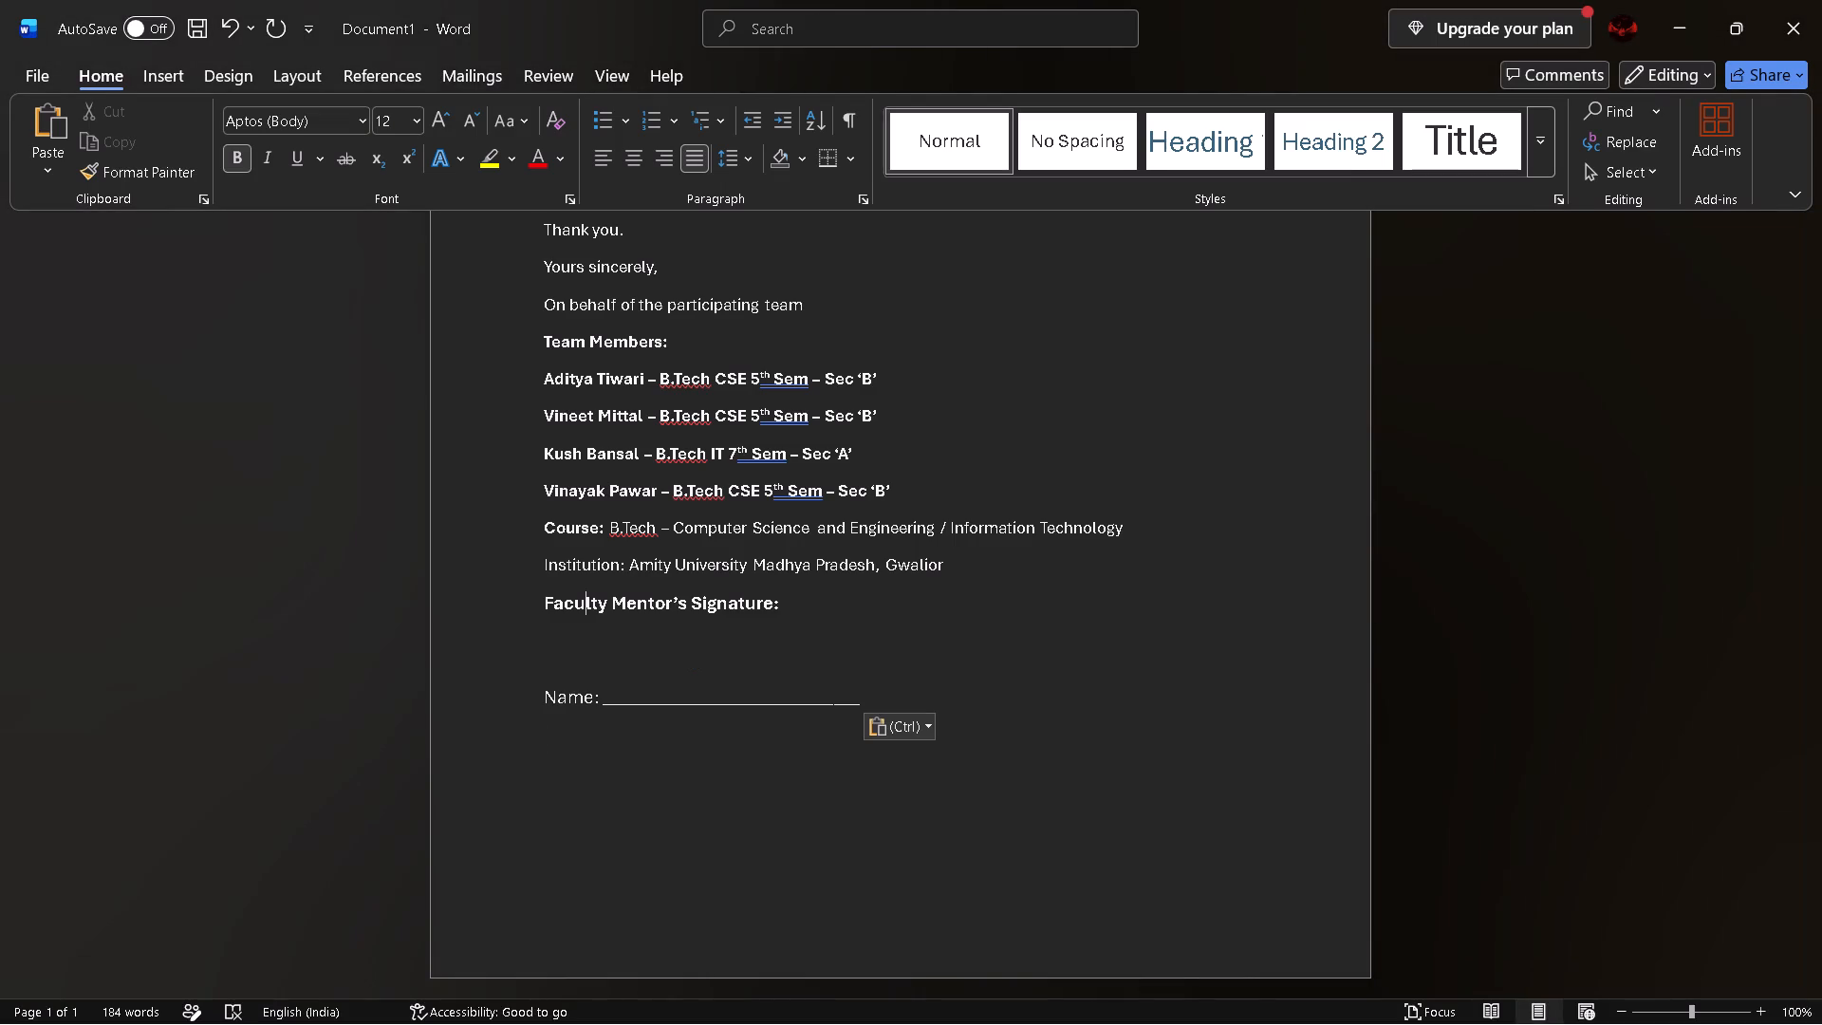
key("Up")
key("Down")
key("Left")
key("Left")
key("Left")
key("Left")
key("Return")
key("Return")
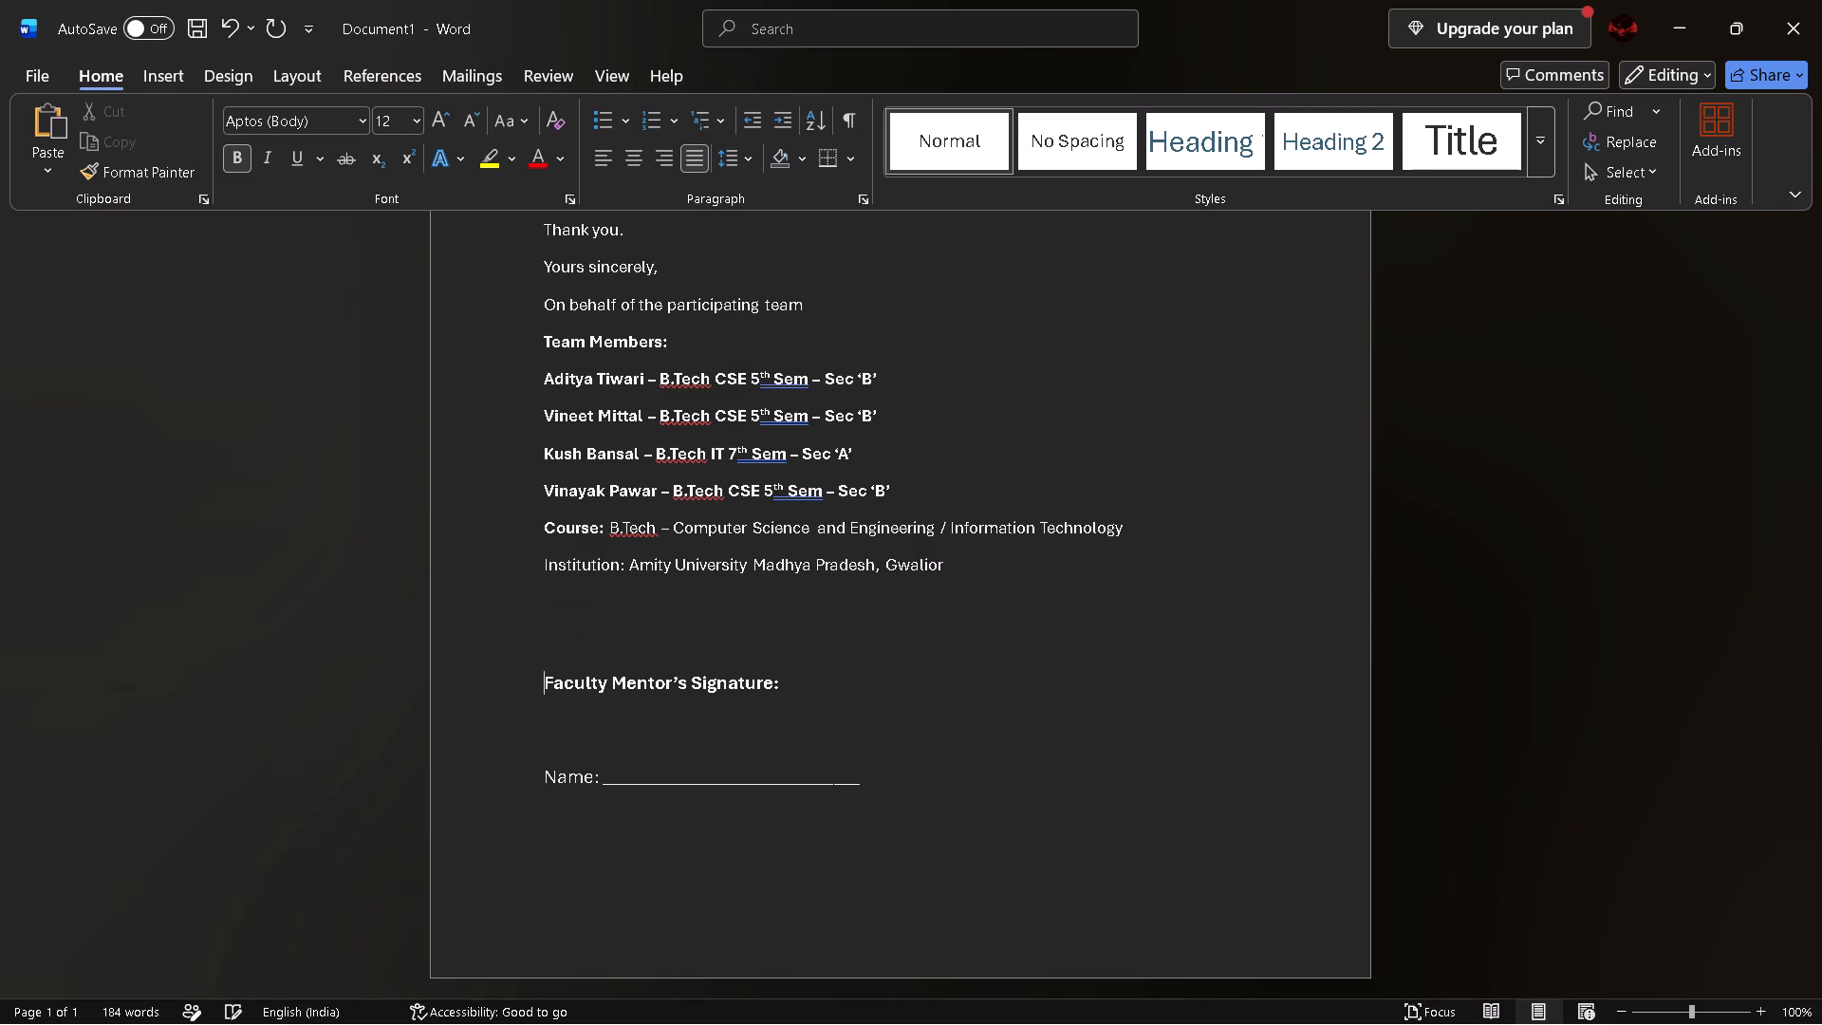
Remove the empty space between the Faculty Mentor's Signature heading and the Name line.
key("Down")
key("Down")
key("BackSpace")
key("BackSpace")
key("BackSpace")
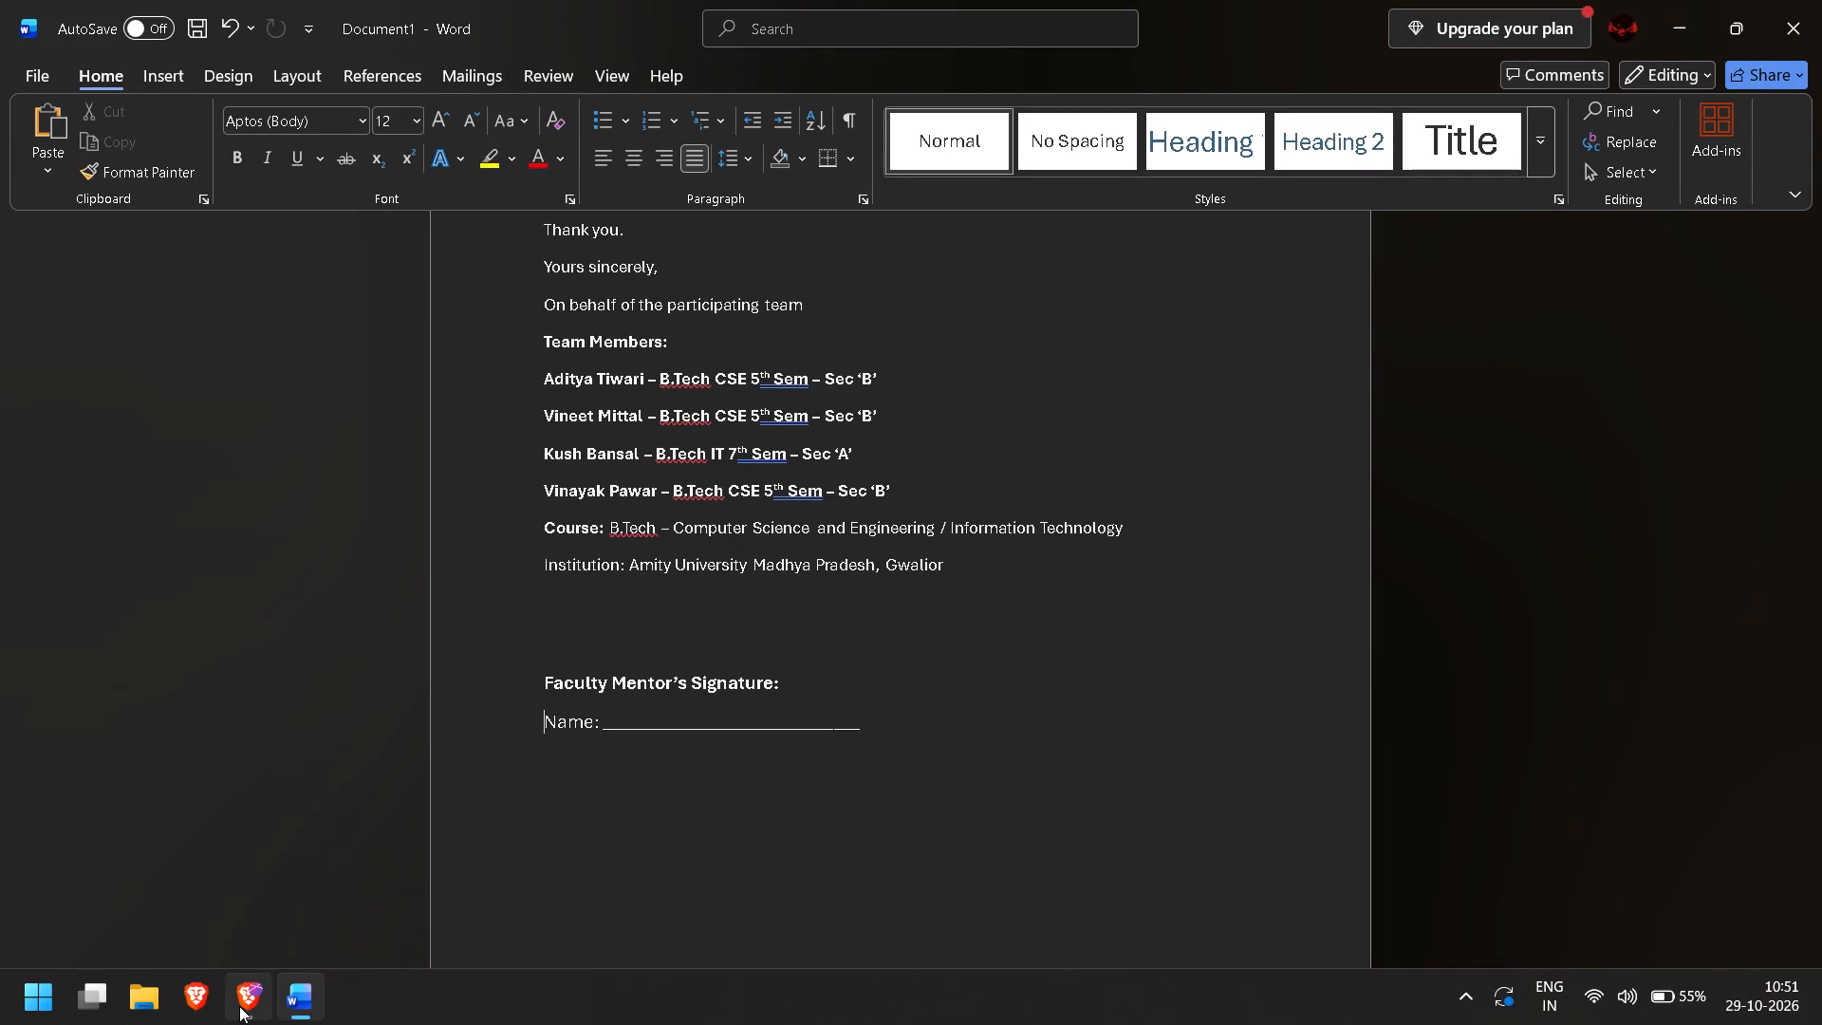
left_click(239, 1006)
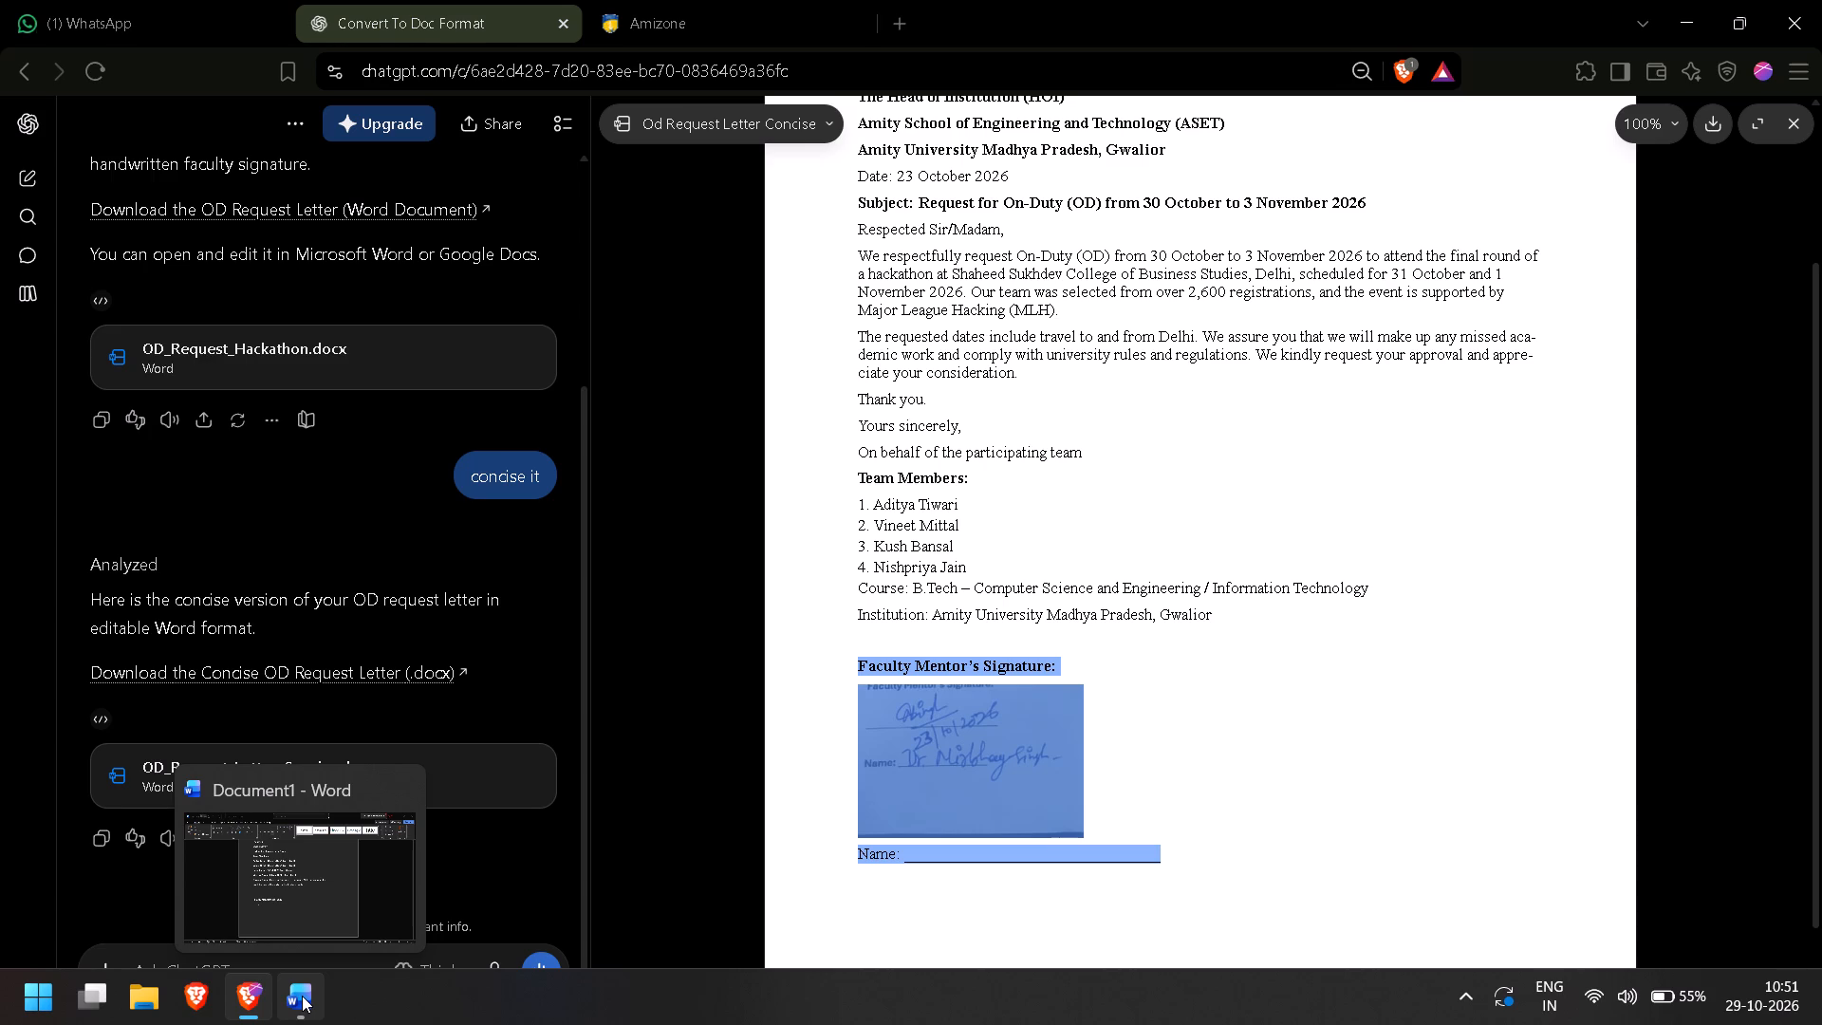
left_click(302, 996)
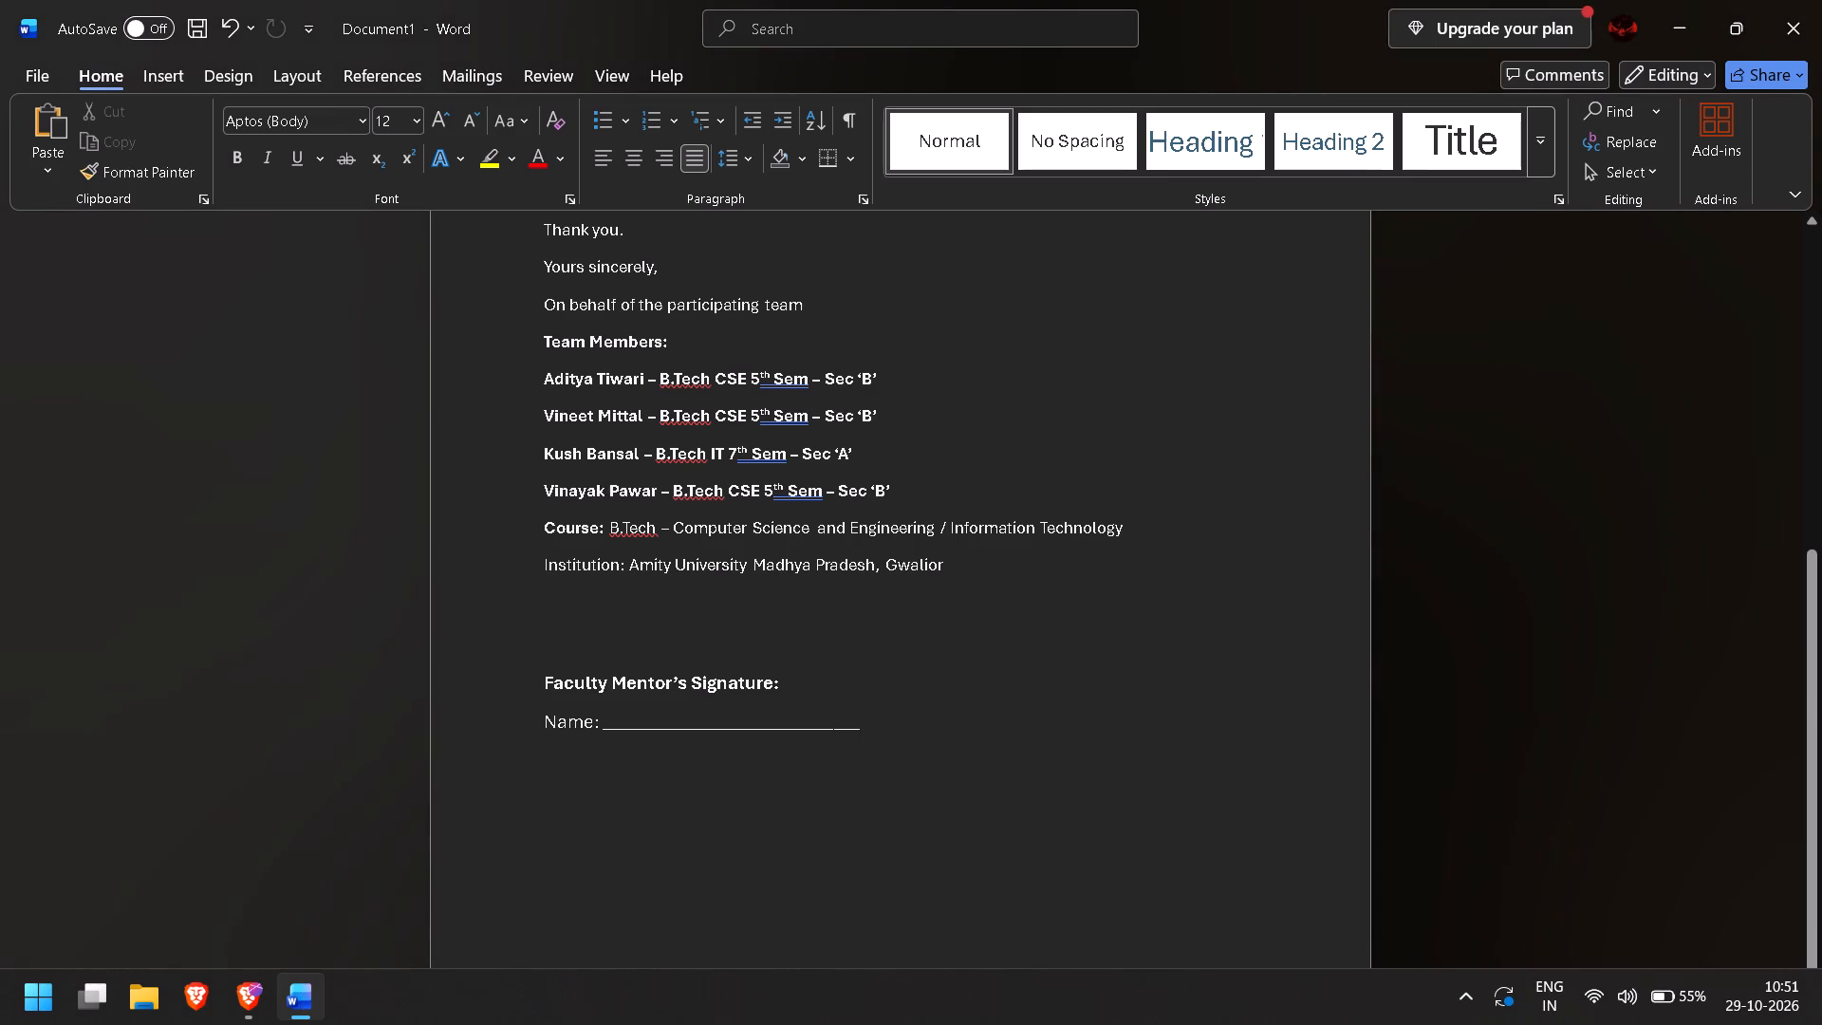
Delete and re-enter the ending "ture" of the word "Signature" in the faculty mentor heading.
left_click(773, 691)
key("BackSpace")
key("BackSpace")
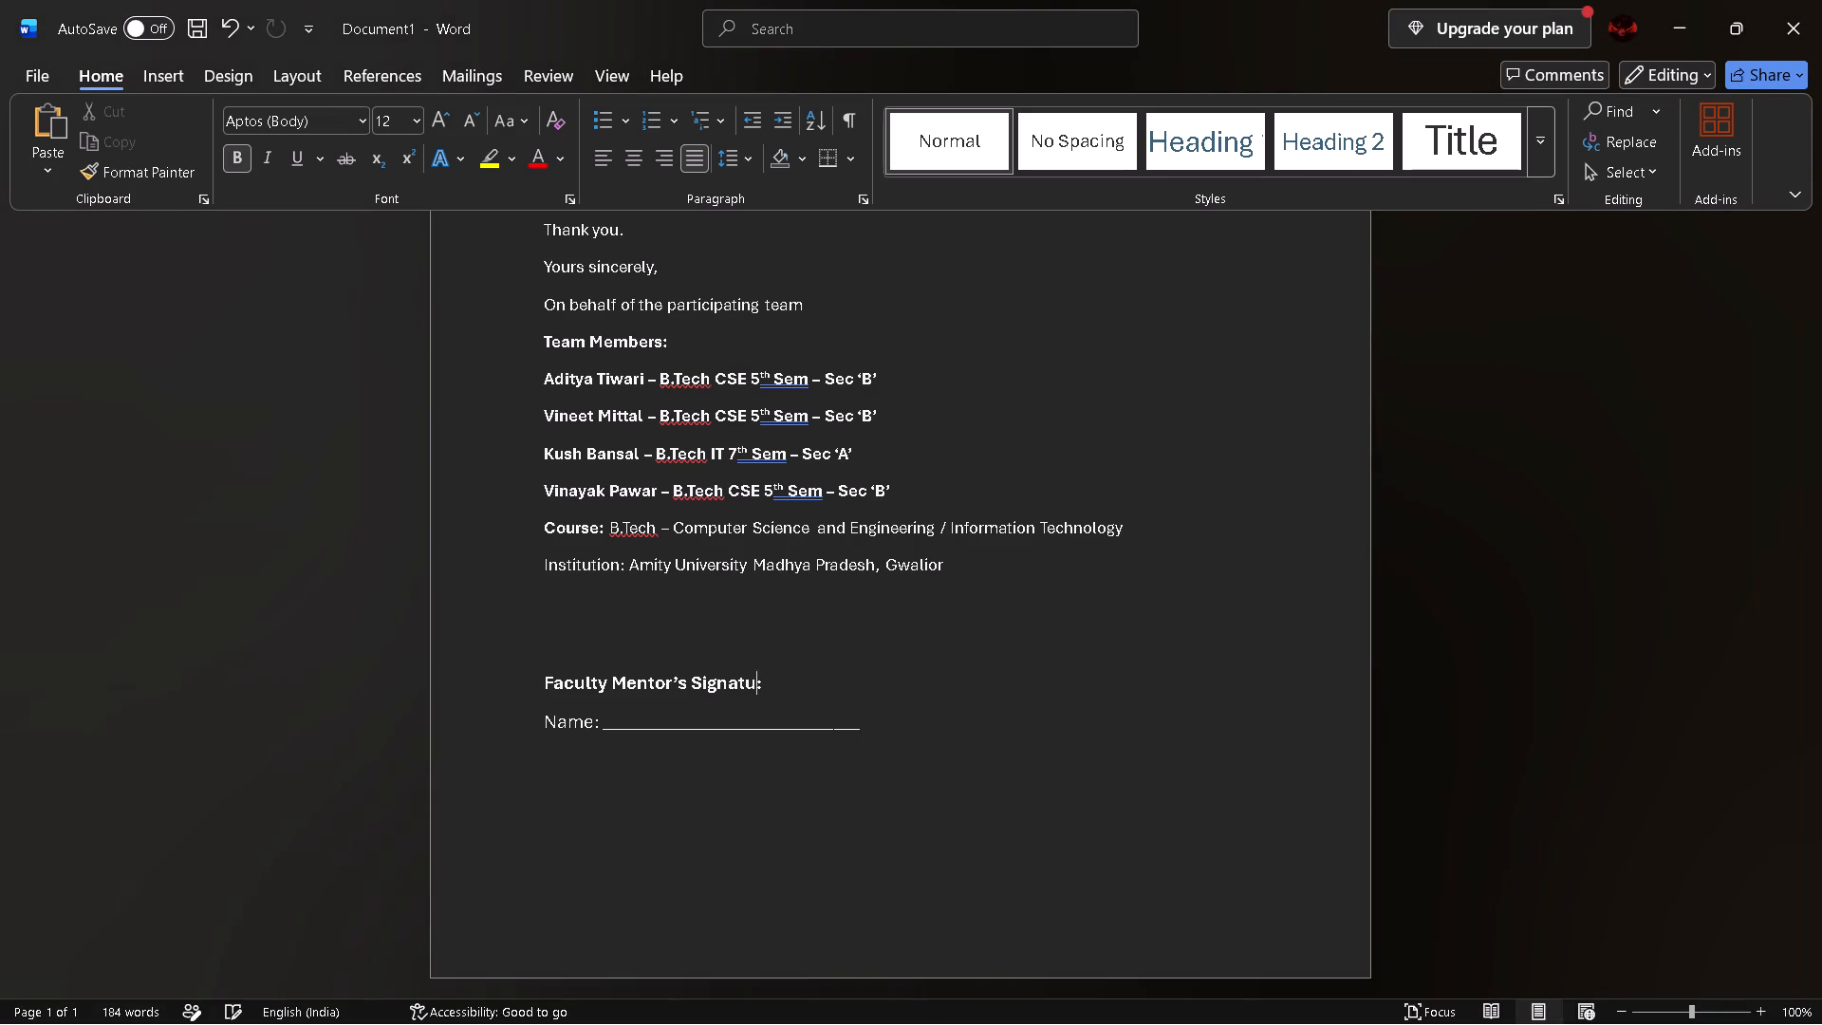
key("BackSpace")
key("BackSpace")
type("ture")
Add two more blank lines between the Institution line and the Faculty Mentor's Signature heading.
left_click(657, 628)
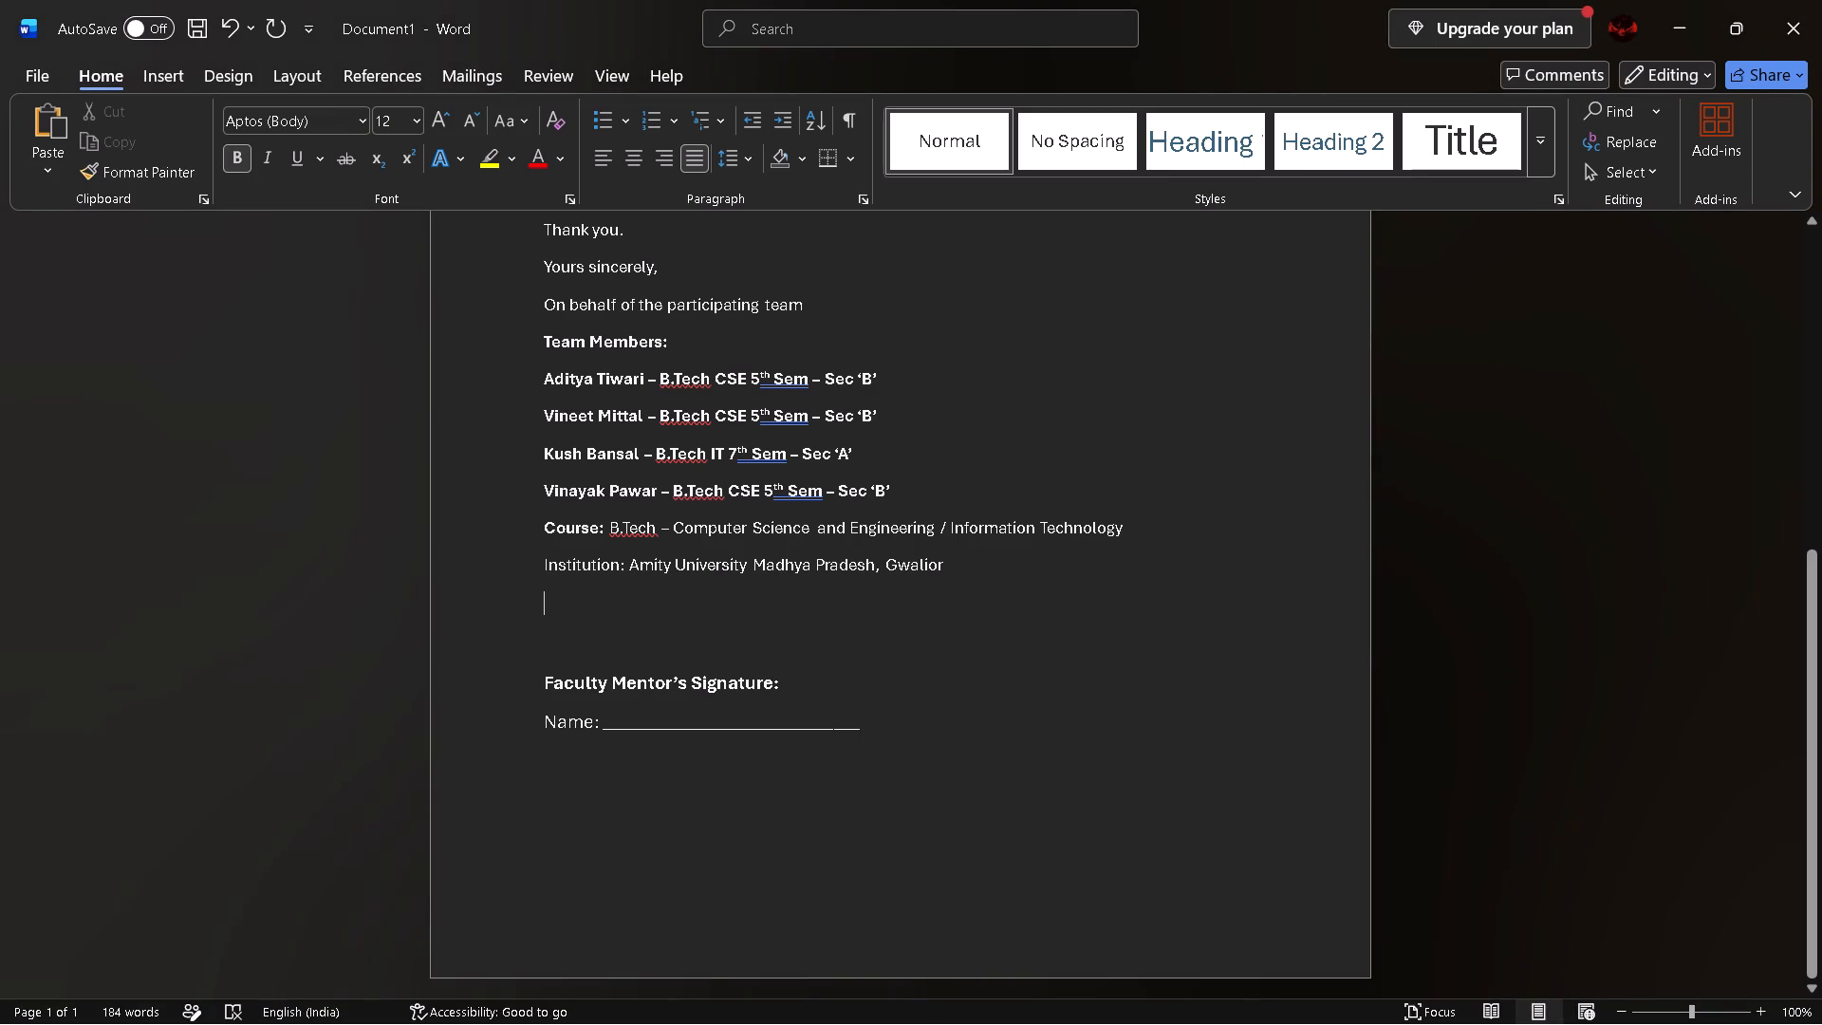
key("Return")
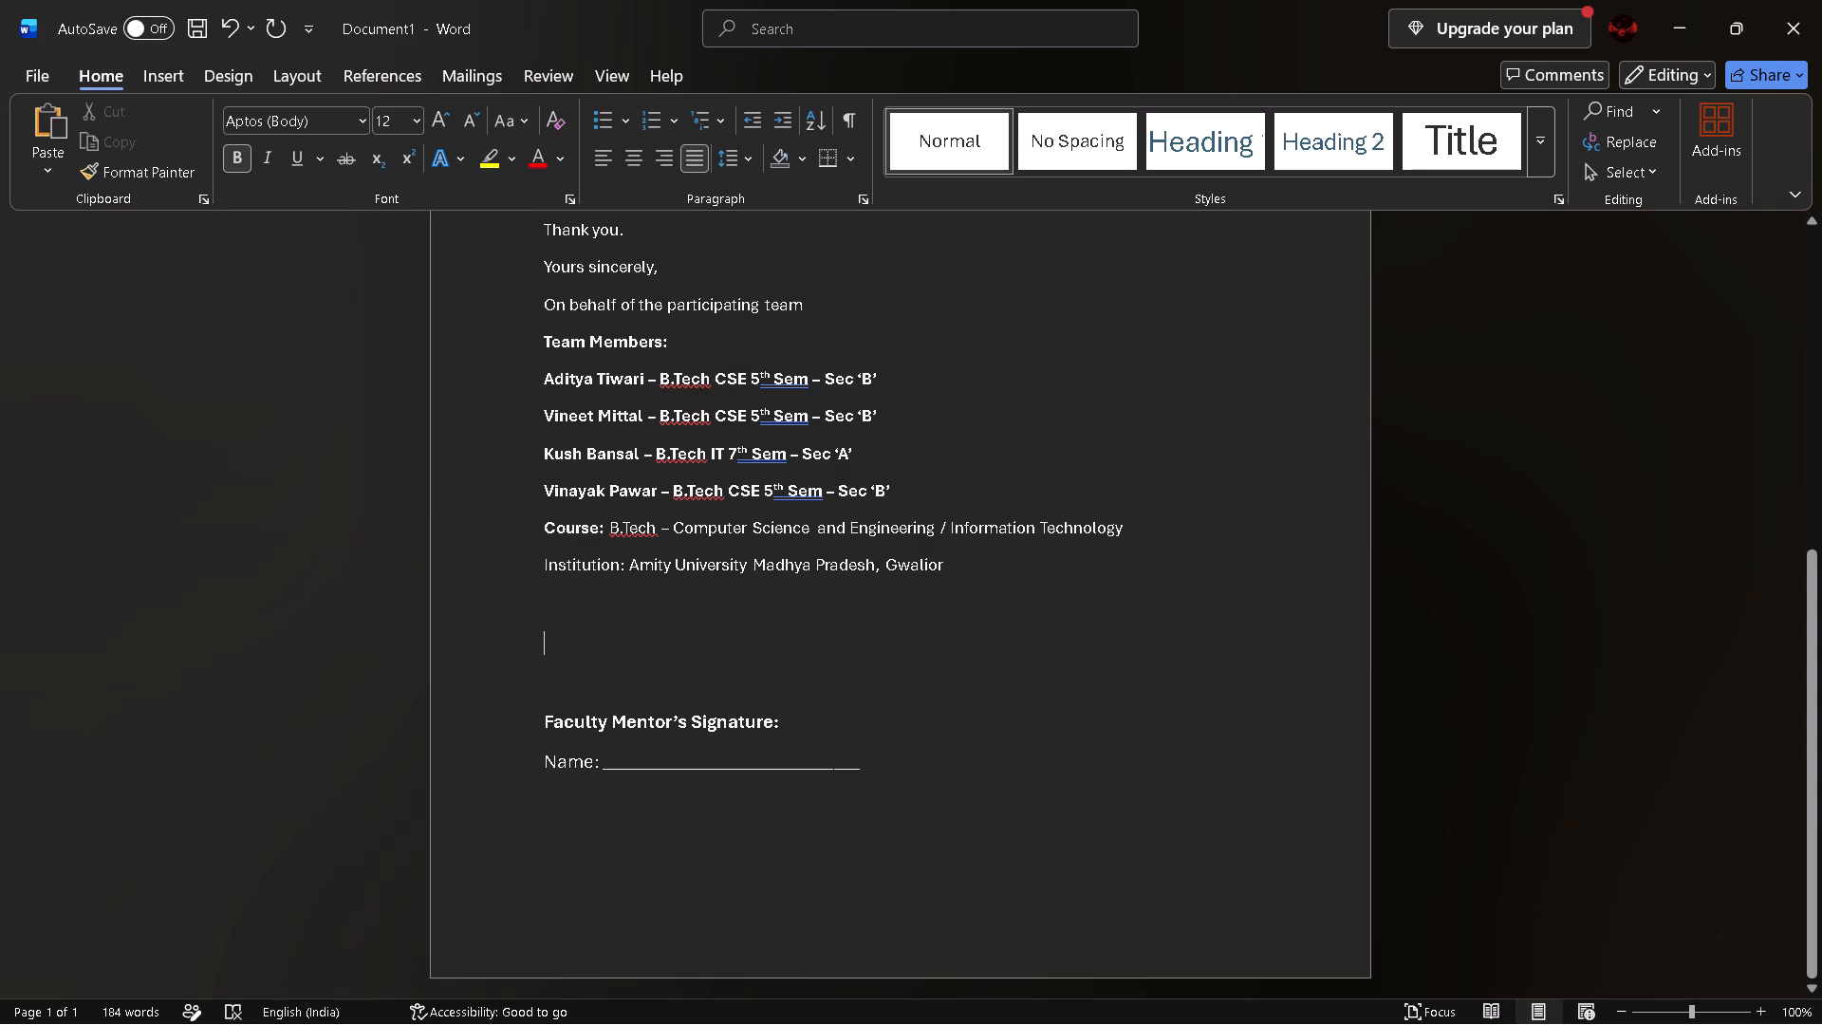
scroll(711, 666, "down", 1)
scroll(711, 666, "up", 1)
scroll(711, 666, "down", 1)
scroll(711, 666, "up", 1)
key("Return")
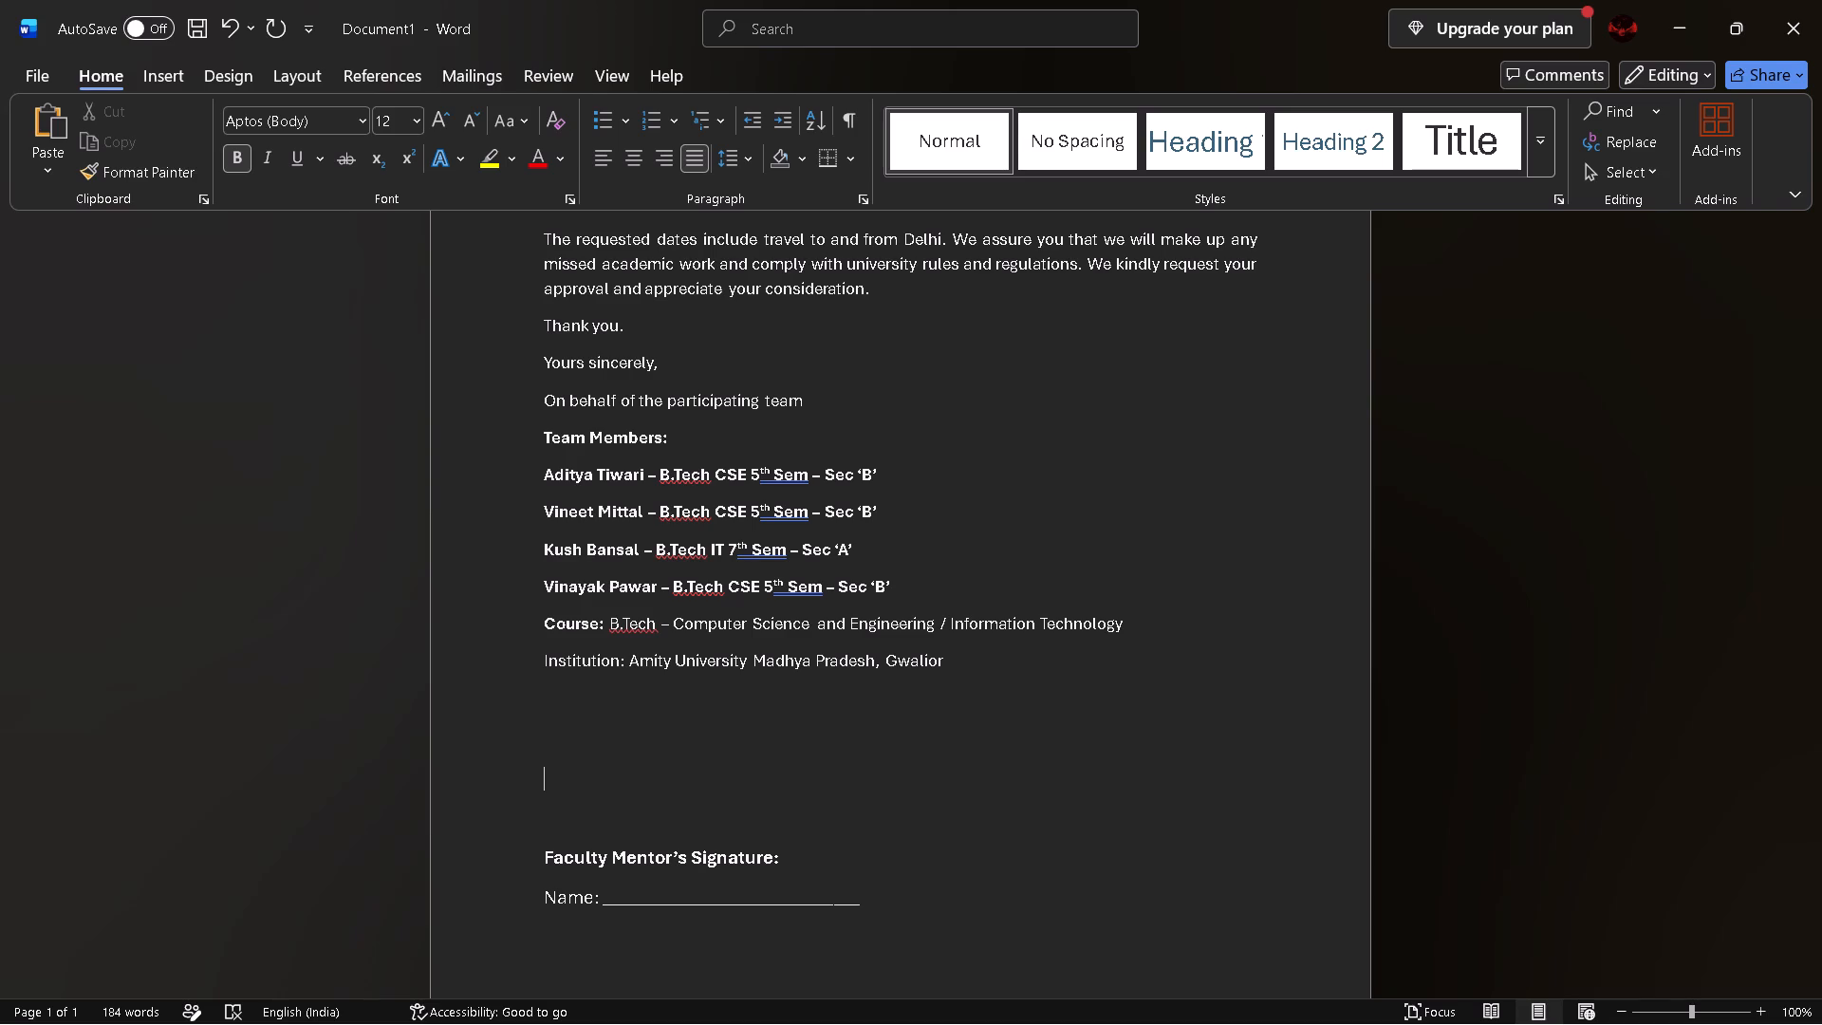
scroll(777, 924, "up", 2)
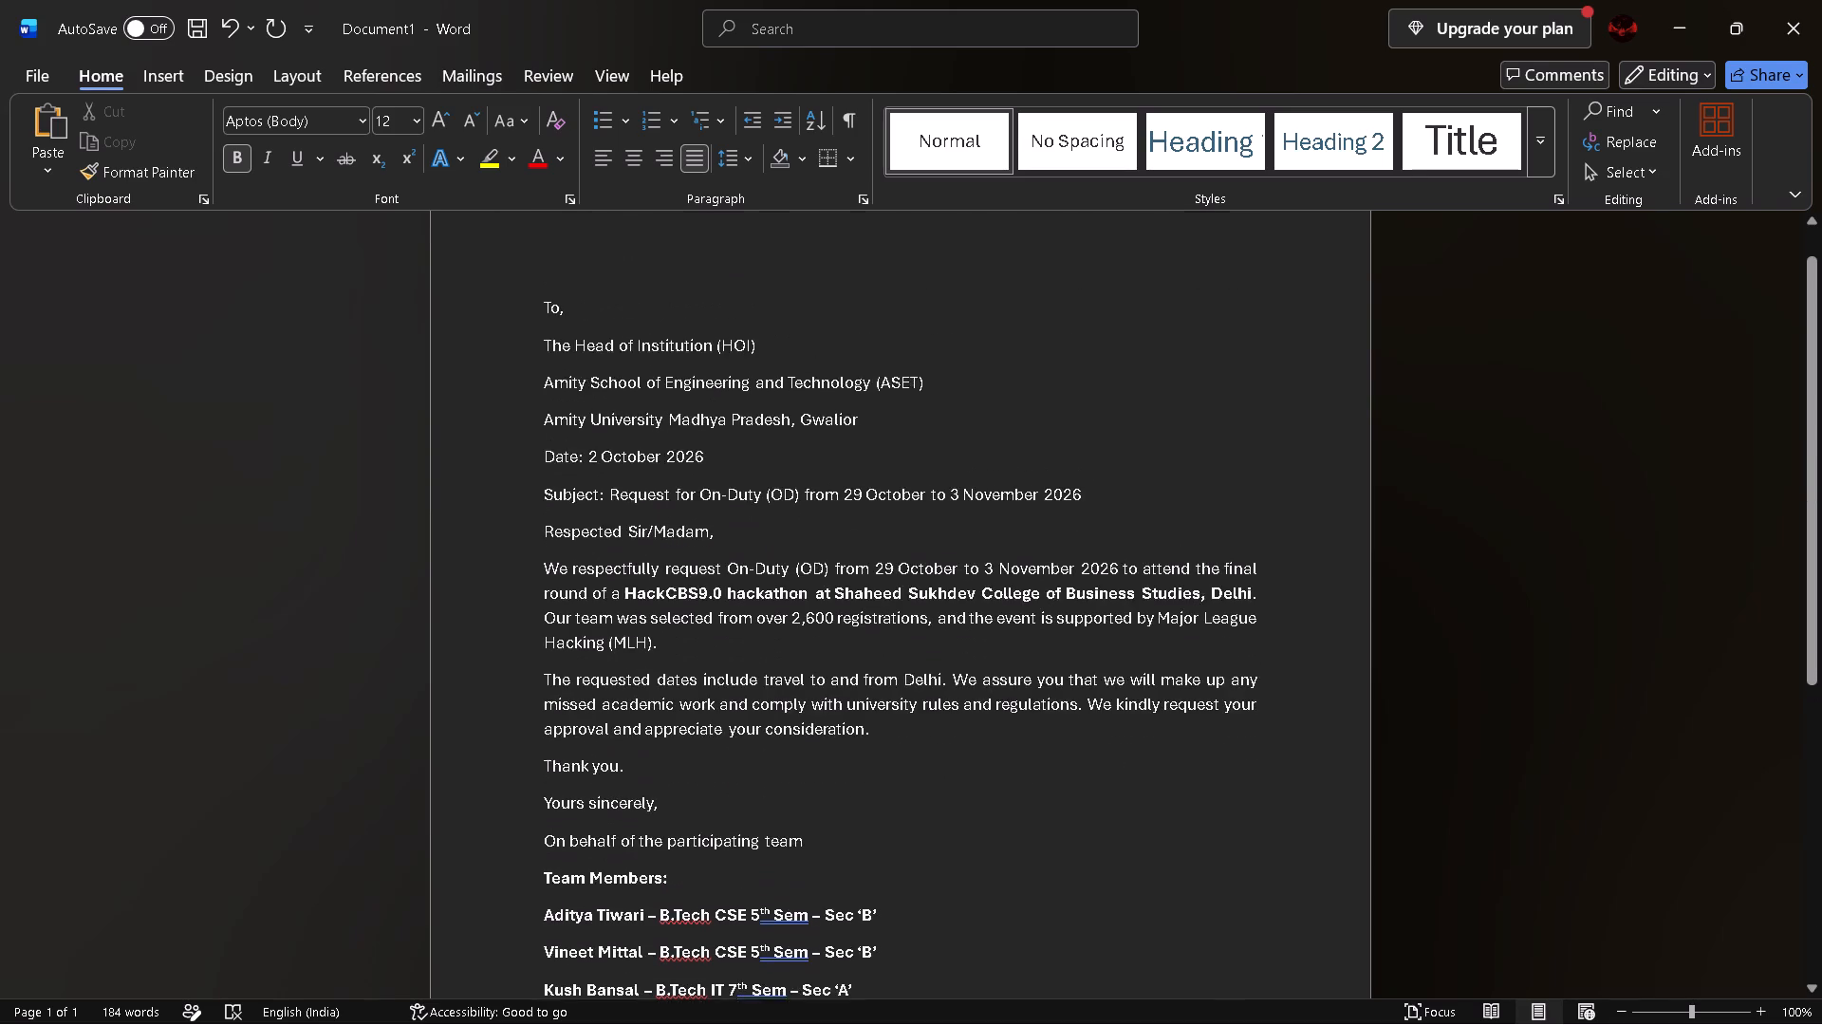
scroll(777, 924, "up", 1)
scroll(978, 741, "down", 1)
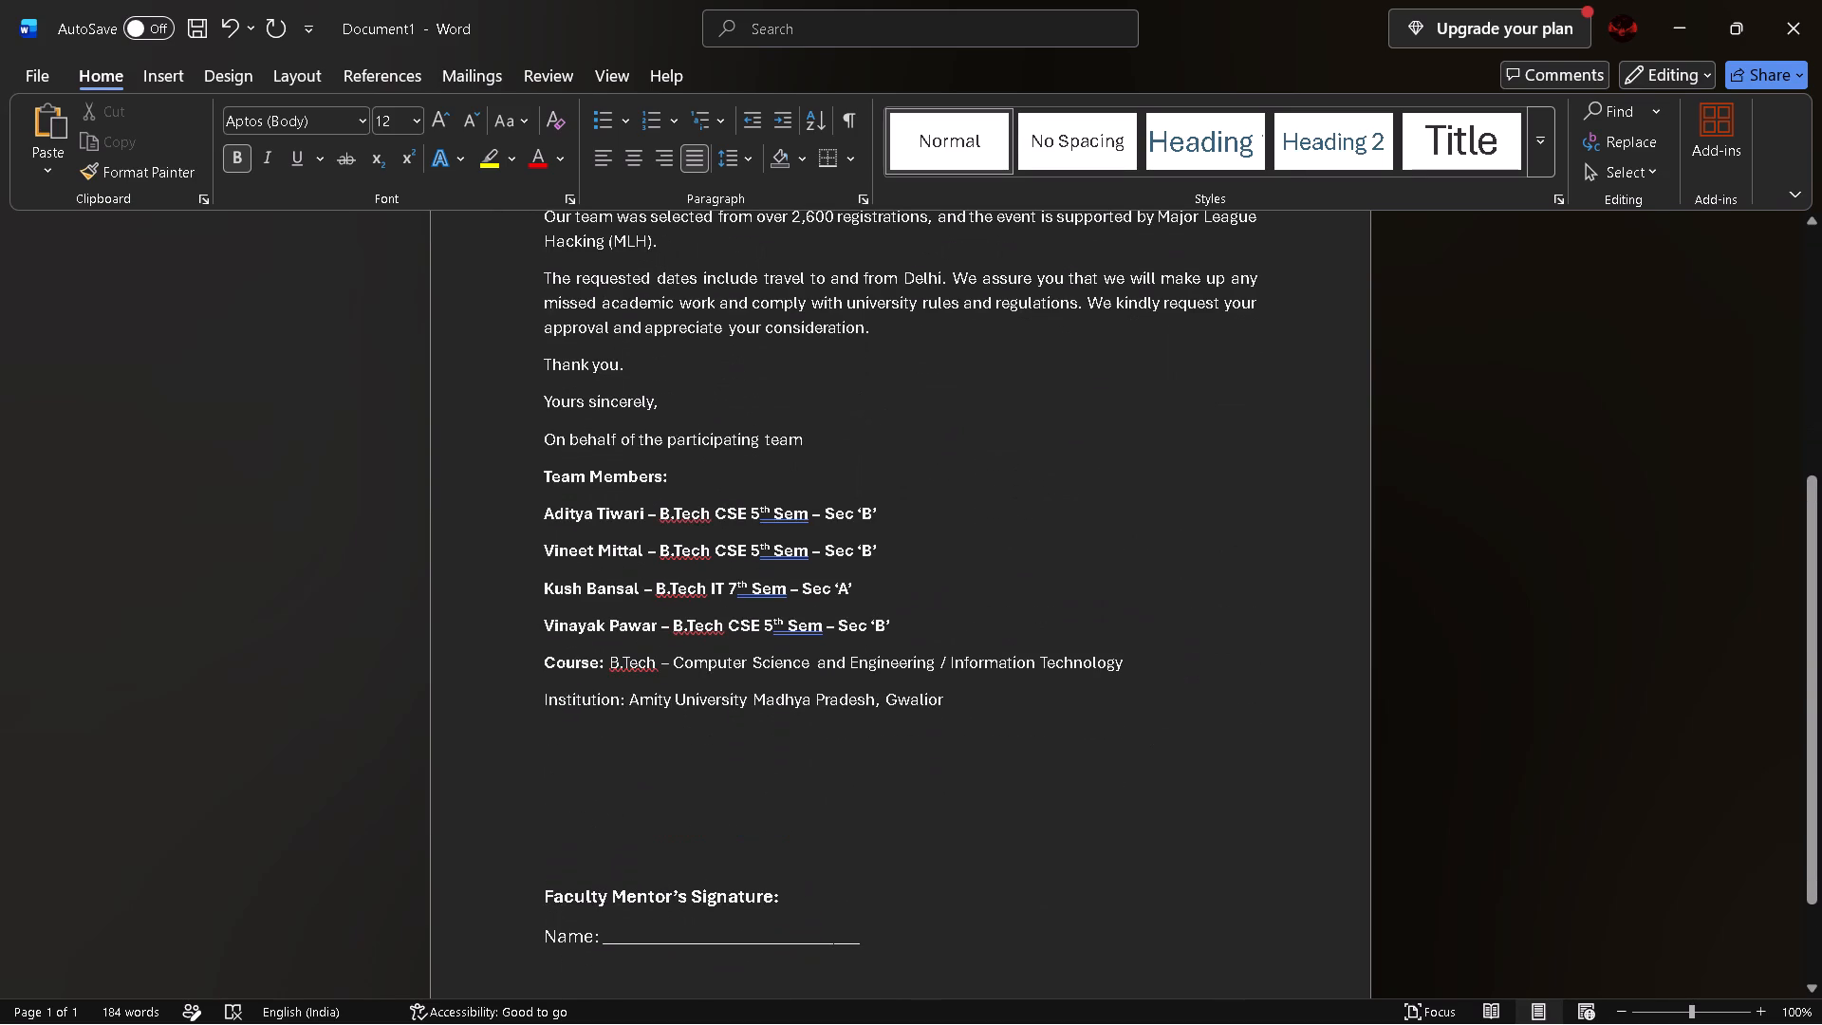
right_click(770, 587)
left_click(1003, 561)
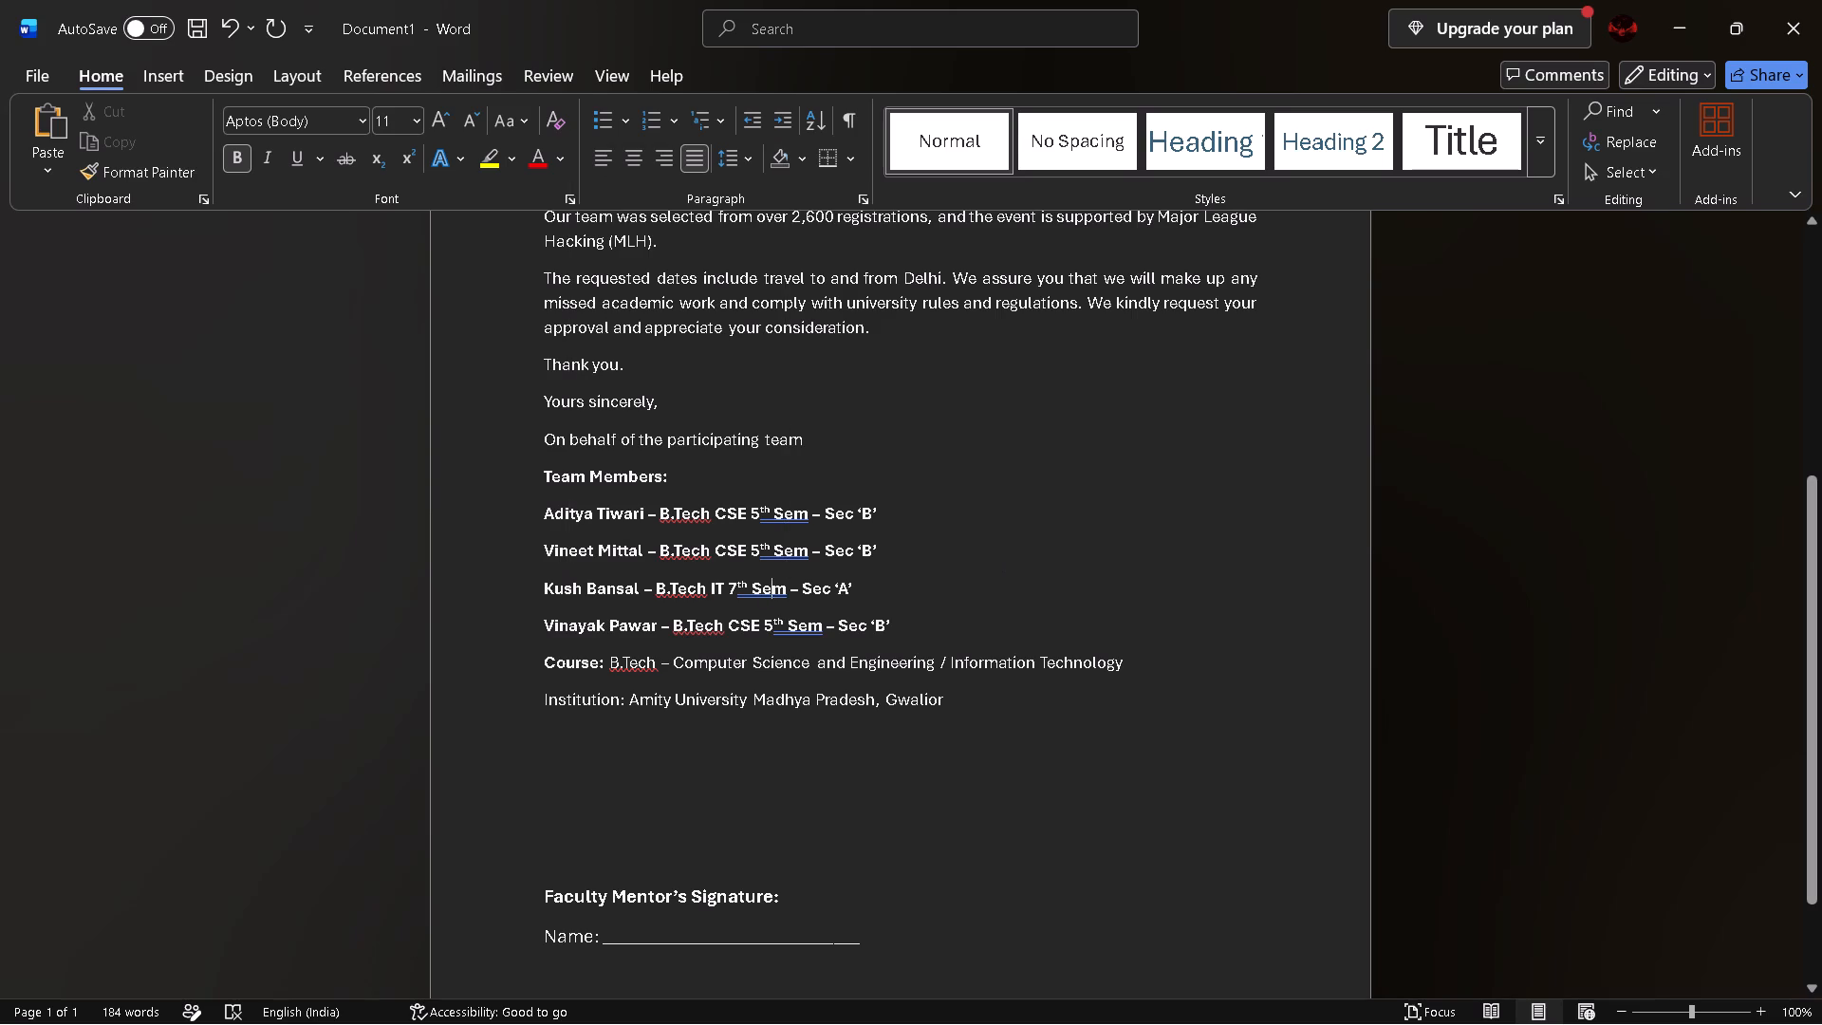
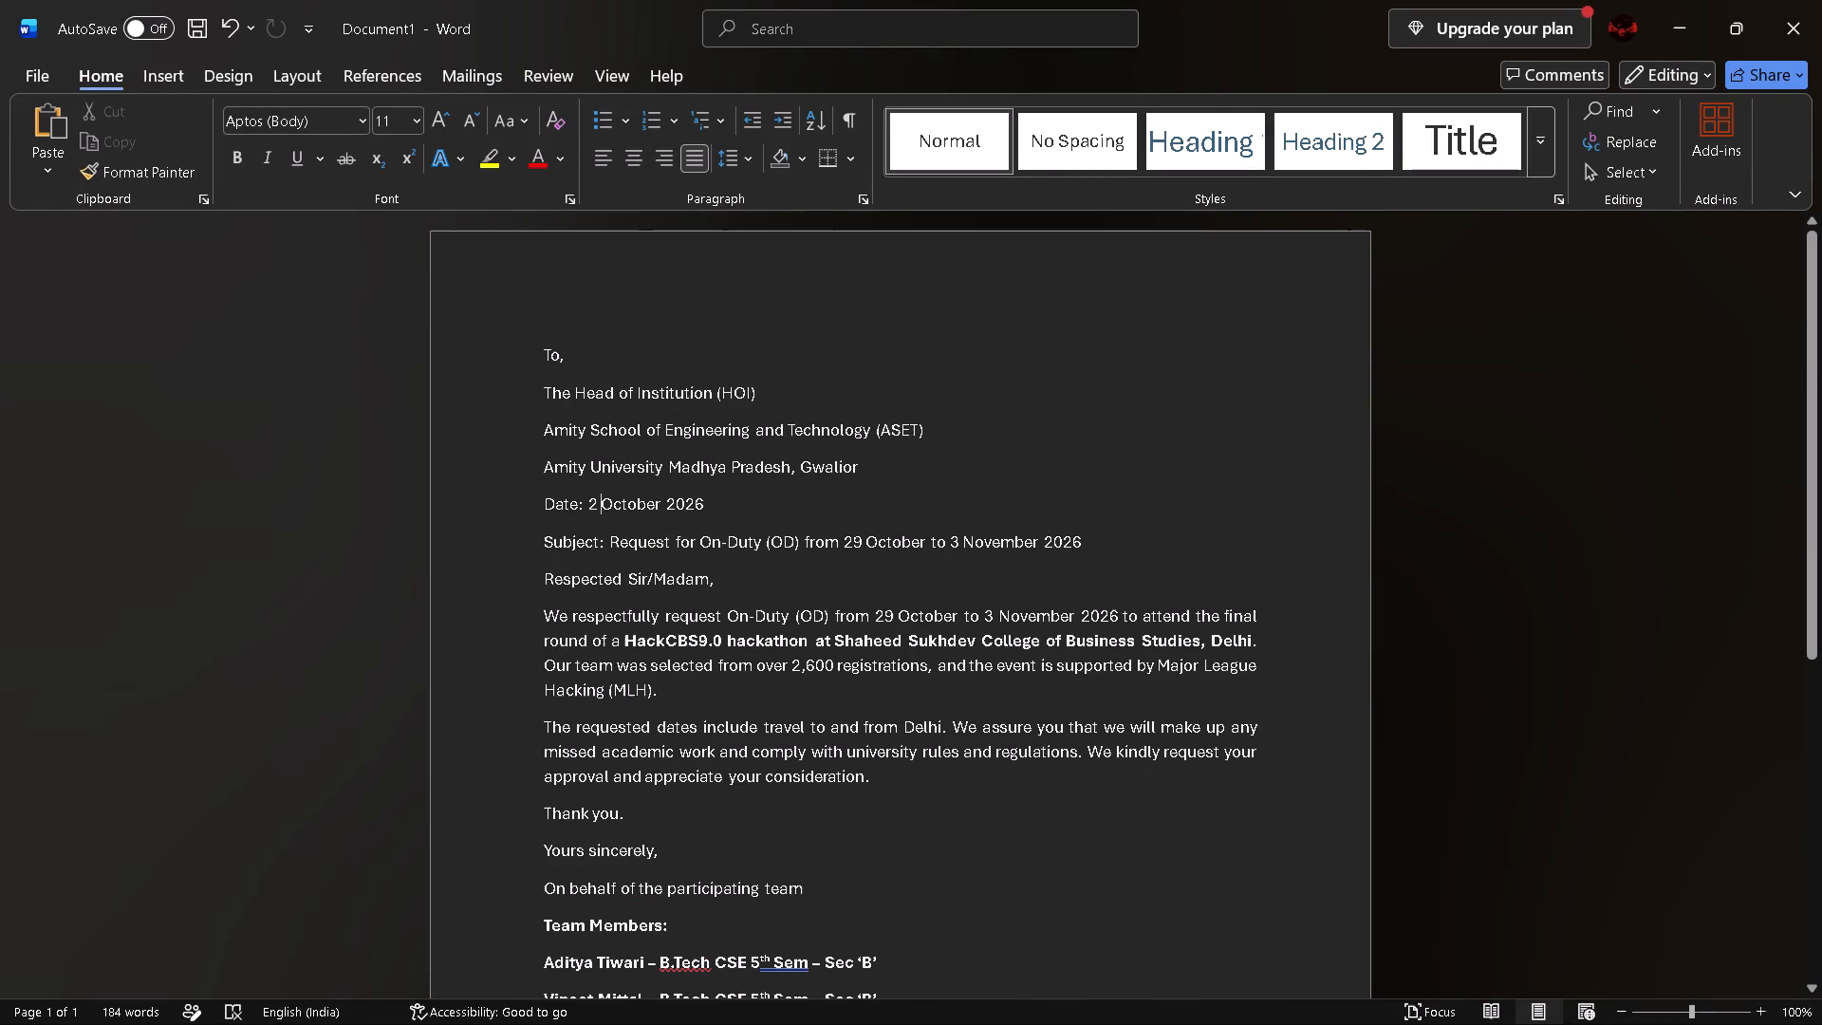
Set the day in the letter's Date line to 28, making it 28 October 2026.
left_click(598, 500)
key("8")
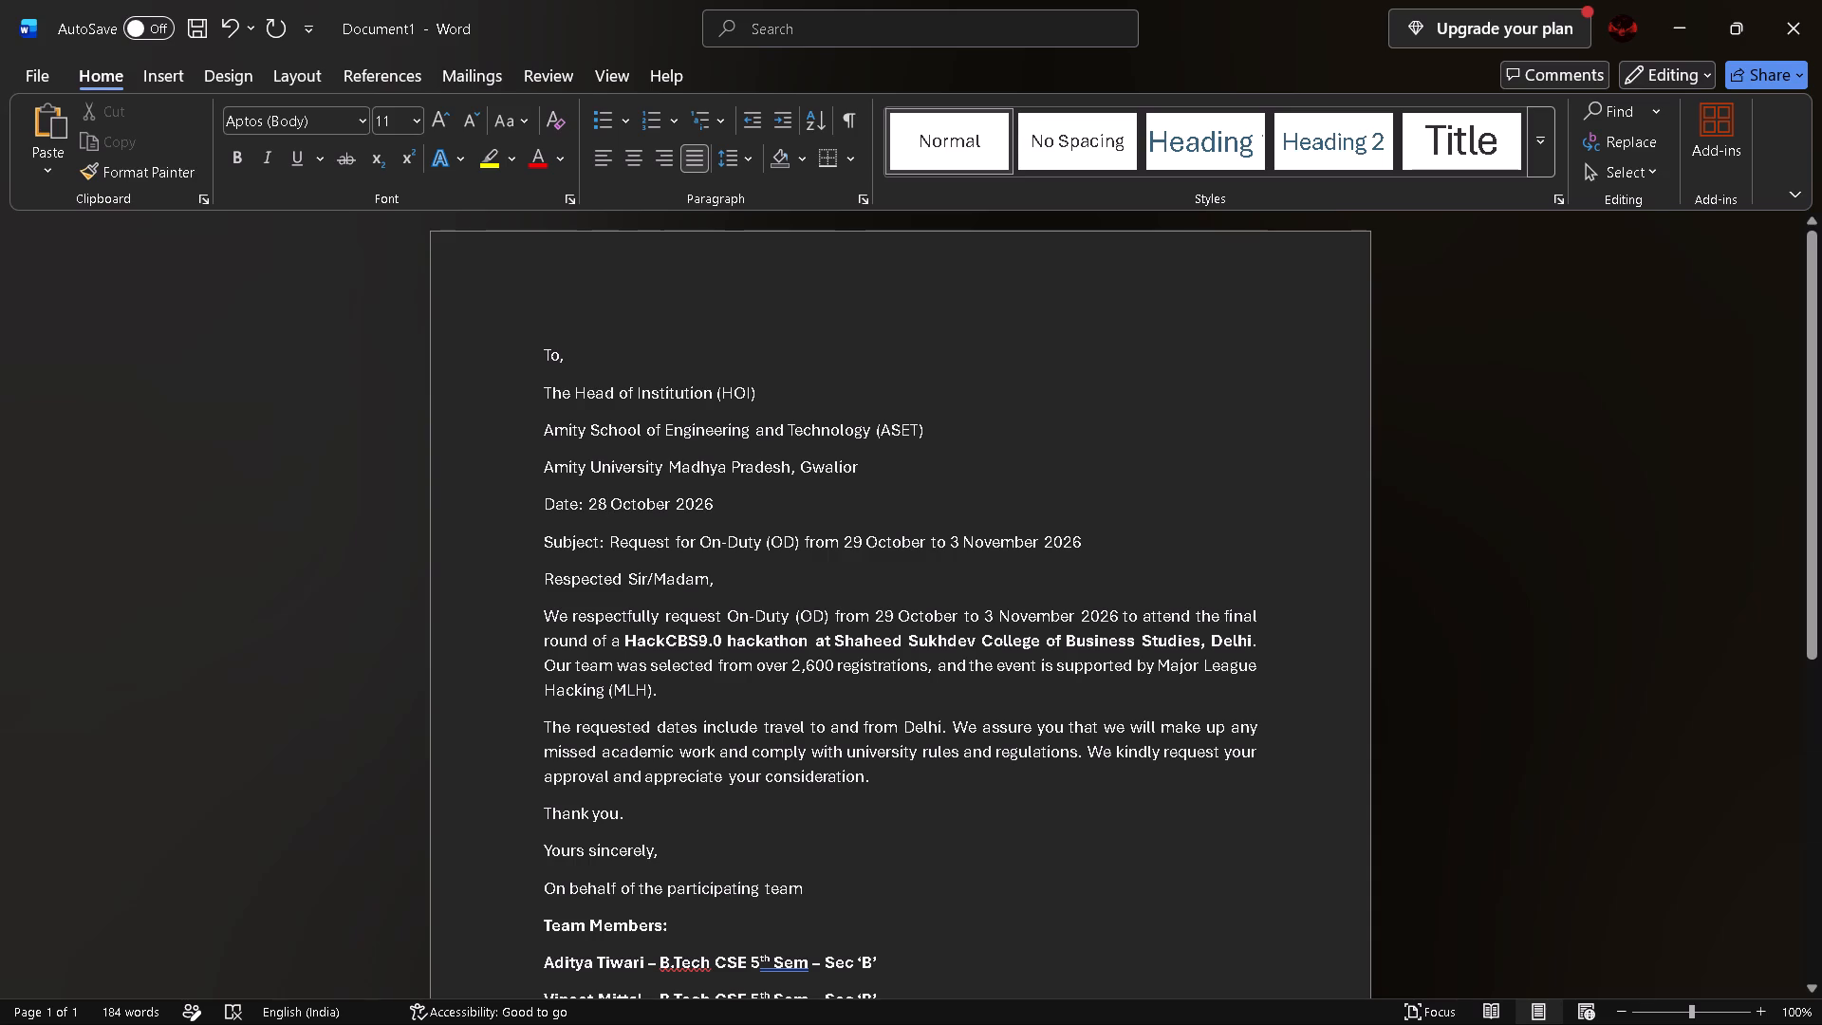
left_click(756, 571)
Review the whole letter, from the recipient and date lines through the team details to the faculty mentor signature block.
scroll(756, 571, "down", 1)
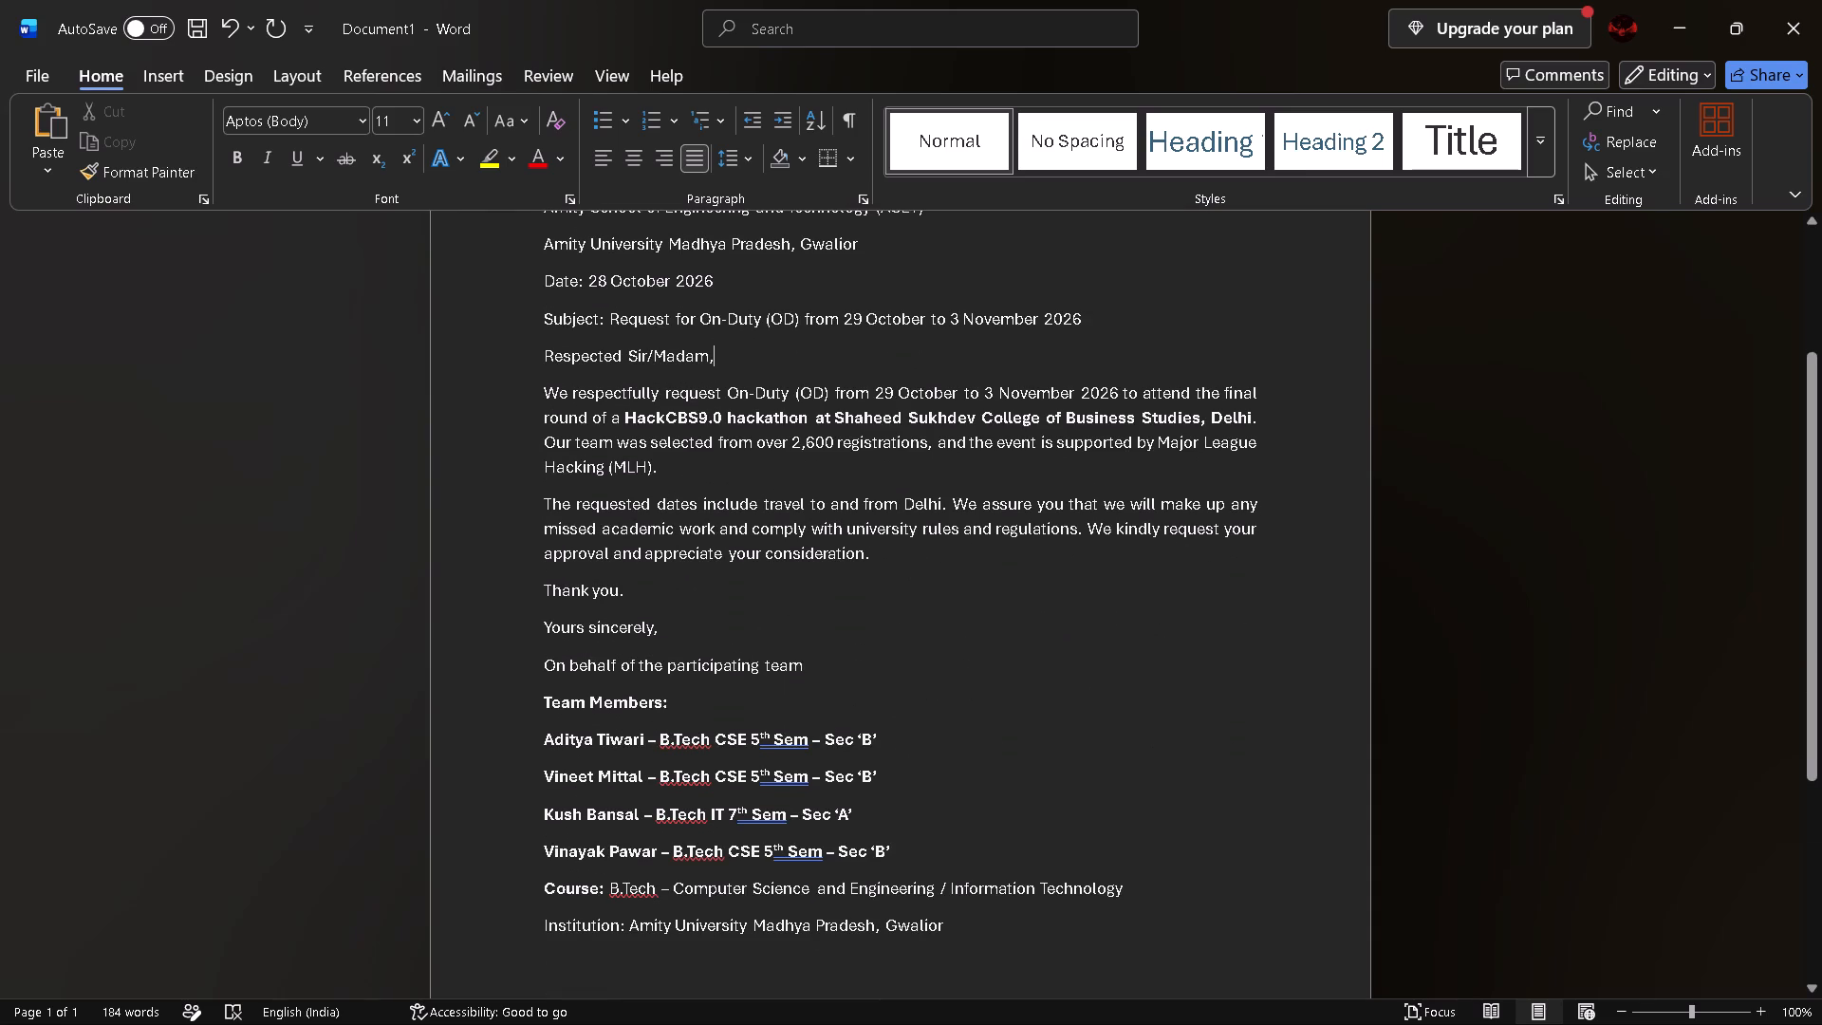
scroll(795, 663, "down", 3)
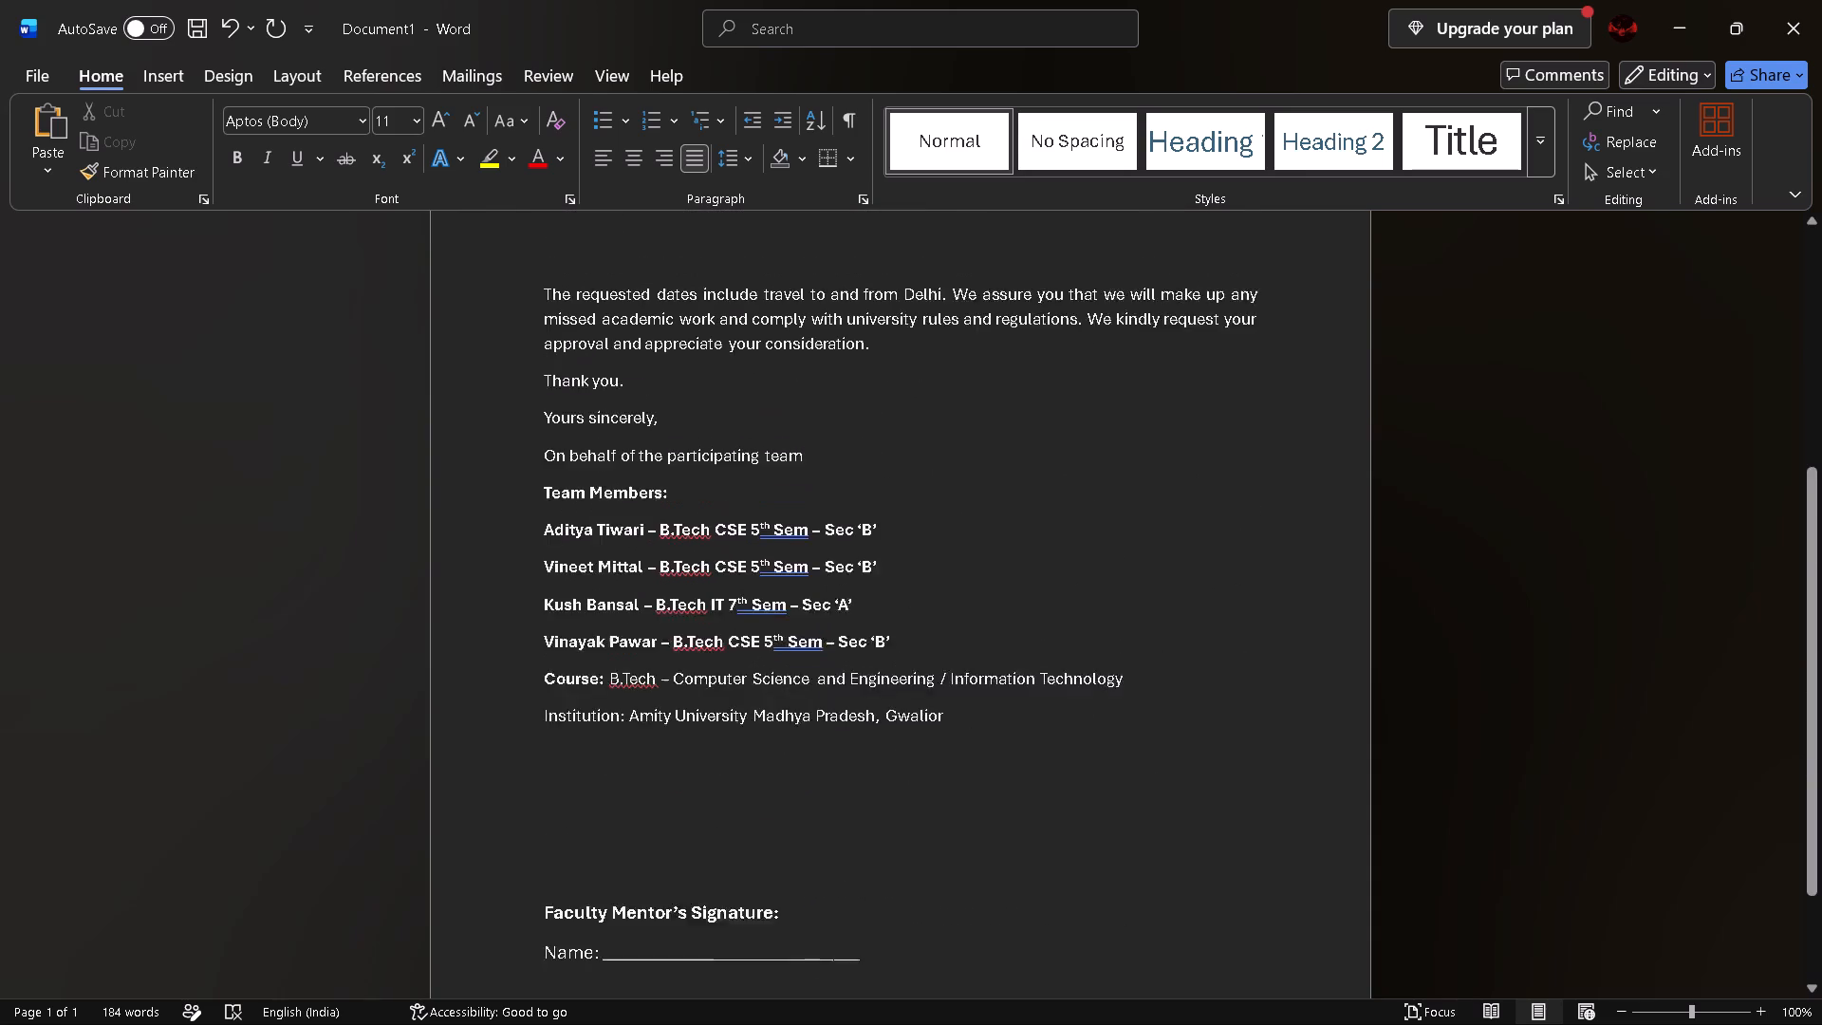
scroll(795, 663, "up", 2)
scroll(795, 663, "down", 1)
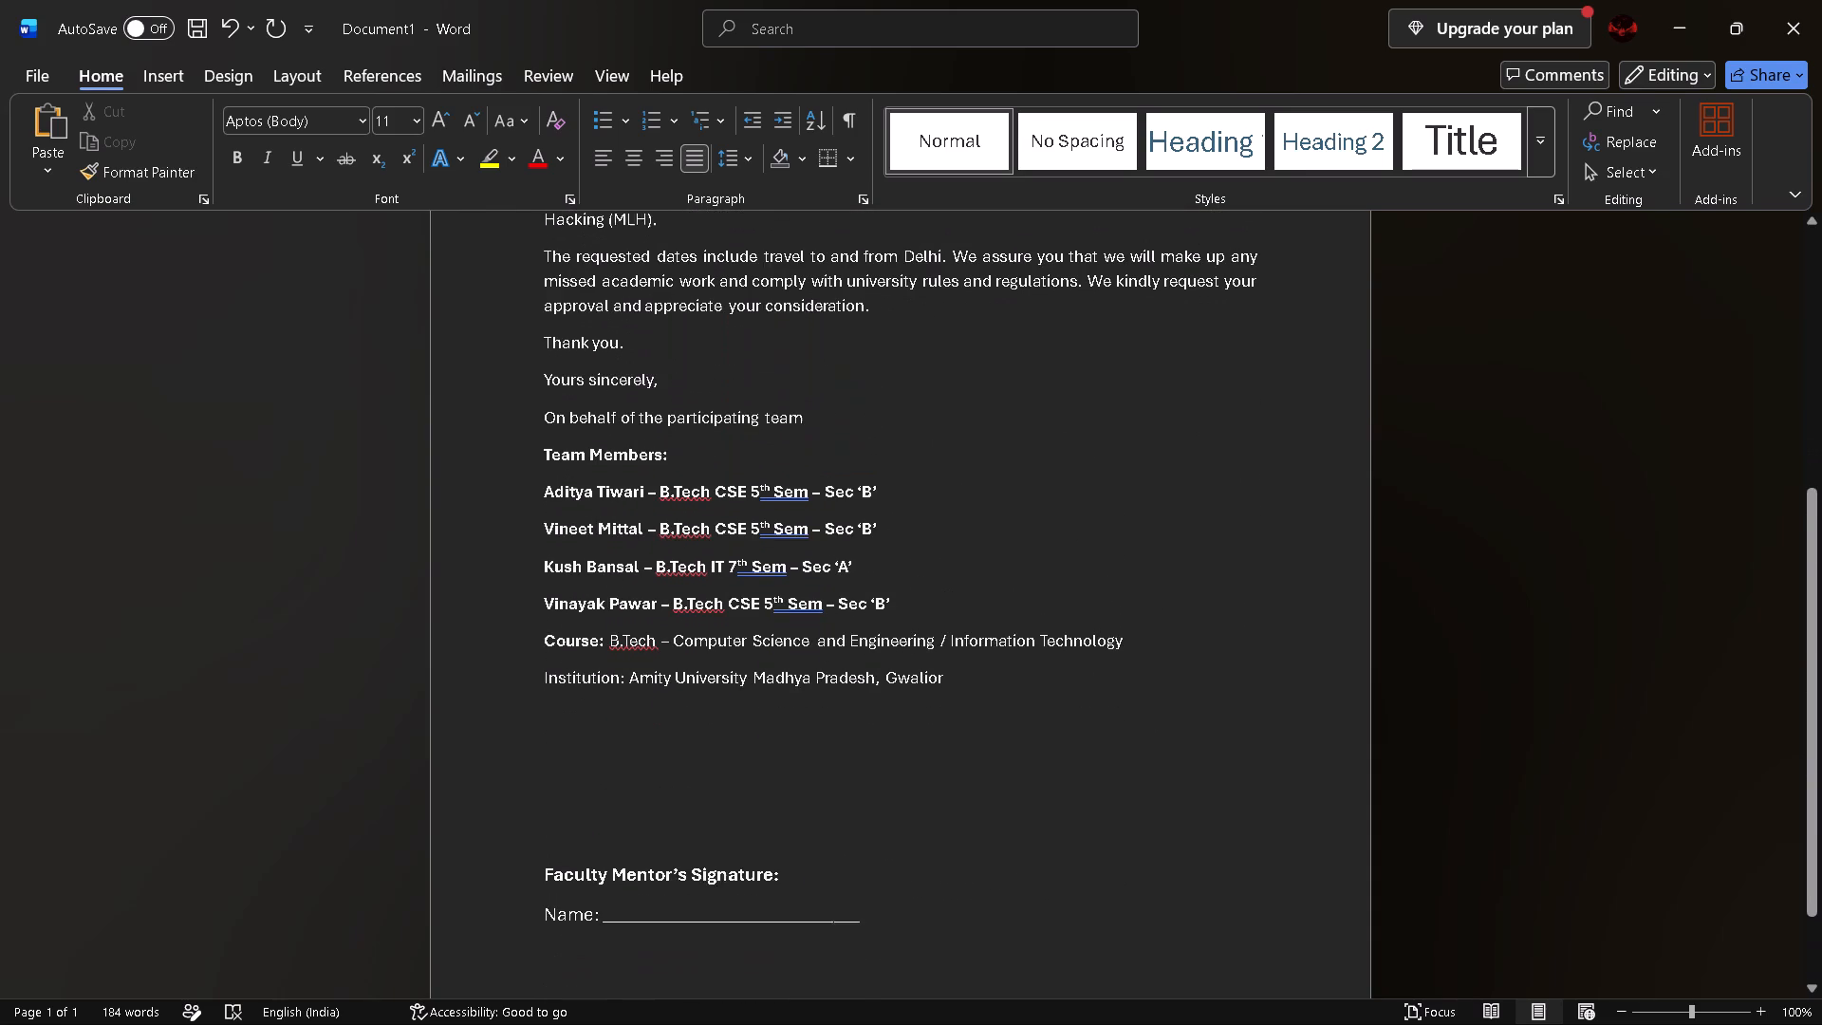
scroll(795, 663, "down", 1)
scroll(795, 663, "up", 3)
scroll(795, 663, "down", 1)
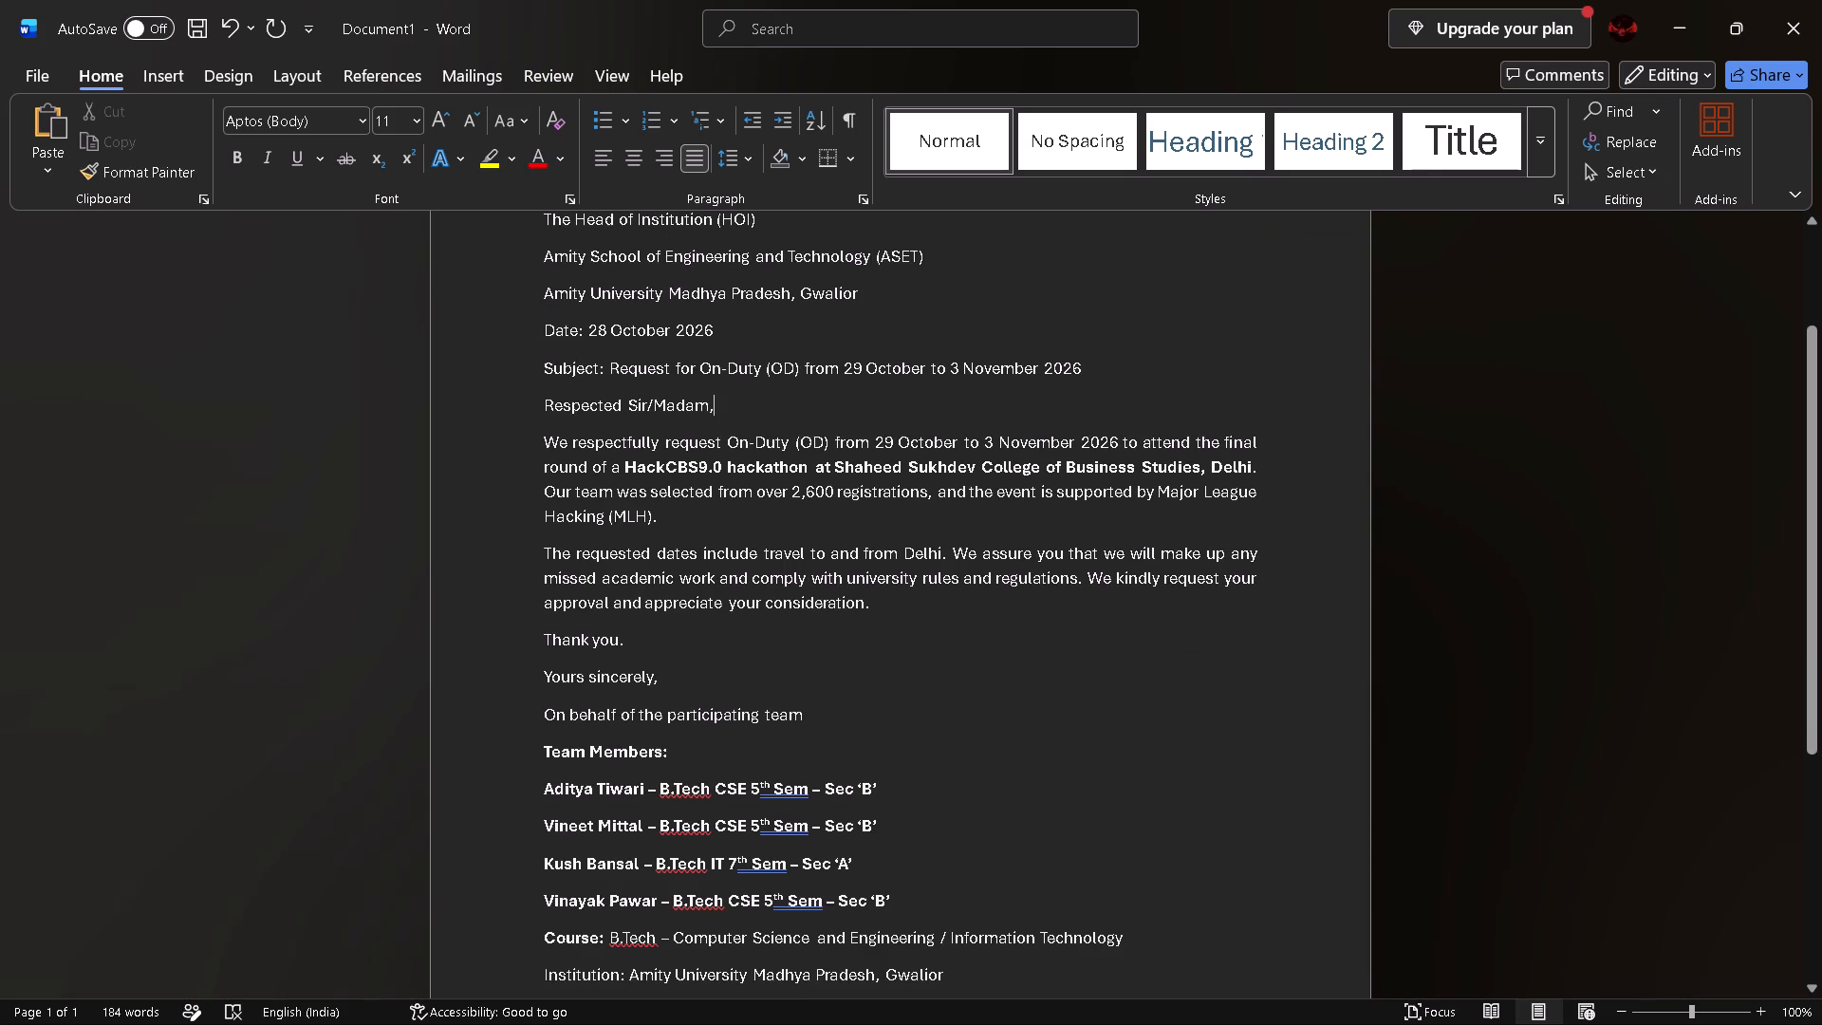
scroll(795, 663, "down", 2)
scroll(795, 663, "up", 1)
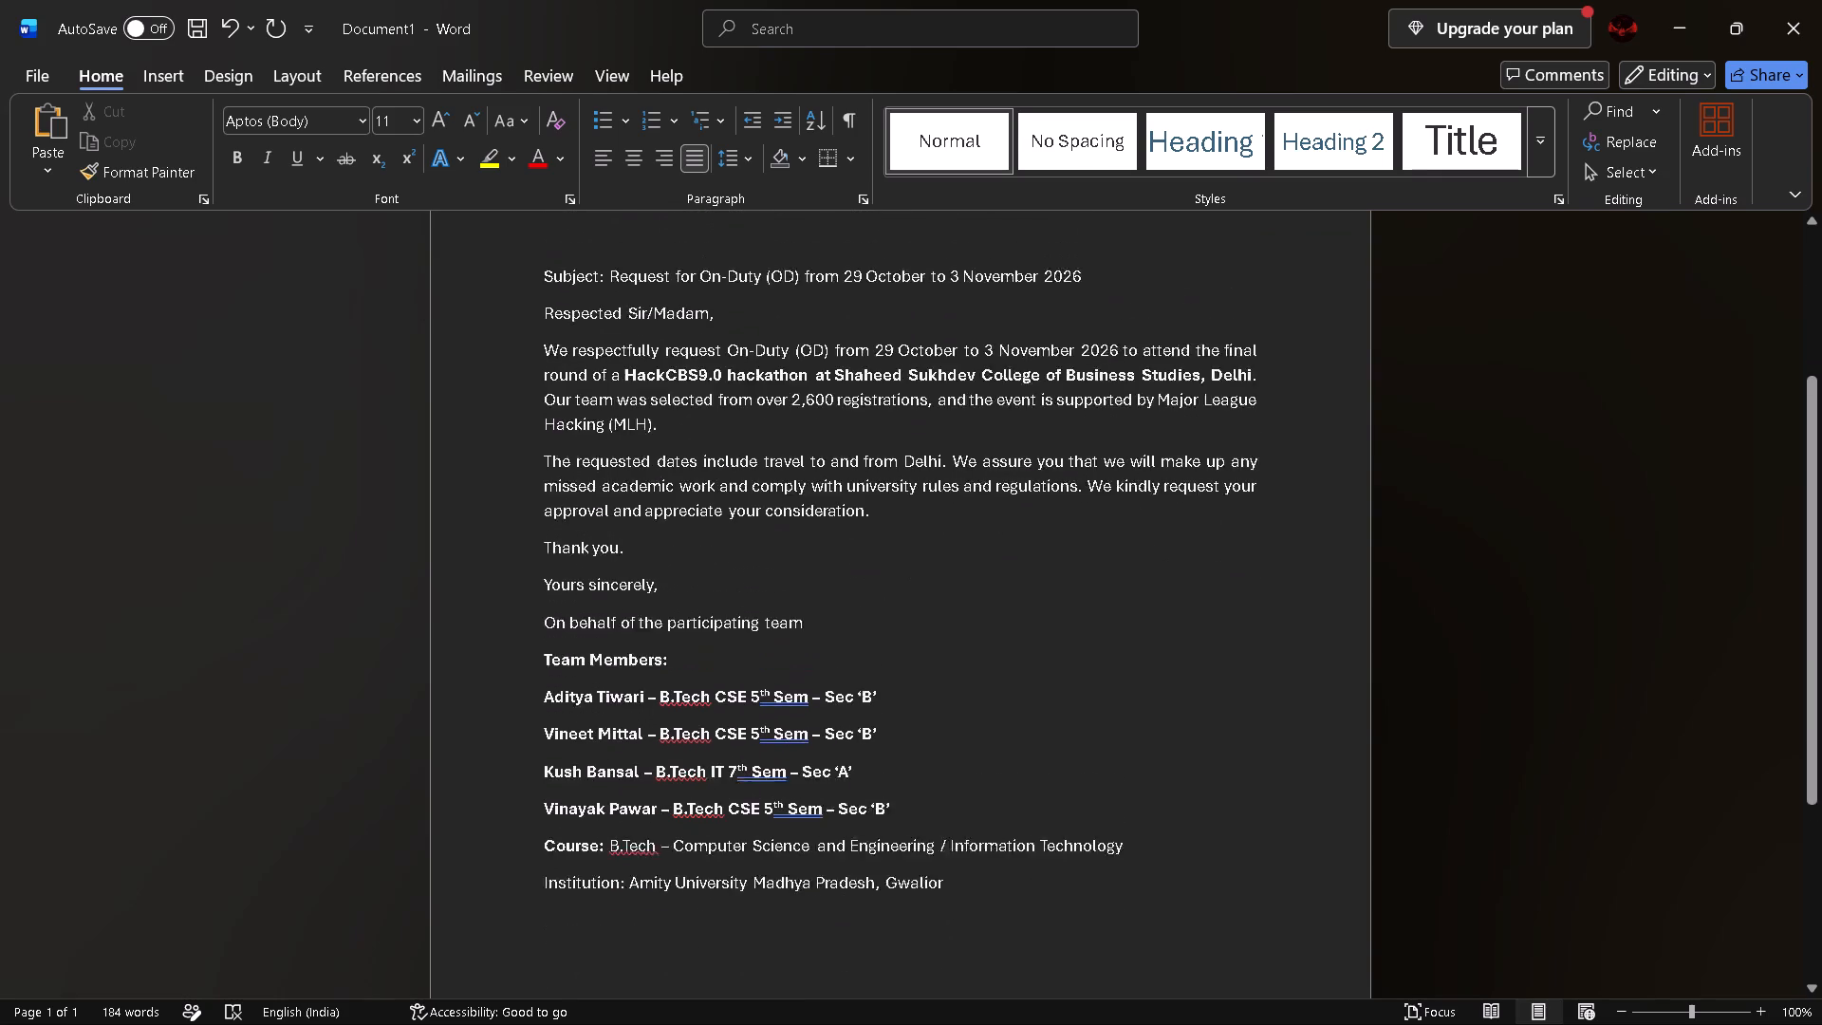
scroll(795, 663, "up", 3)
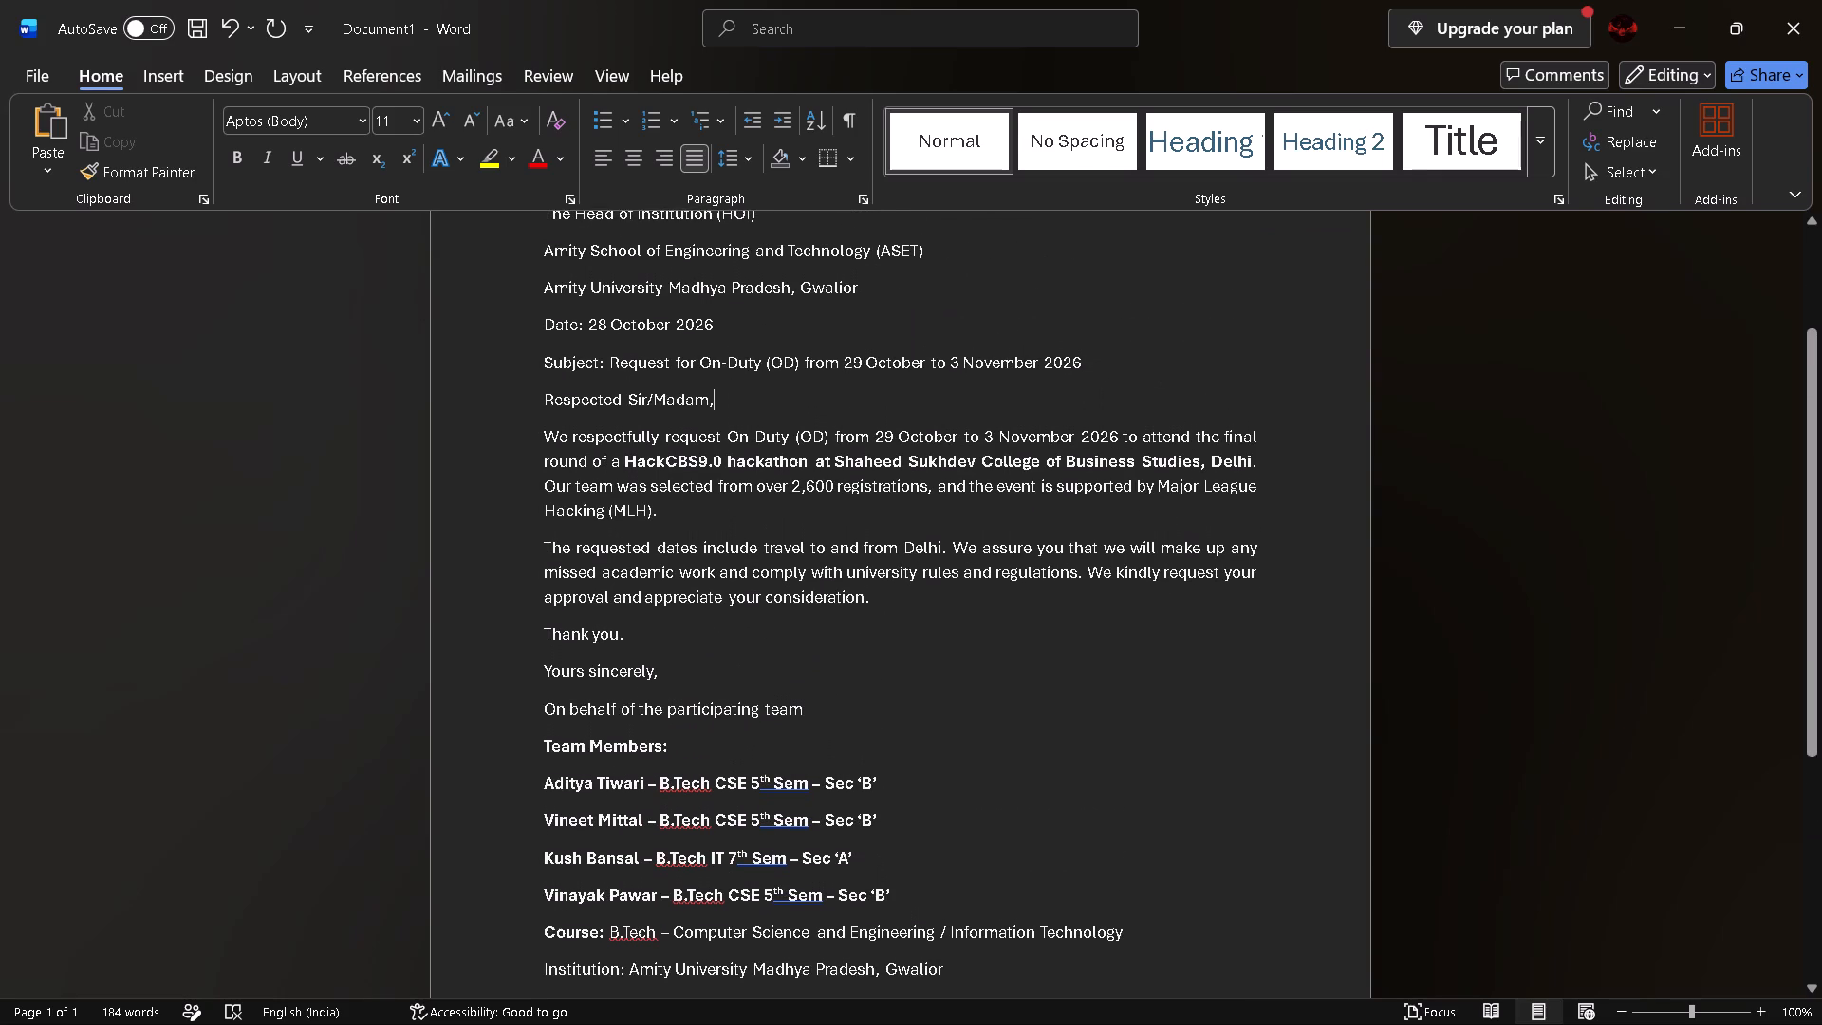
scroll(795, 663, "up", 3)
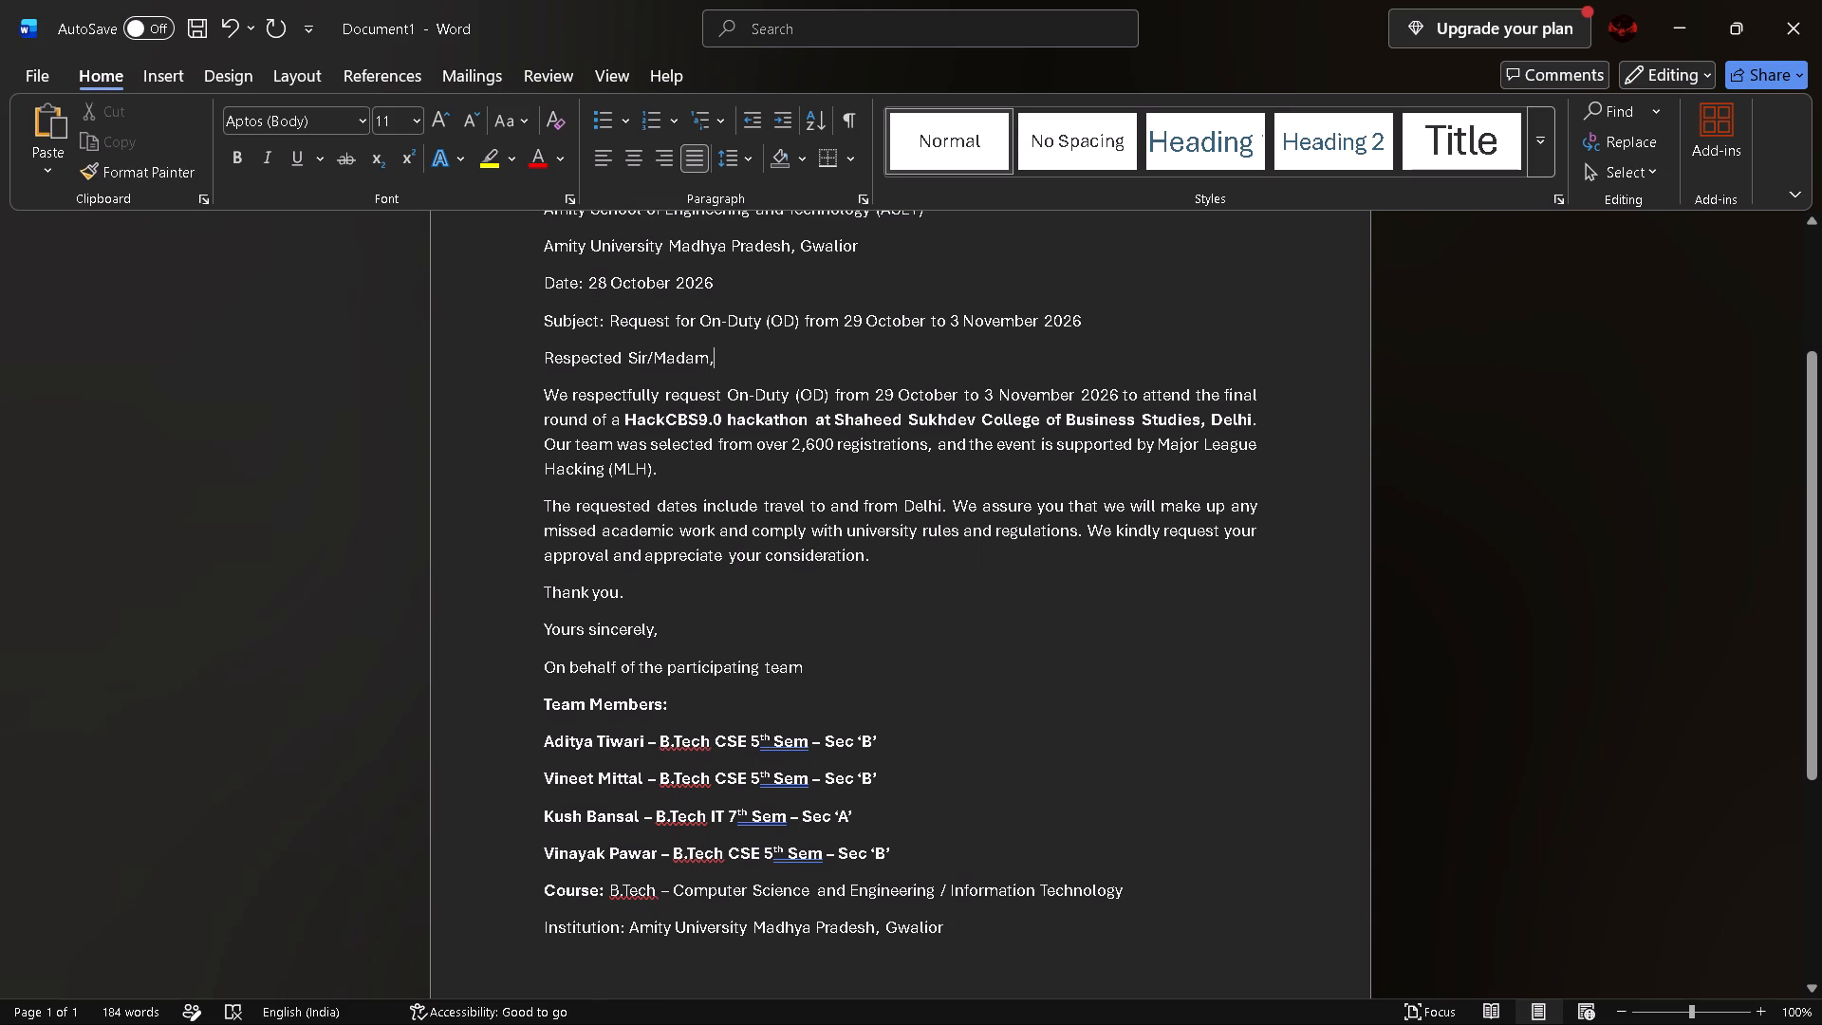
scroll(795, 663, "up", 1)
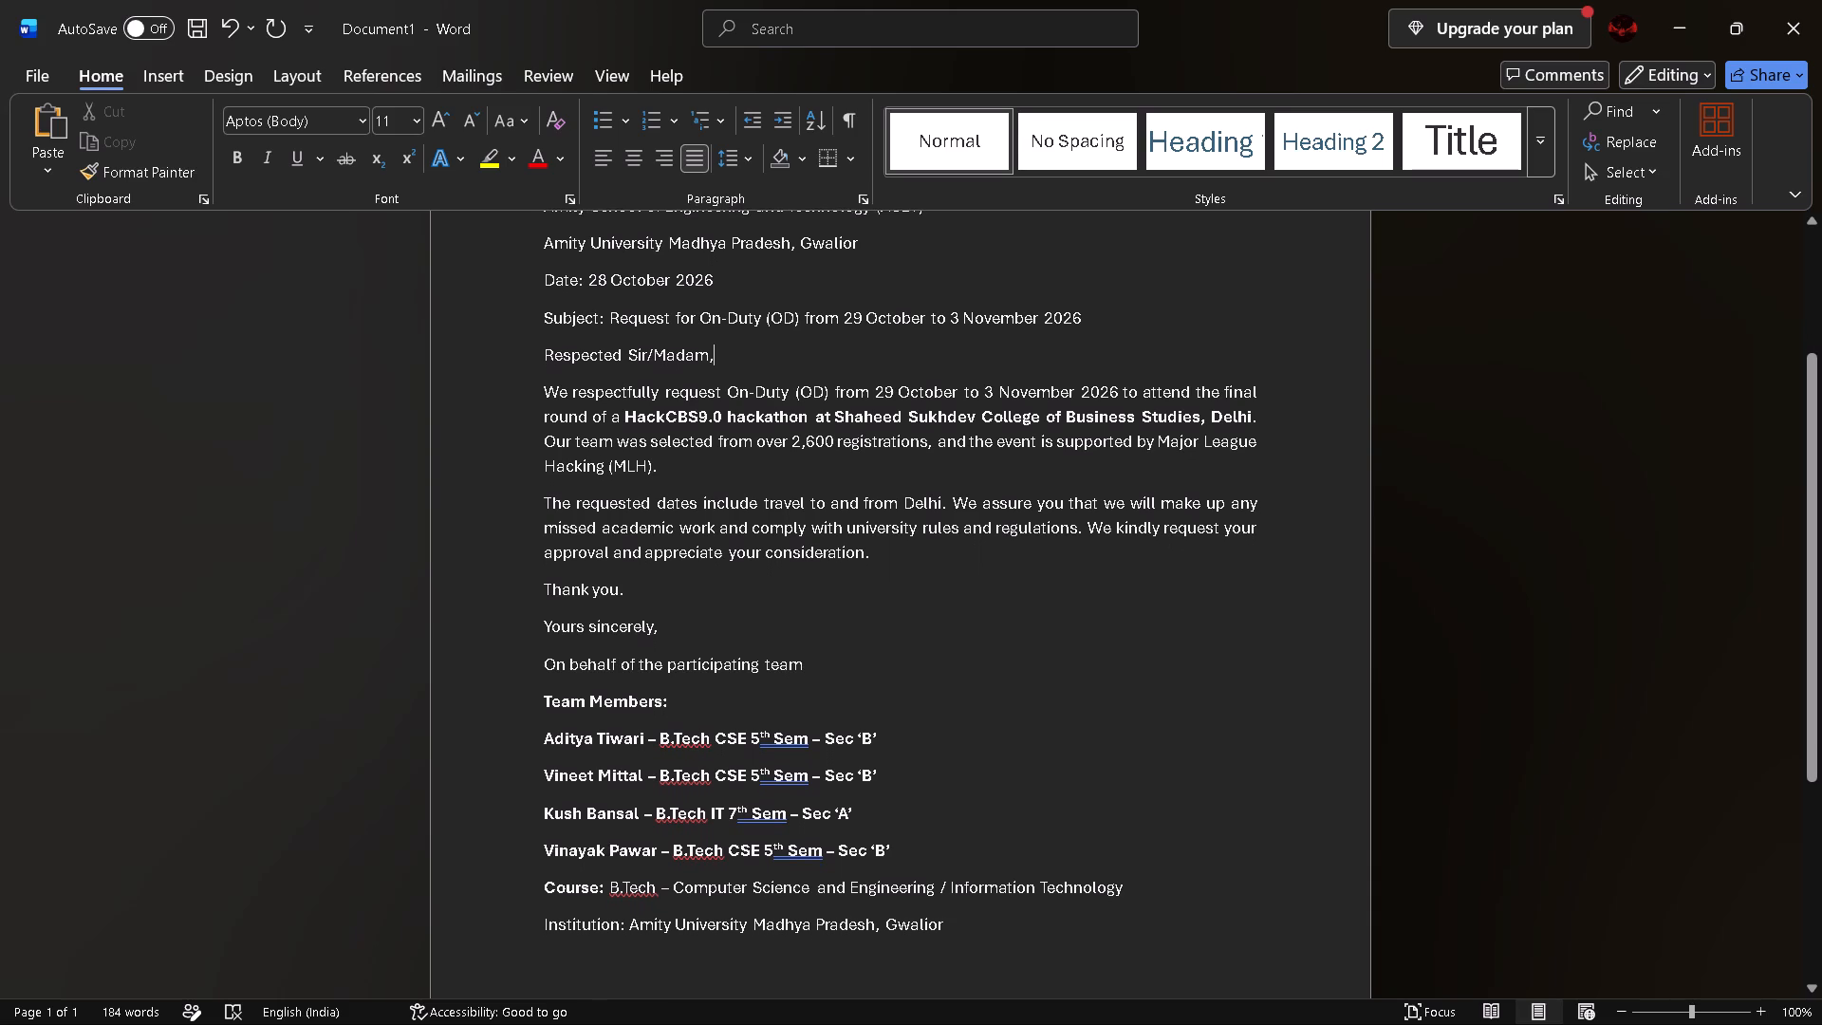
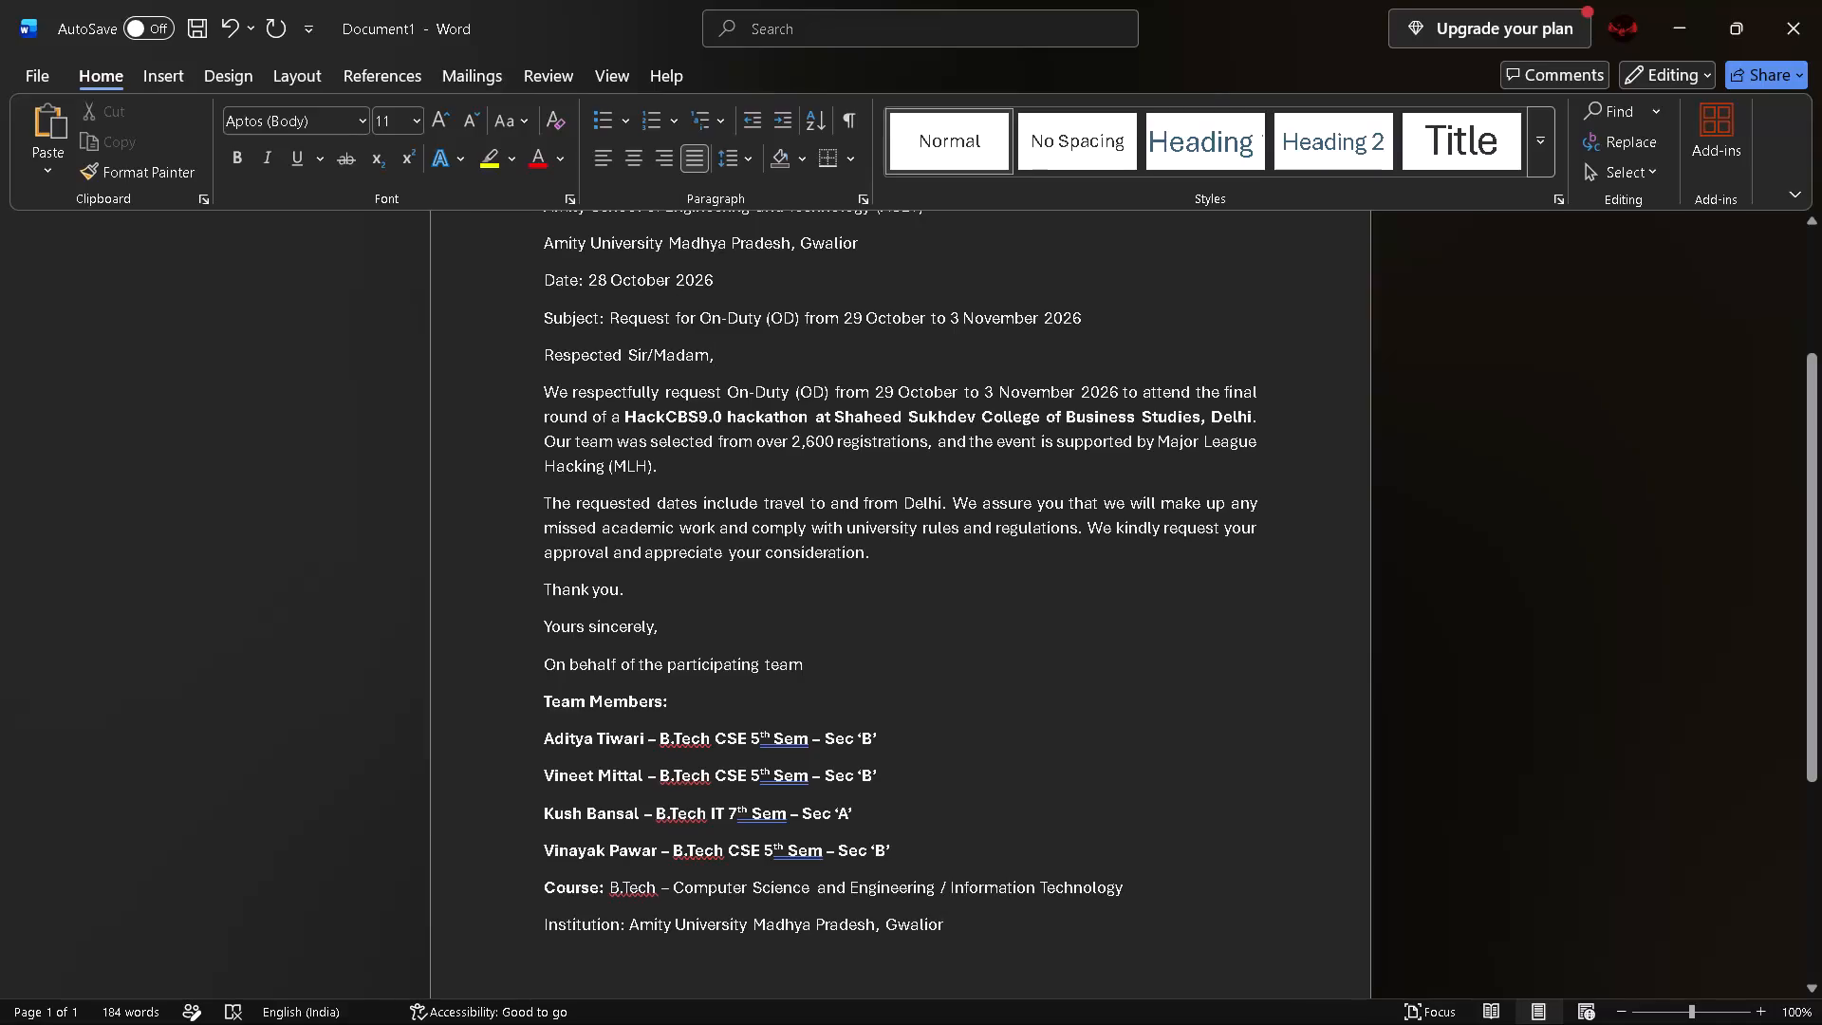
Start saving the letter as a Word document and select the suggested file name for replacement.
key("ctrl+s")
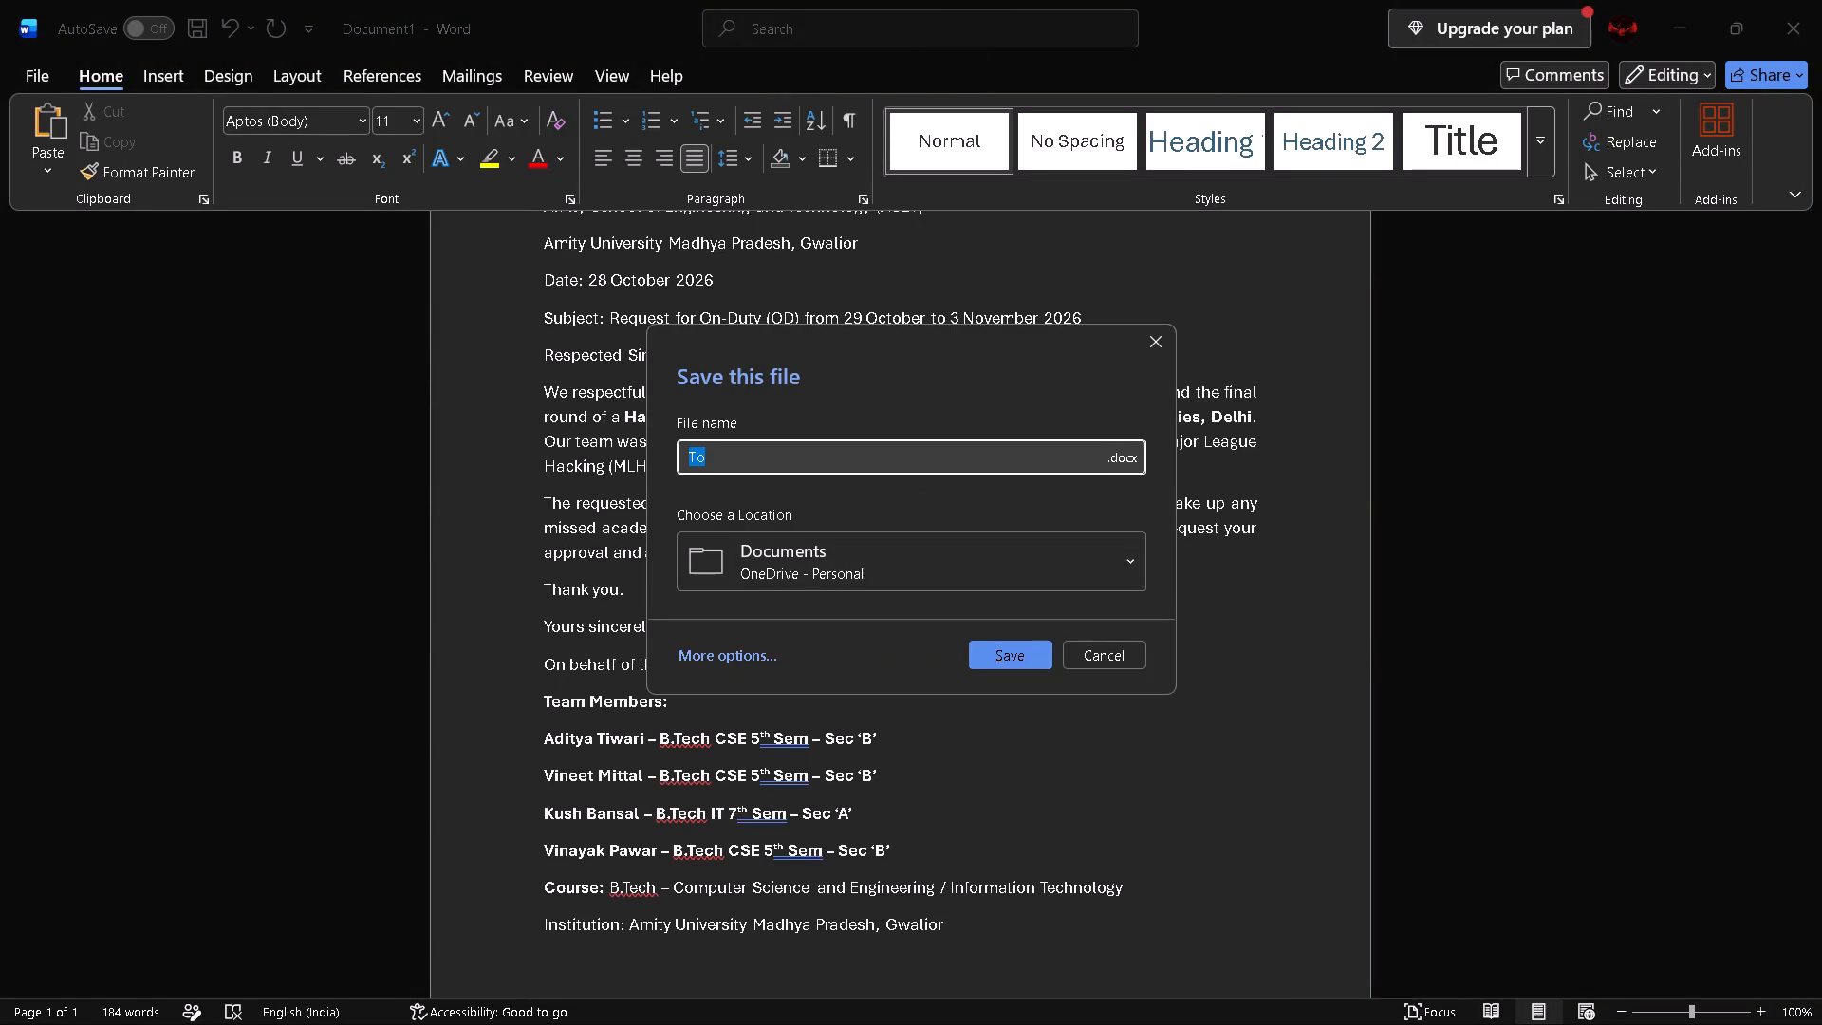
left_click(857, 448)
key("ctrl+a")
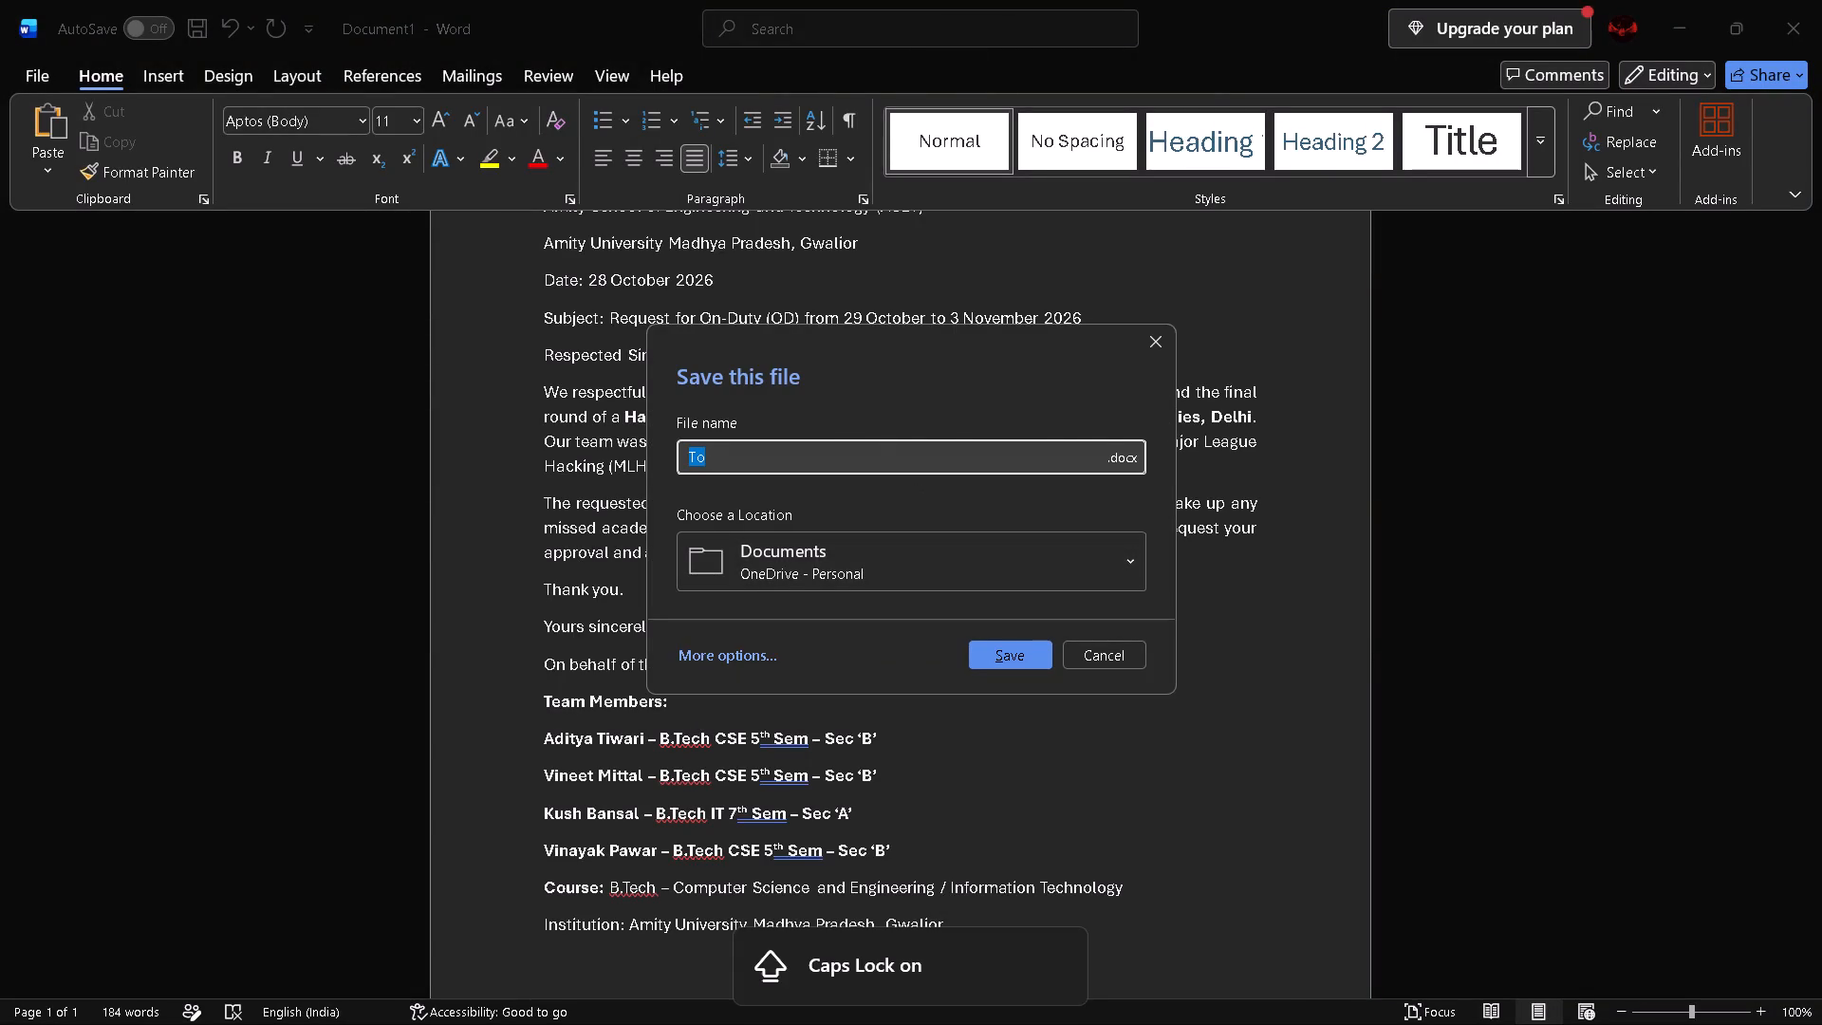
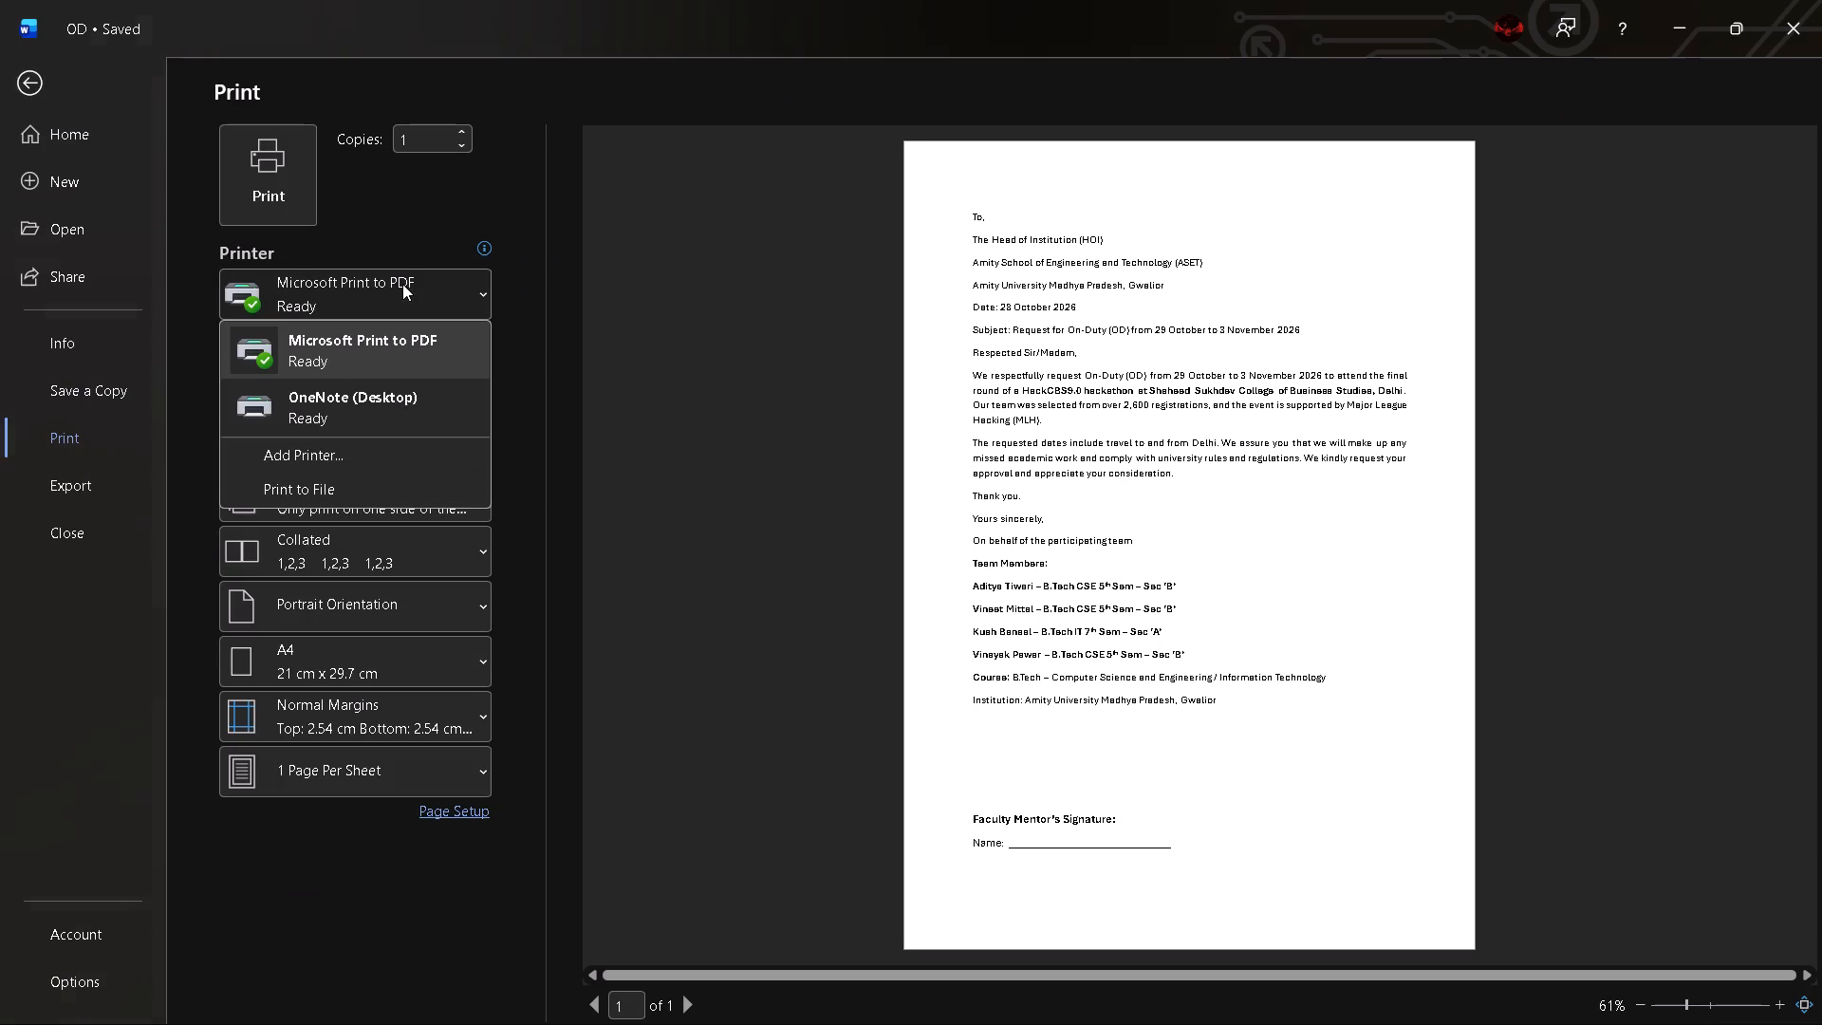
Print the letter with Microsoft Print to PDF and save the output in Downloads under the file name od.
left_click(399, 287)
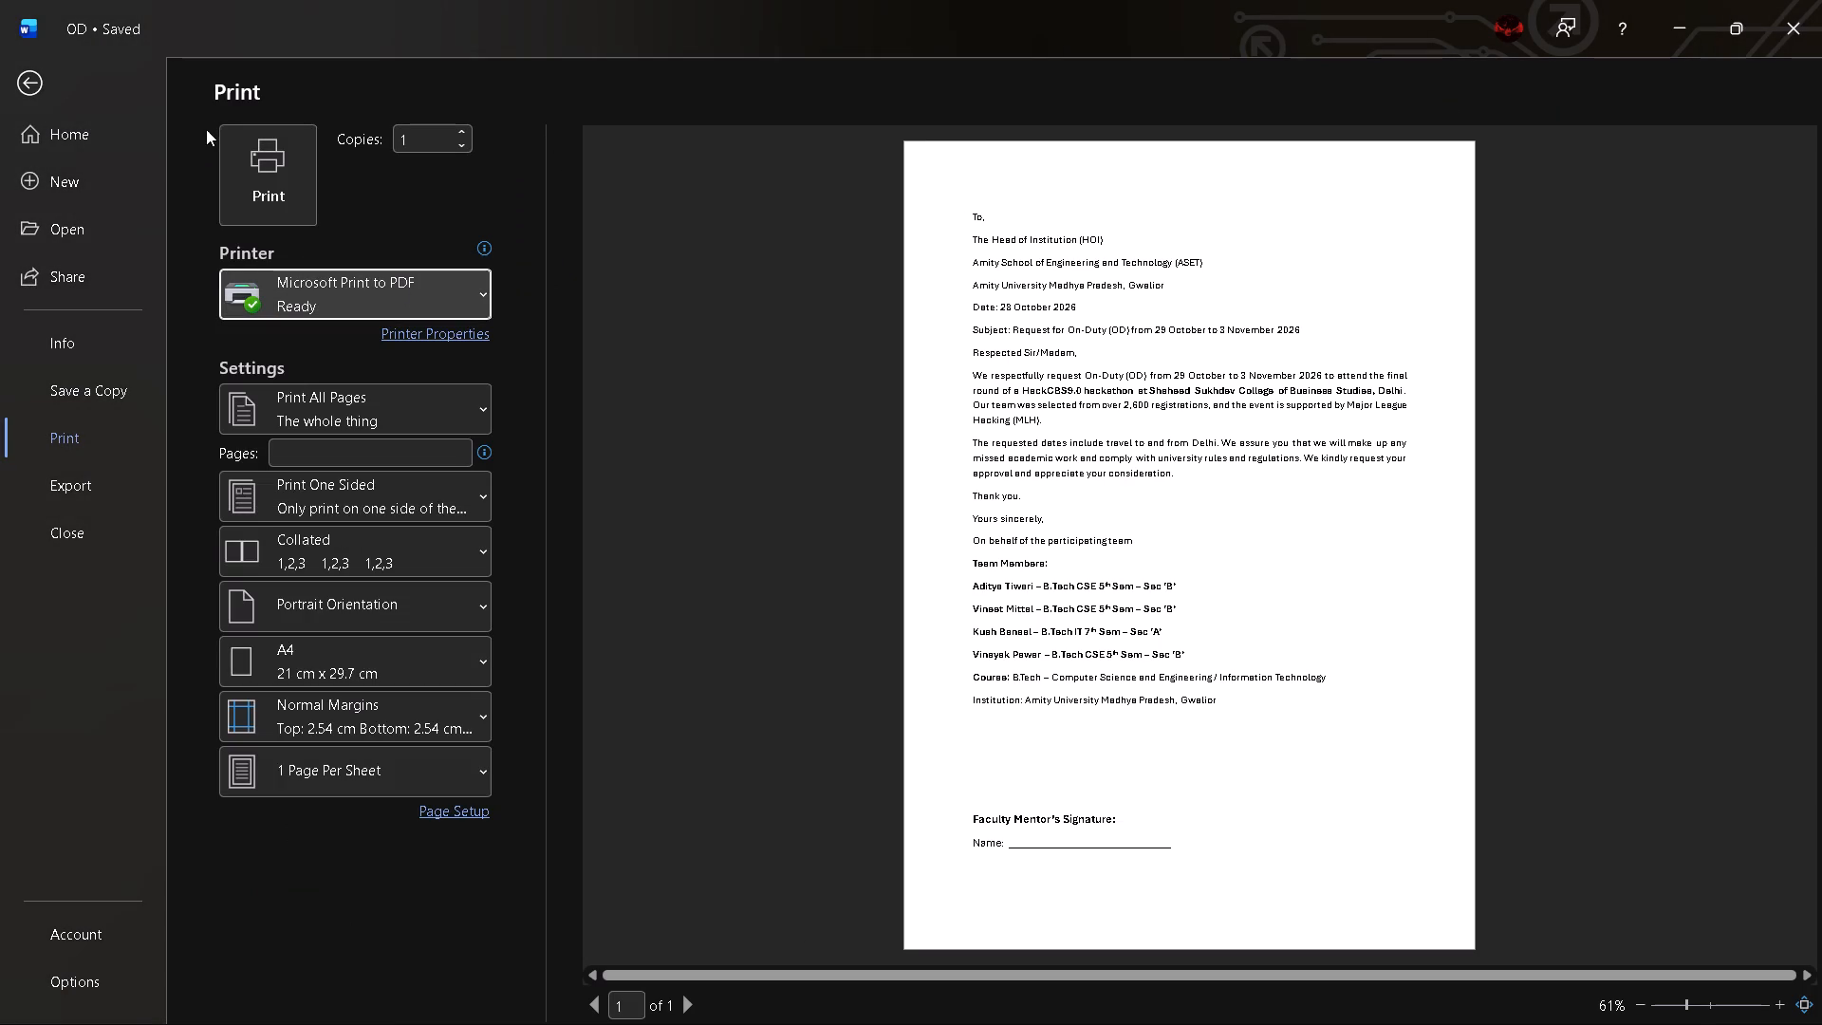
left_click(234, 159)
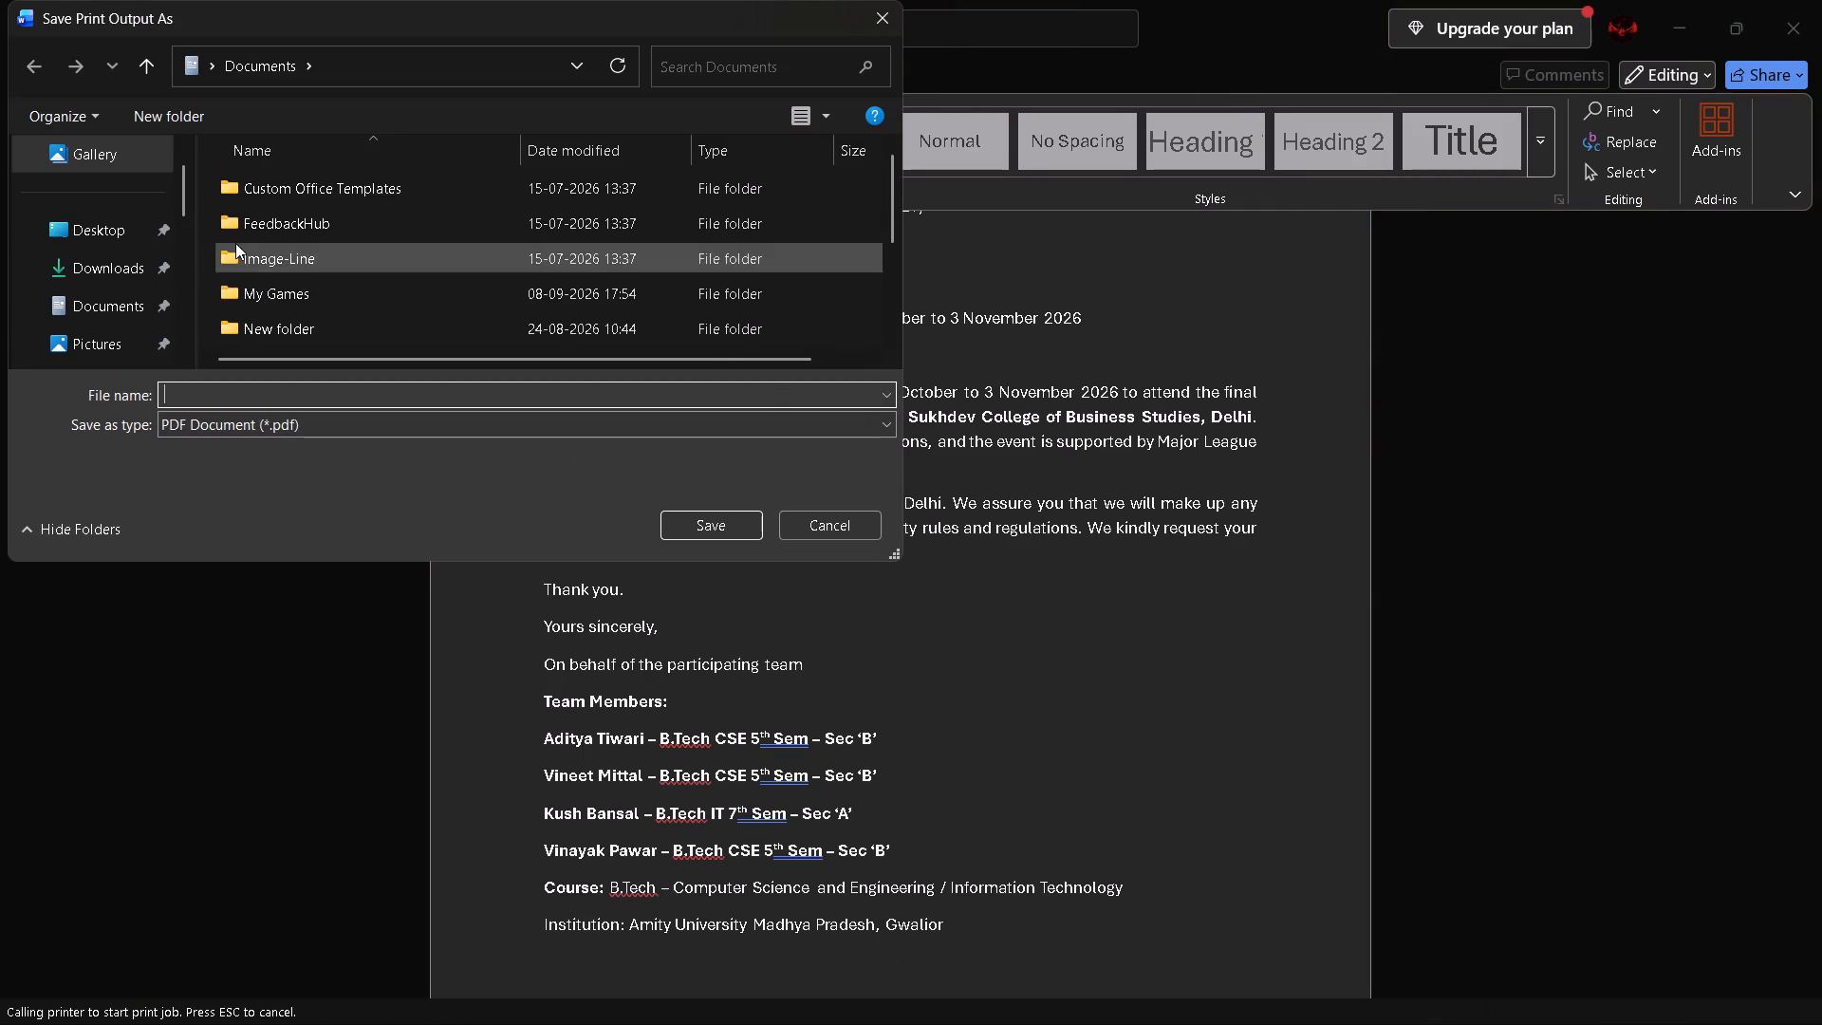
left_click(98, 251)
key("Return")
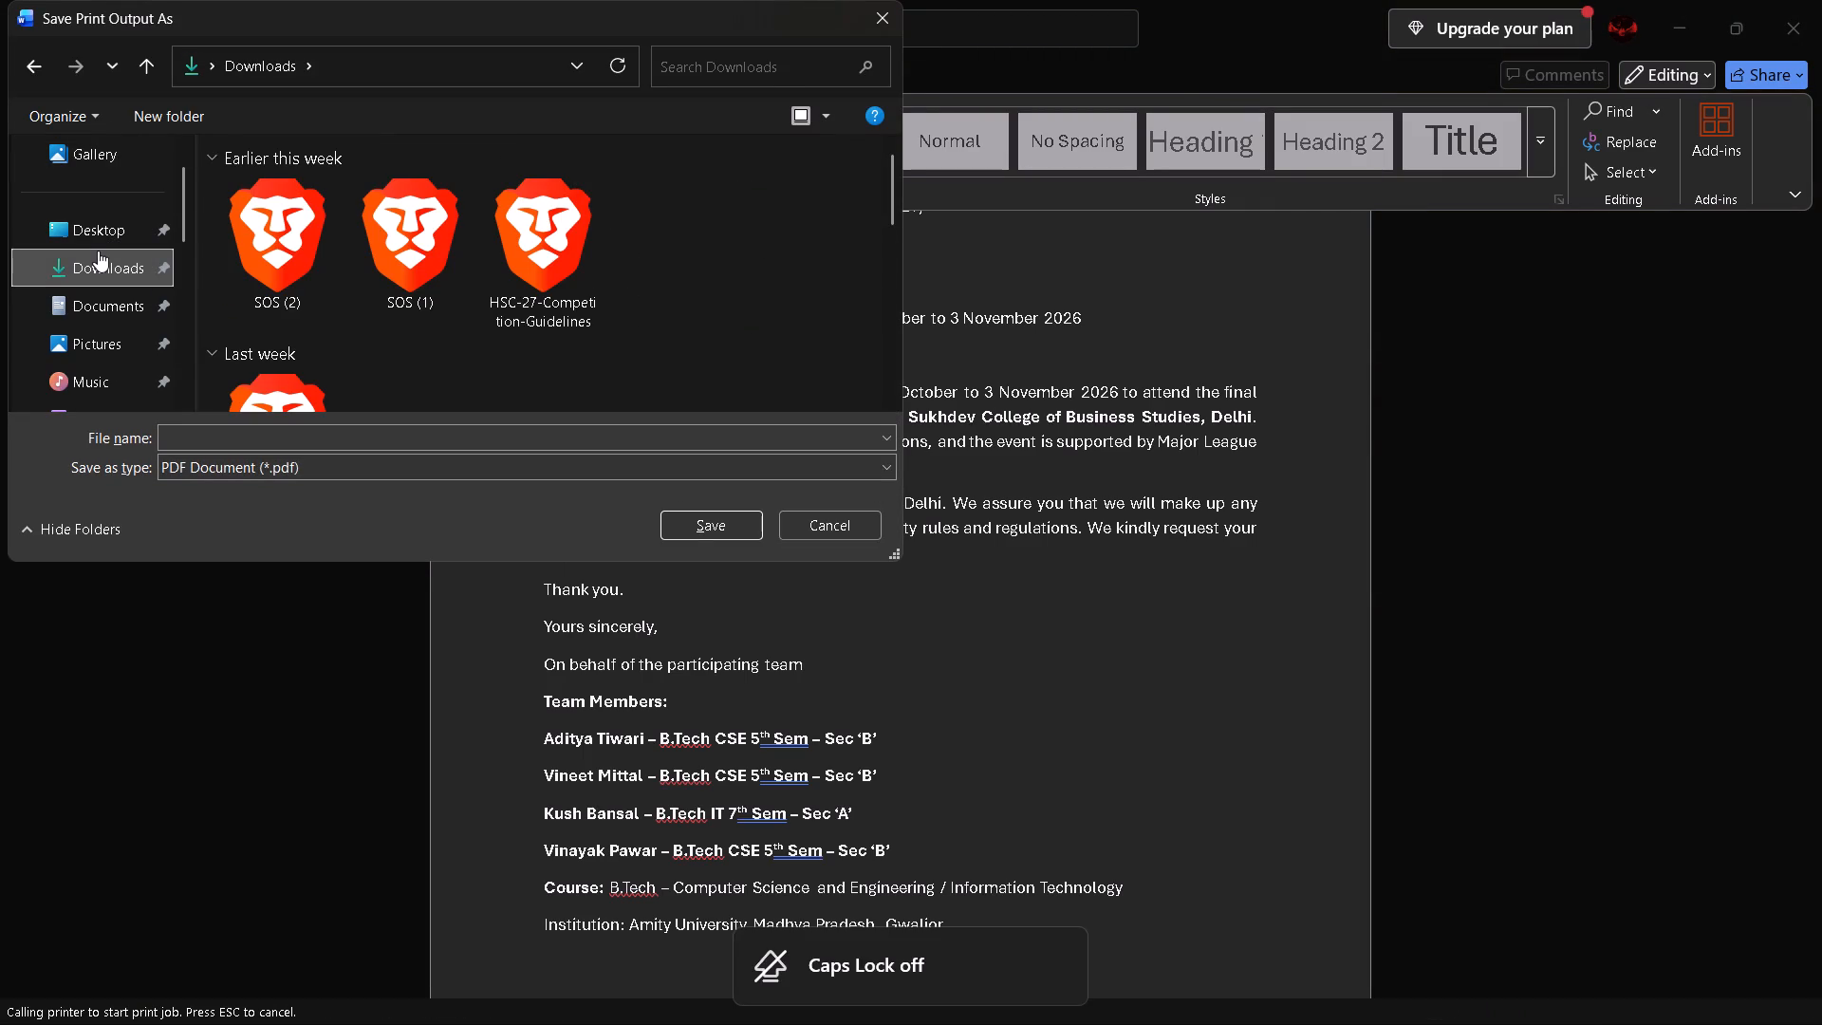
left_click(200, 422)
left_click(192, 429)
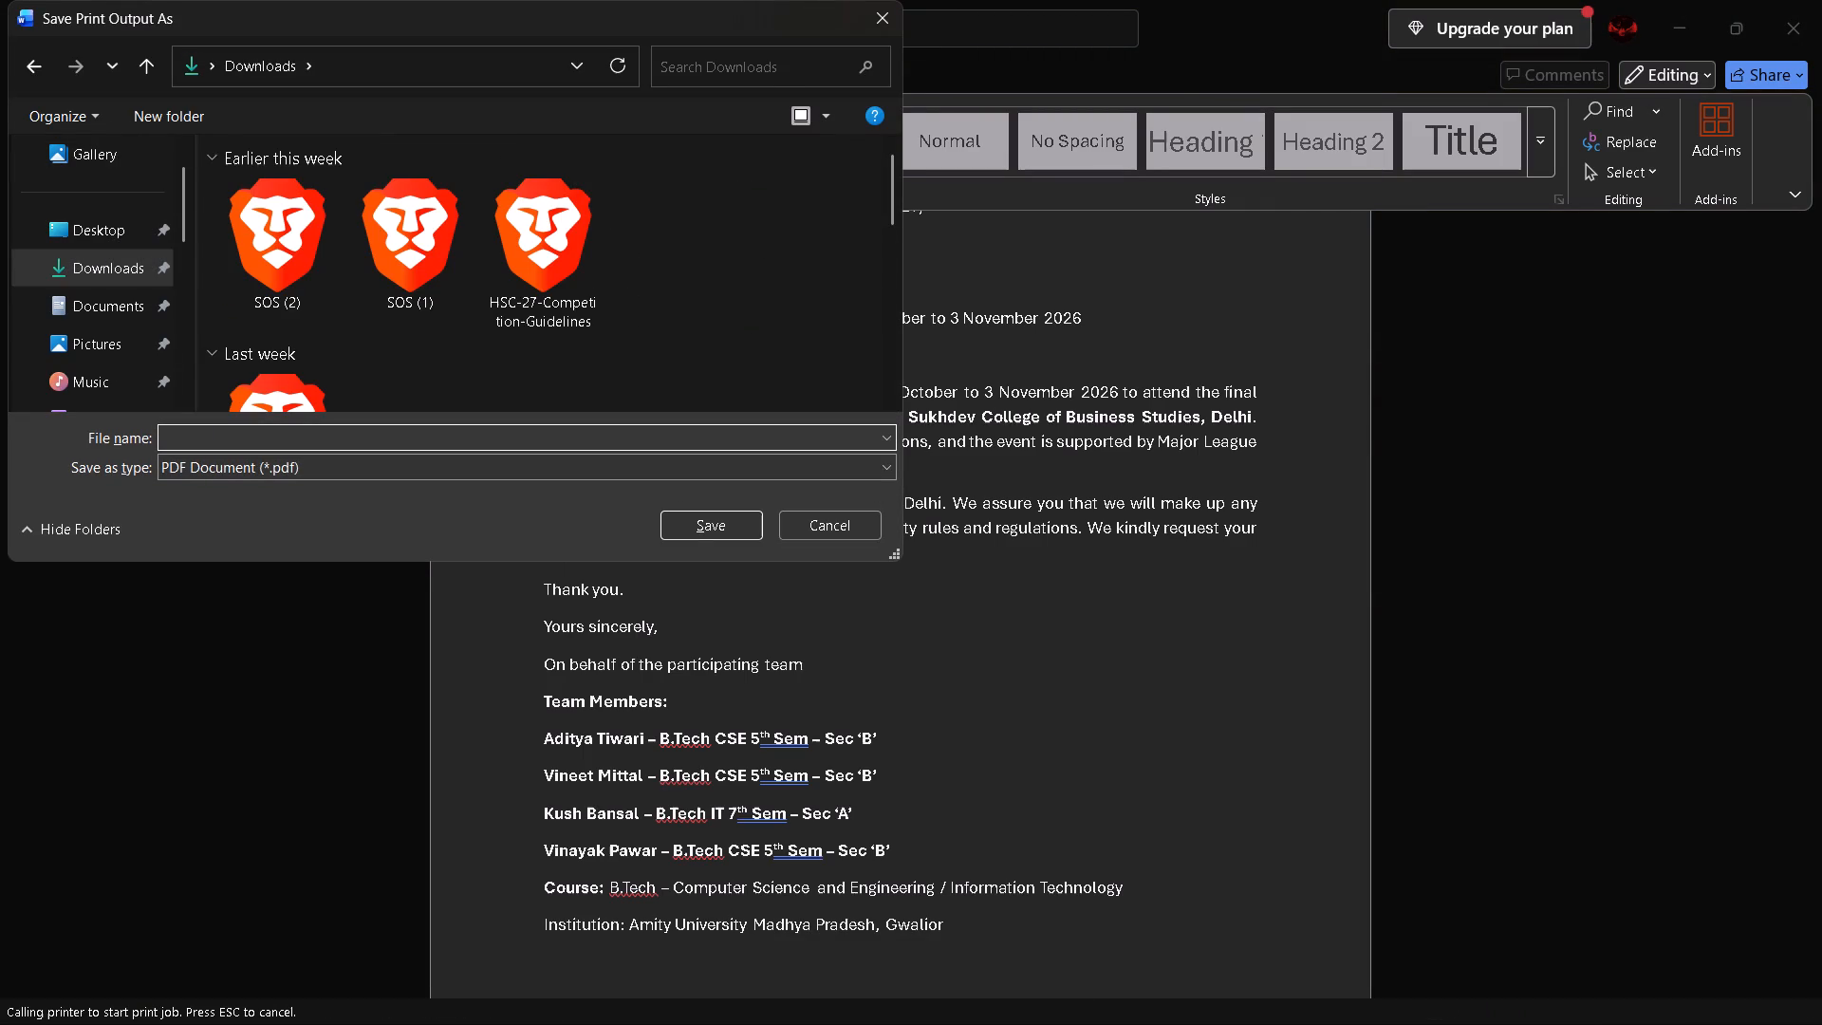
type("od")
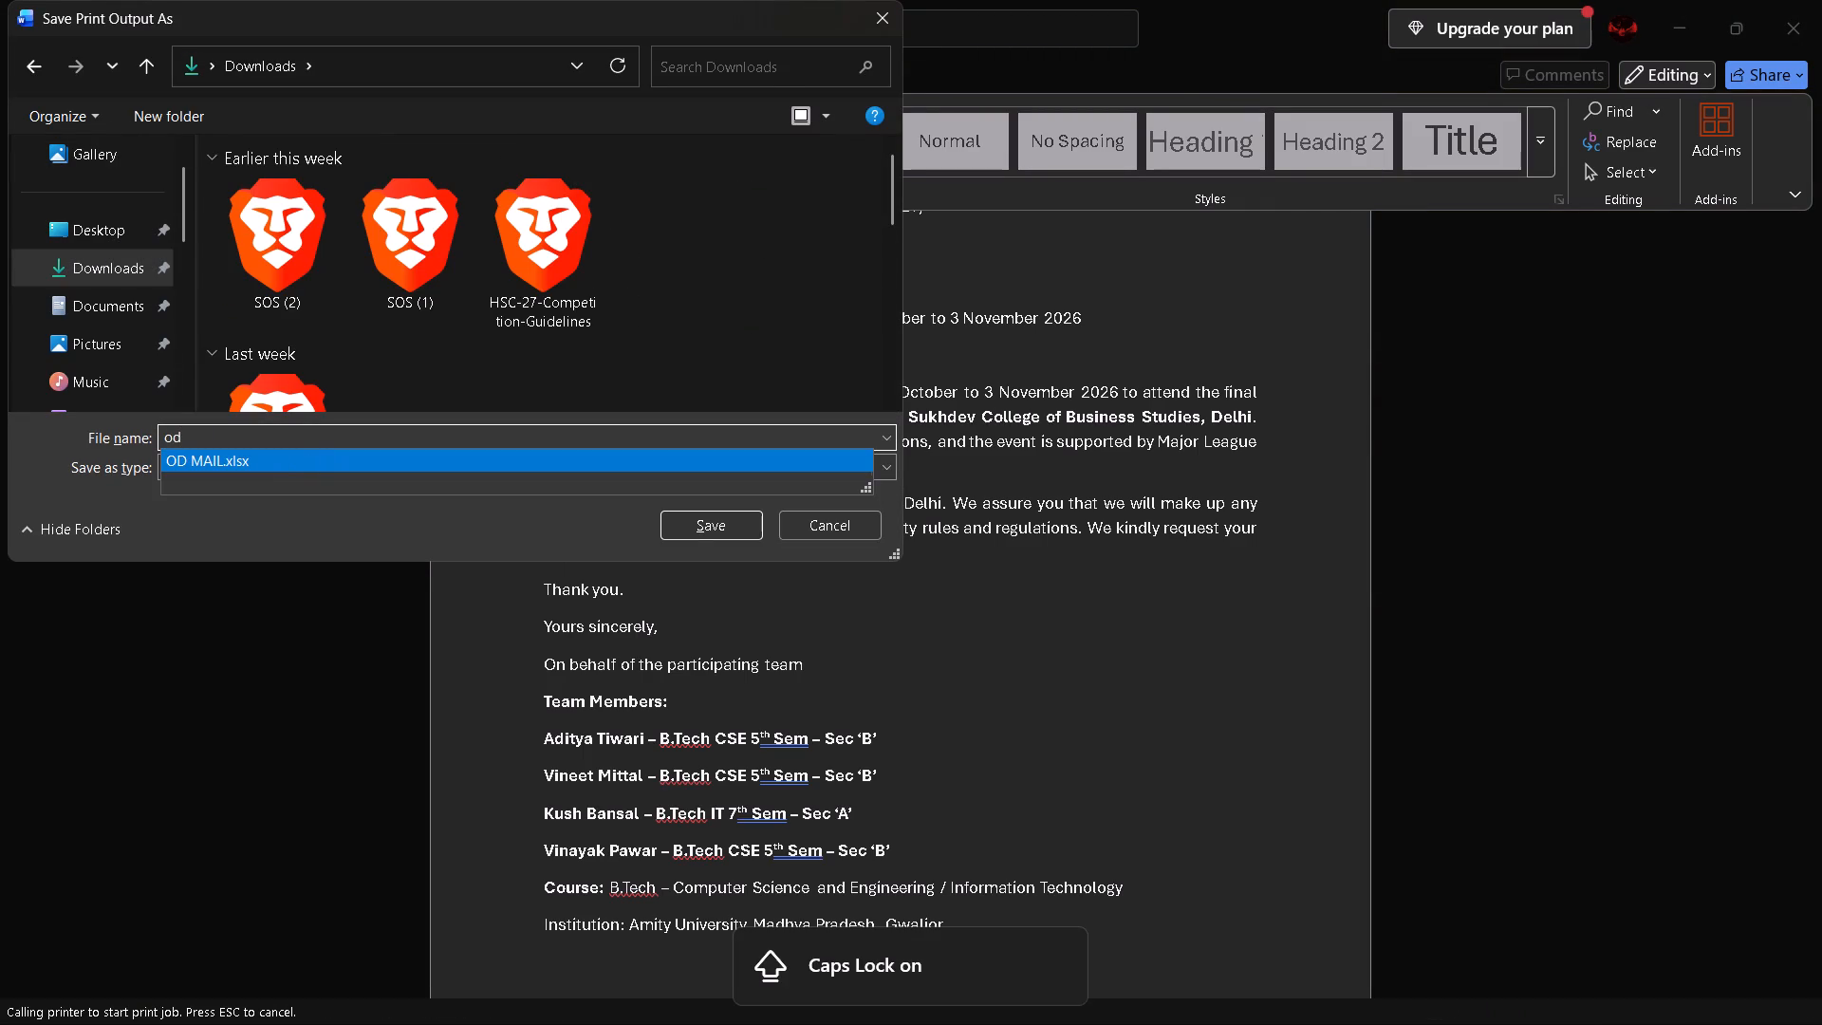
left_click(679, 517)
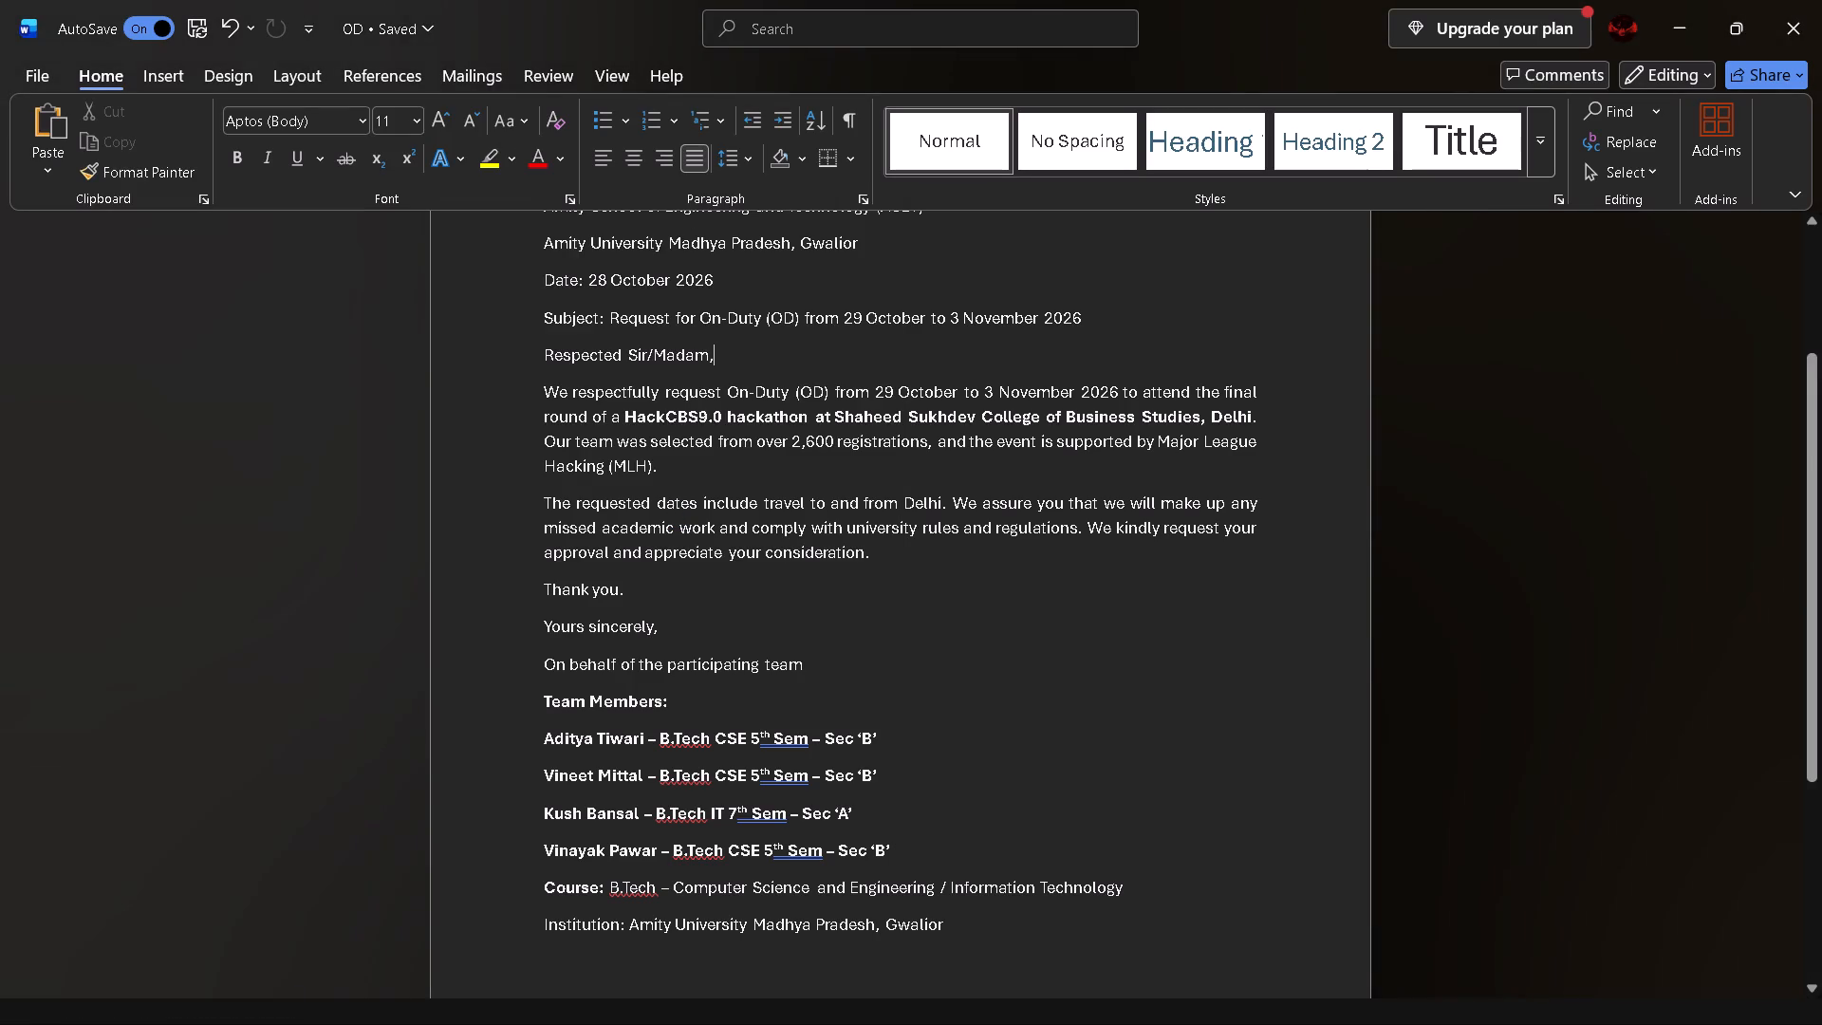